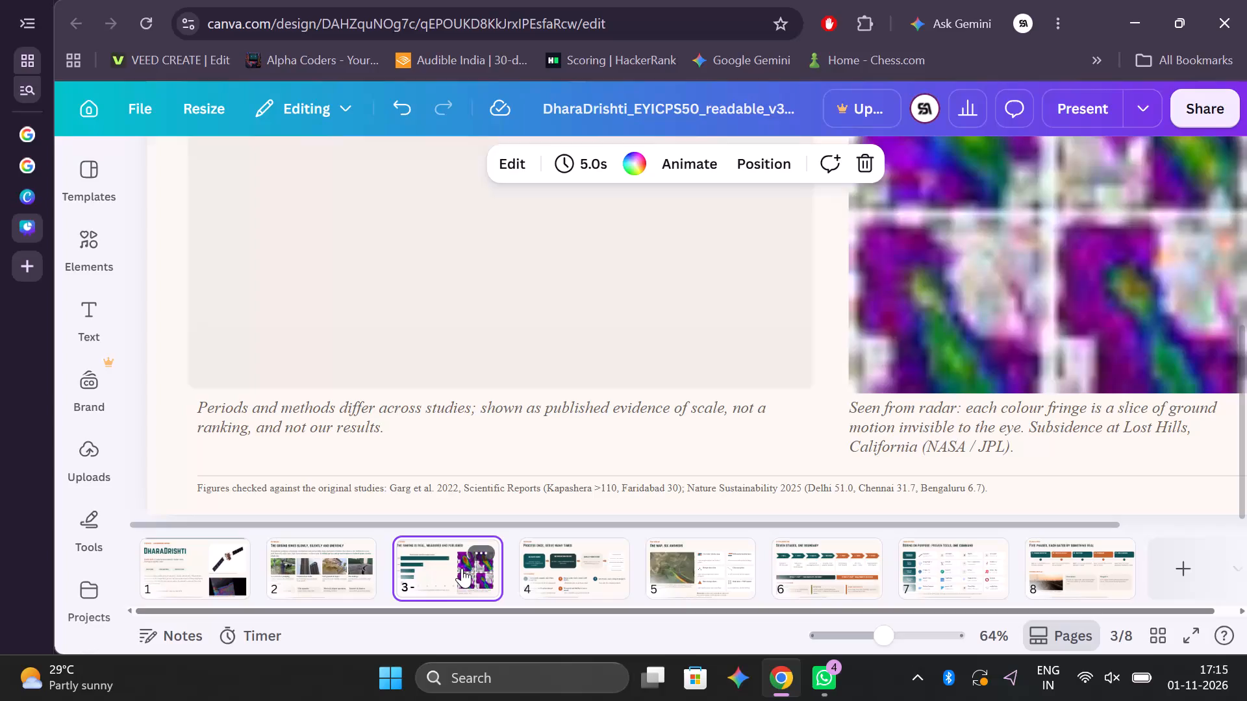
On page 4, raise the font size of the headings of design ideas 1 and 2 to 23.5.
{"action": "scroll", "coordinate": [371, 333], "scroll_direction": "up", "scroll_amount": 3}
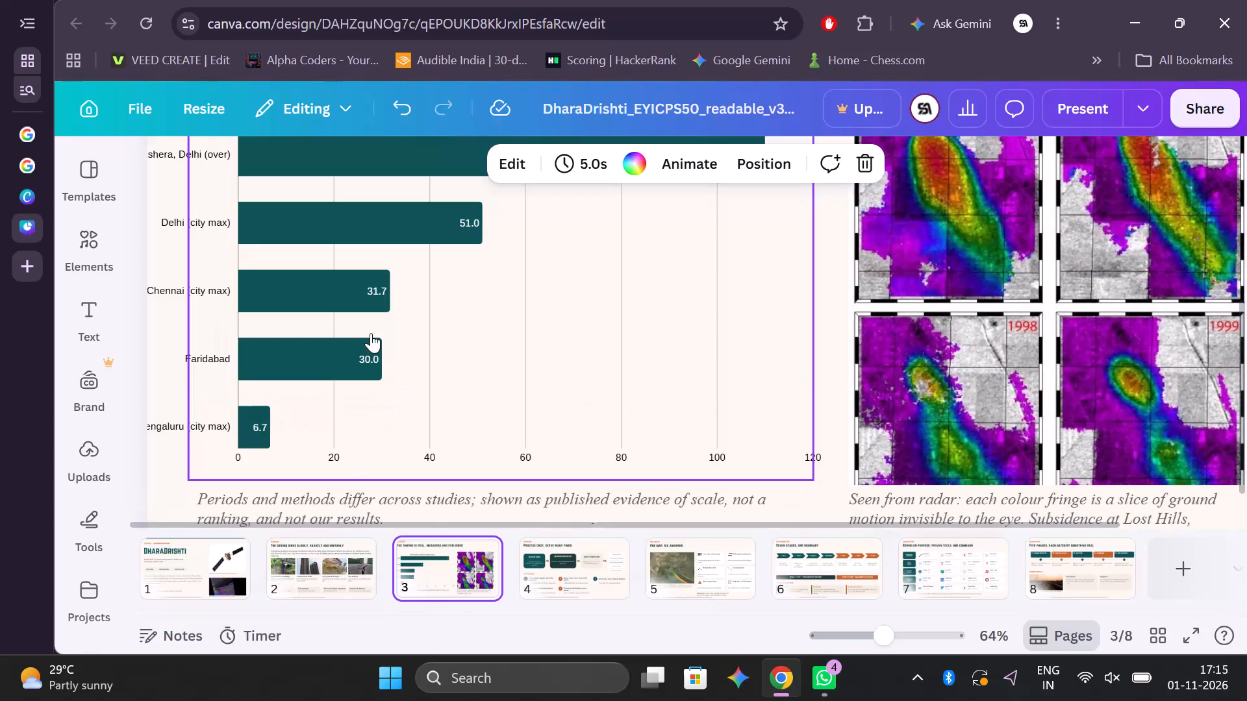
{"action": "scroll", "coordinate": [371, 333], "scroll_direction": "up", "scroll_amount": 1}
{"action": "scroll", "coordinate": [371, 333], "scroll_direction": "down", "scroll_amount": 1}
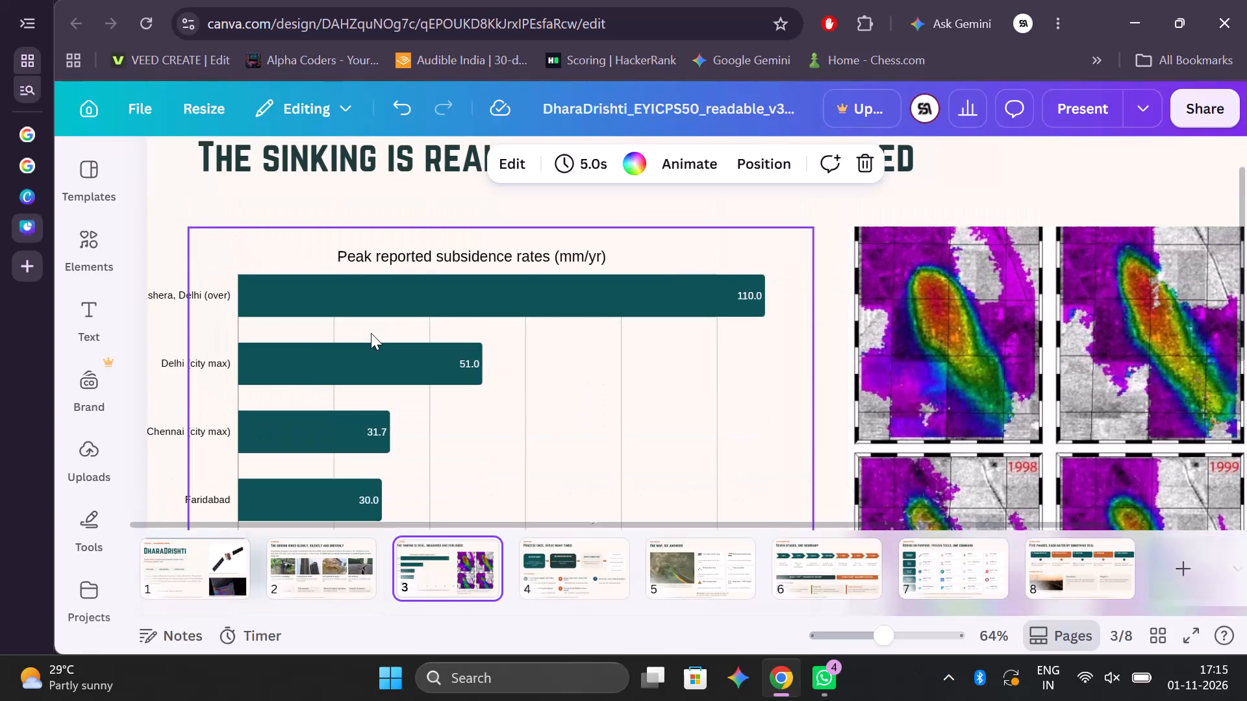
{"action": "left_click", "coordinate": [581, 575]}
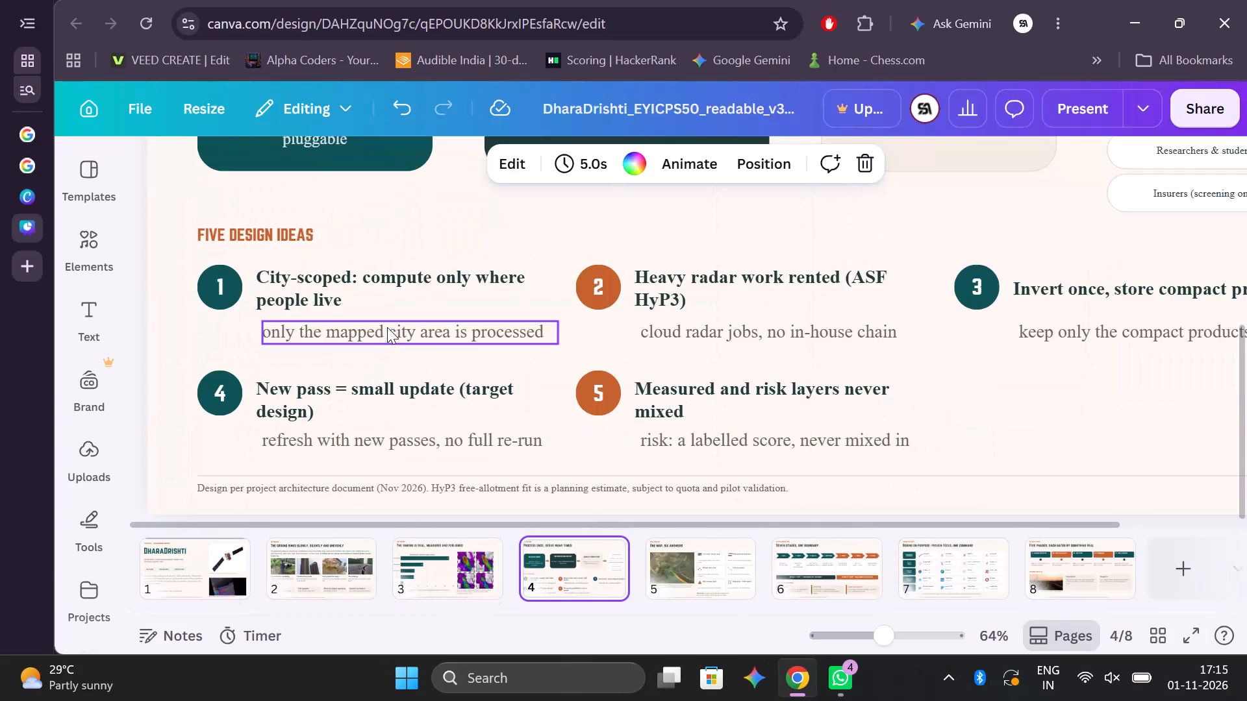
{"action": "left_click", "coordinate": [386, 330]}
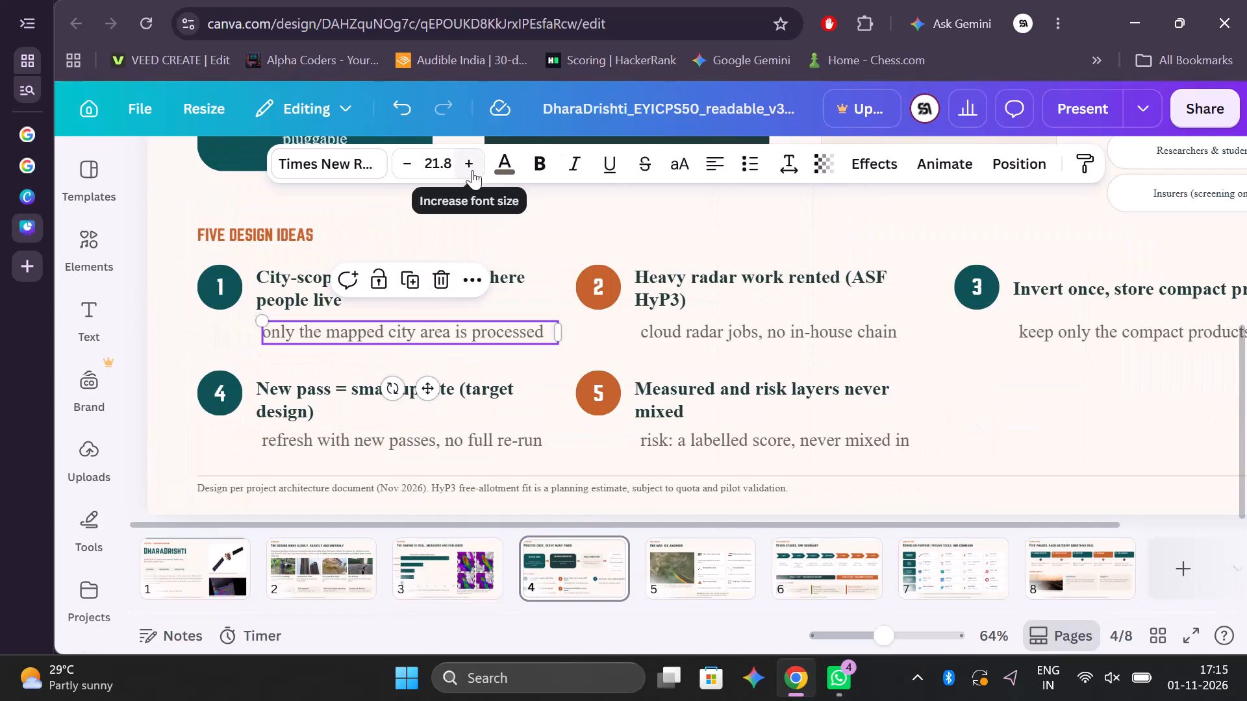
{"action": "left_click", "coordinate": [288, 293]}
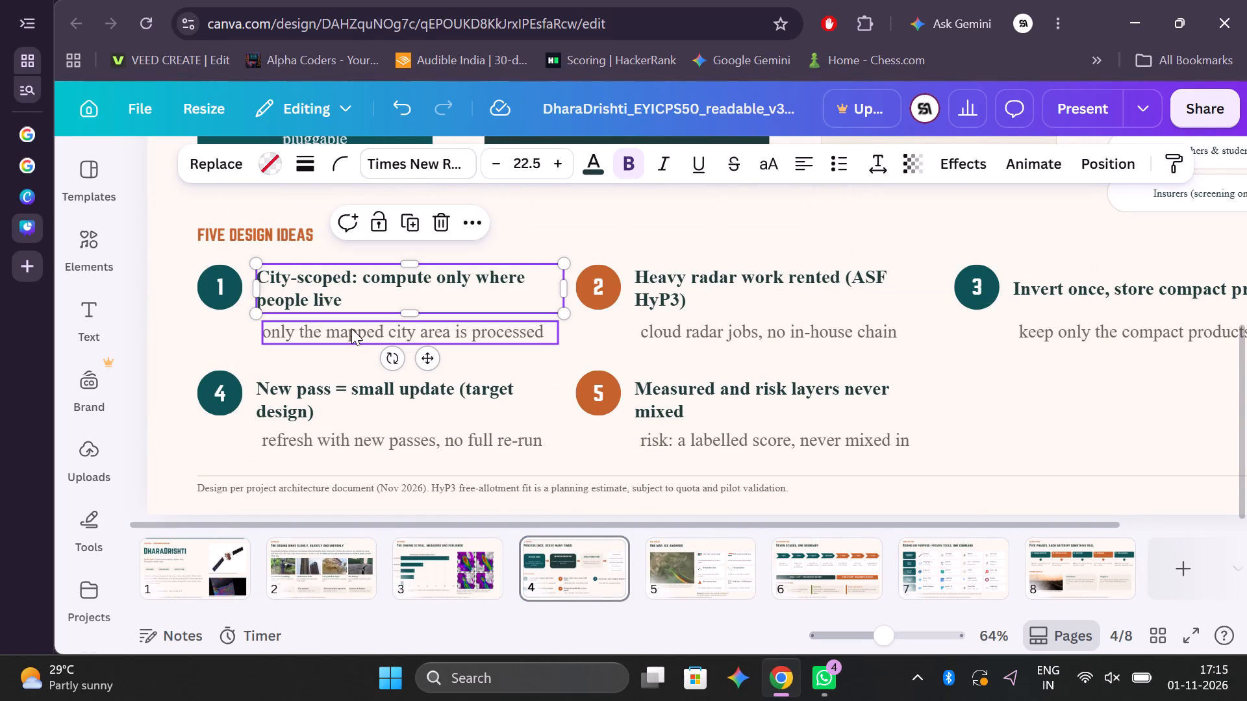
{"action": "left_click", "coordinate": [562, 164]}
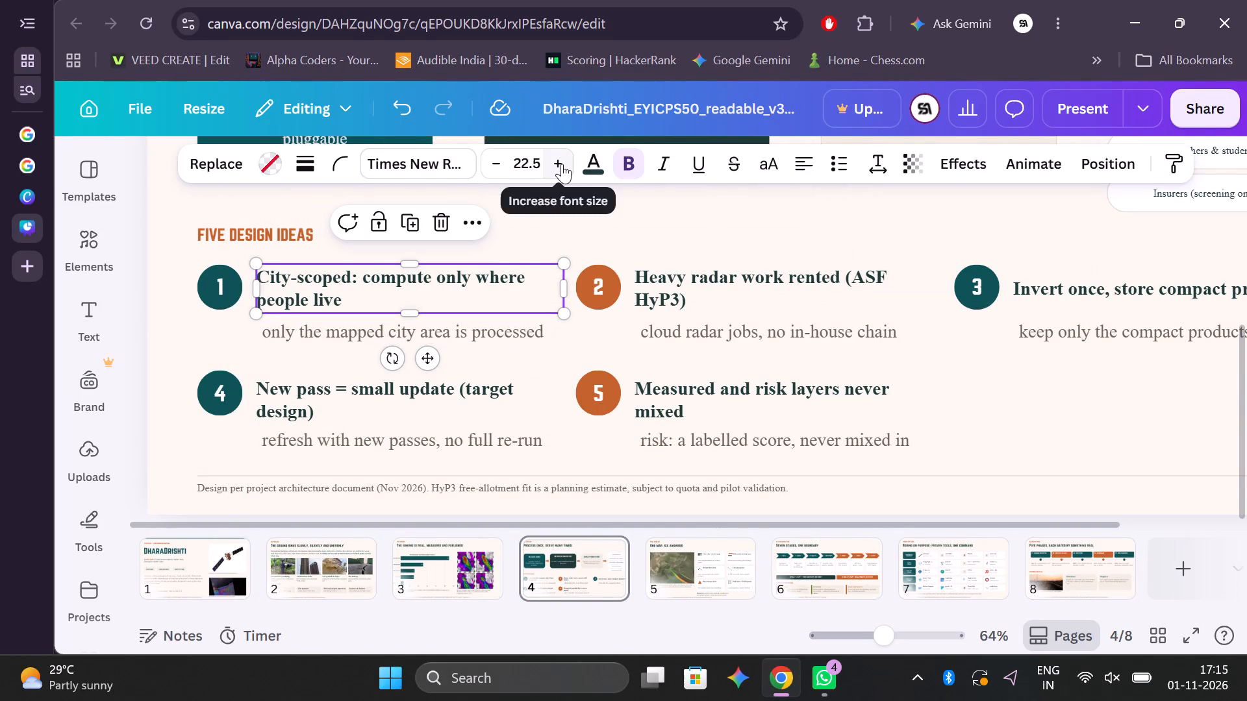
{"action": "left_click", "coordinate": [702, 273]}
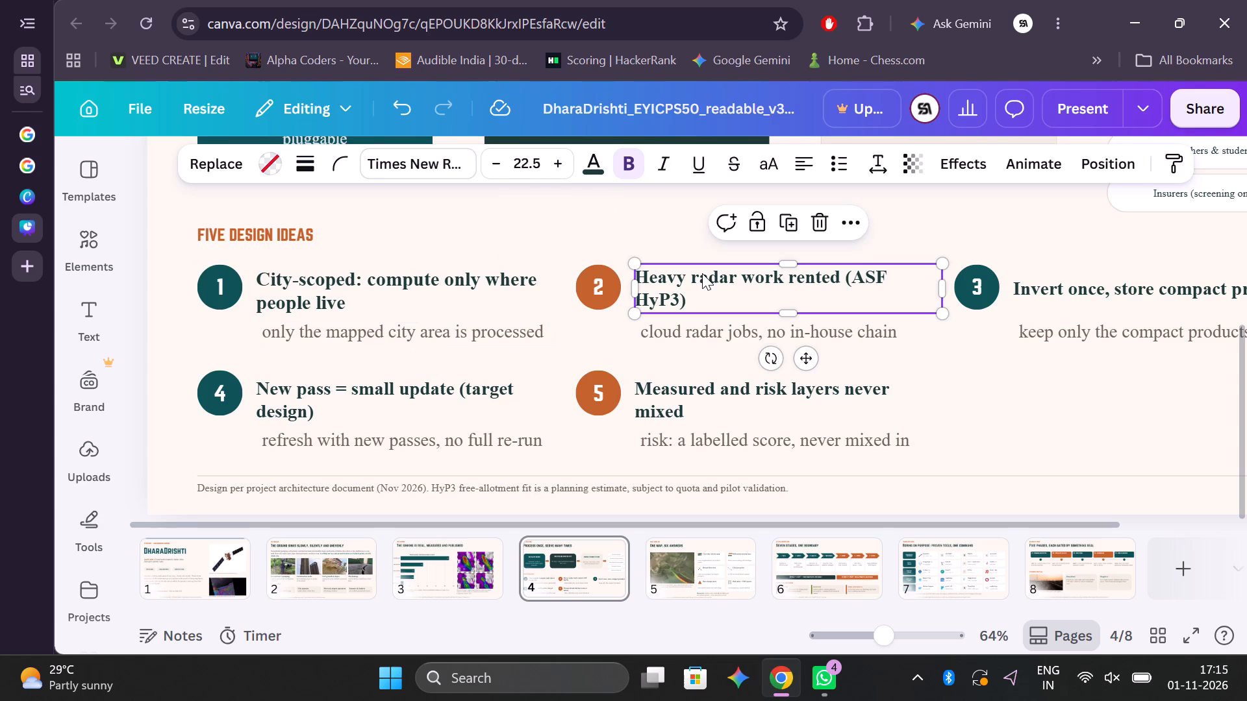
{"action": "left_click", "coordinate": [565, 162]}
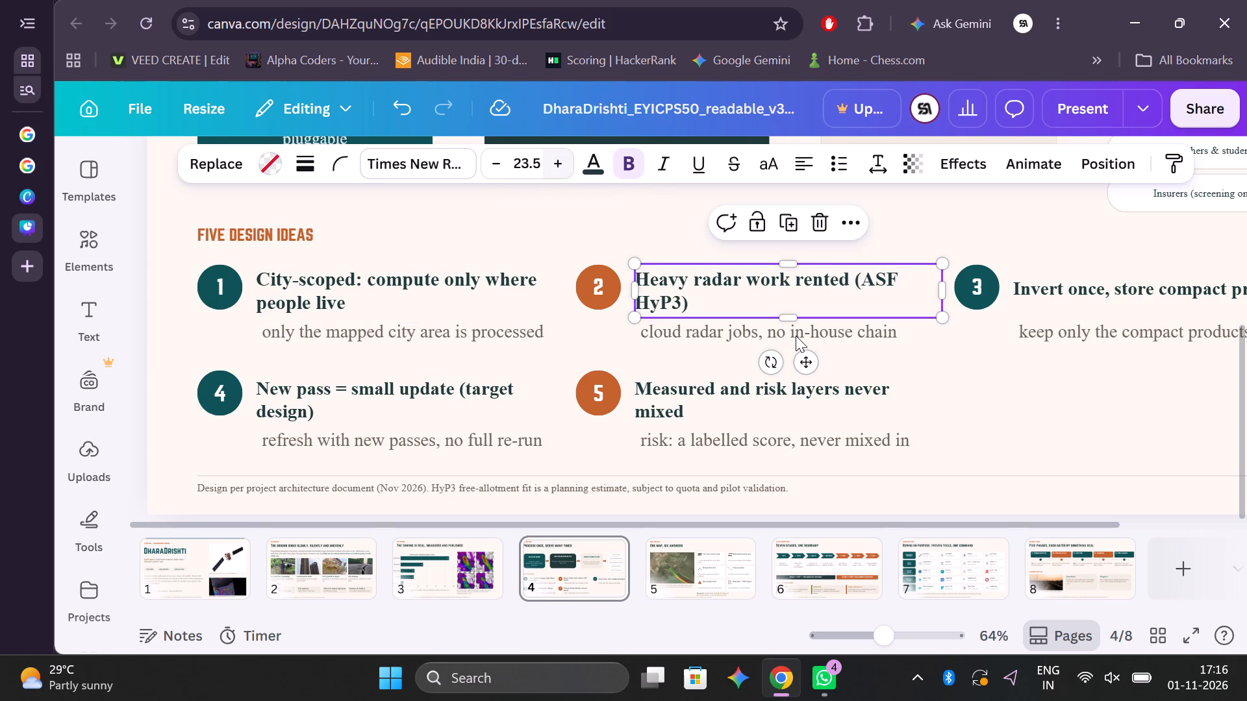
Set the headings of all five design ideas to font size 24.5.
{"action": "scroll", "coordinate": [796, 336], "scroll_direction": "left", "scroll_amount": 2}
{"action": "left_click", "coordinate": [1033, 296]}
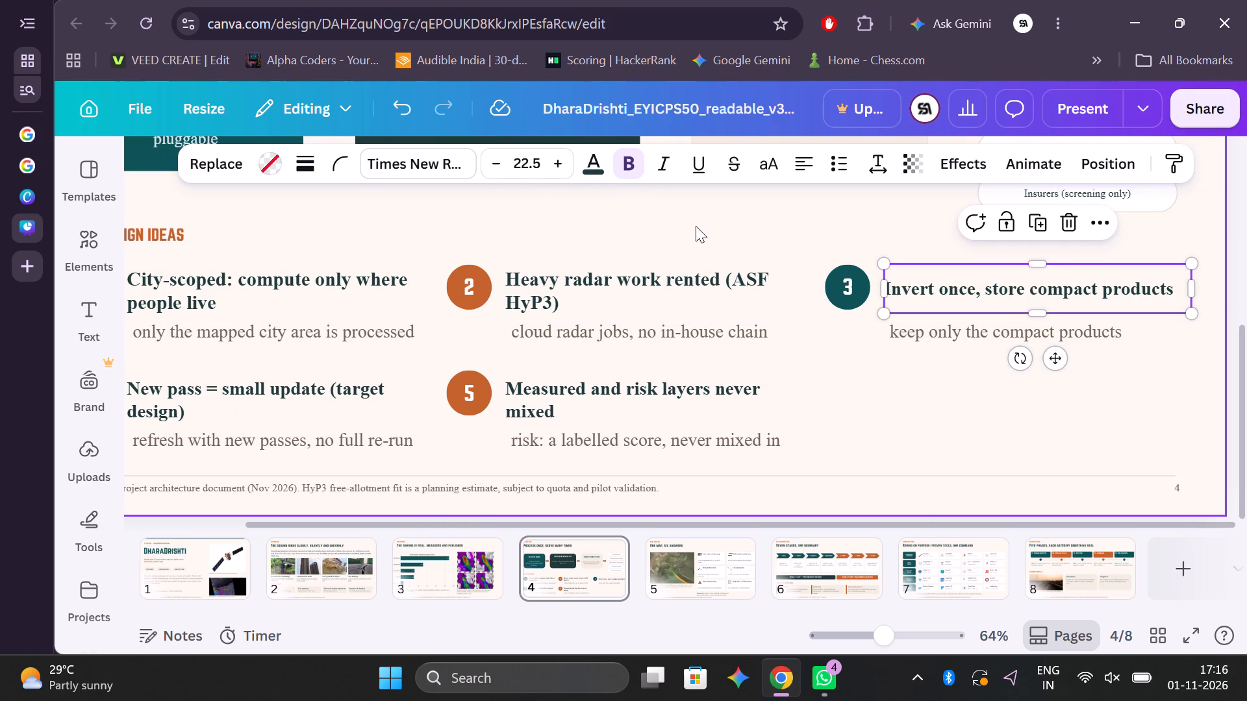
{"action": "left_click", "coordinate": [559, 166]}
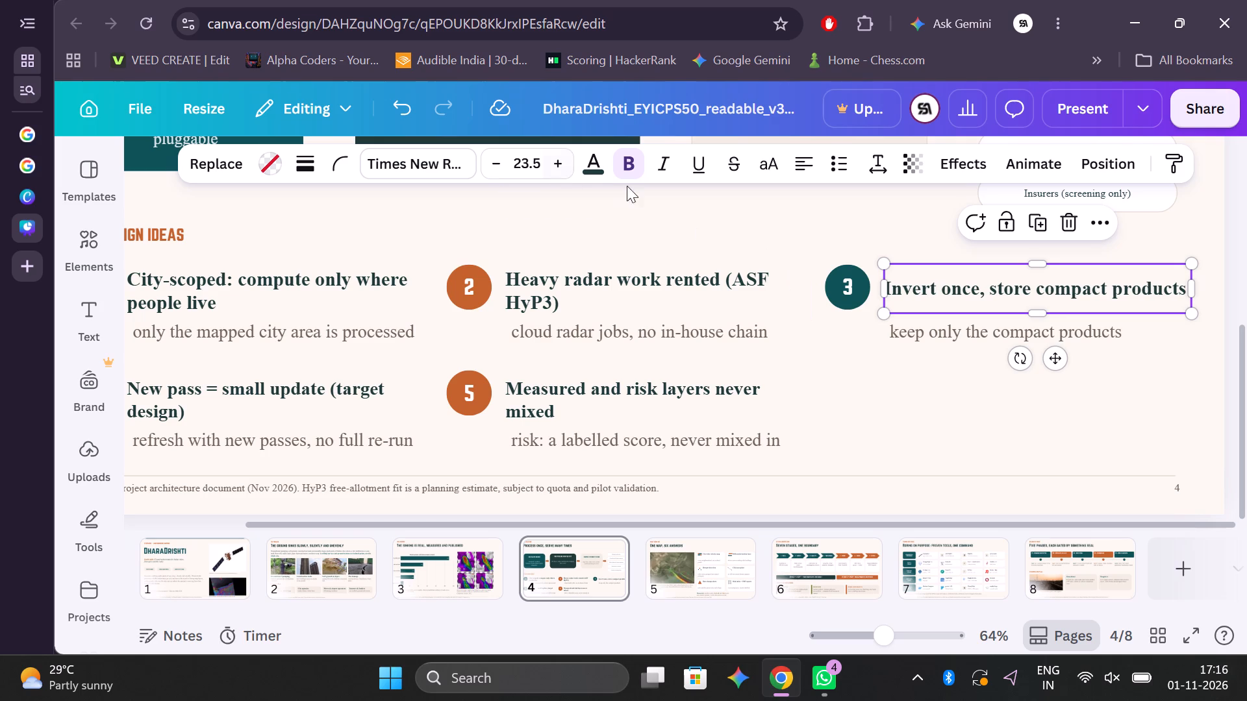
{"action": "left_click", "coordinate": [552, 158]}
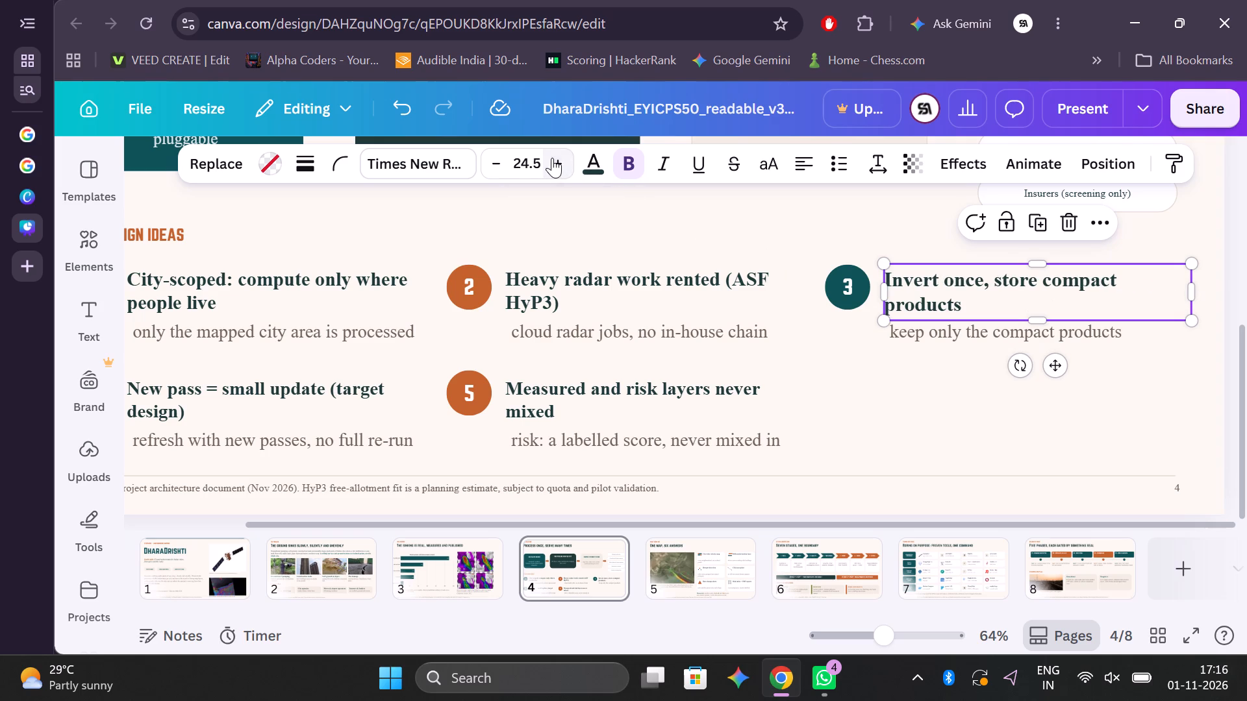
{"action": "left_click", "coordinate": [575, 288]}
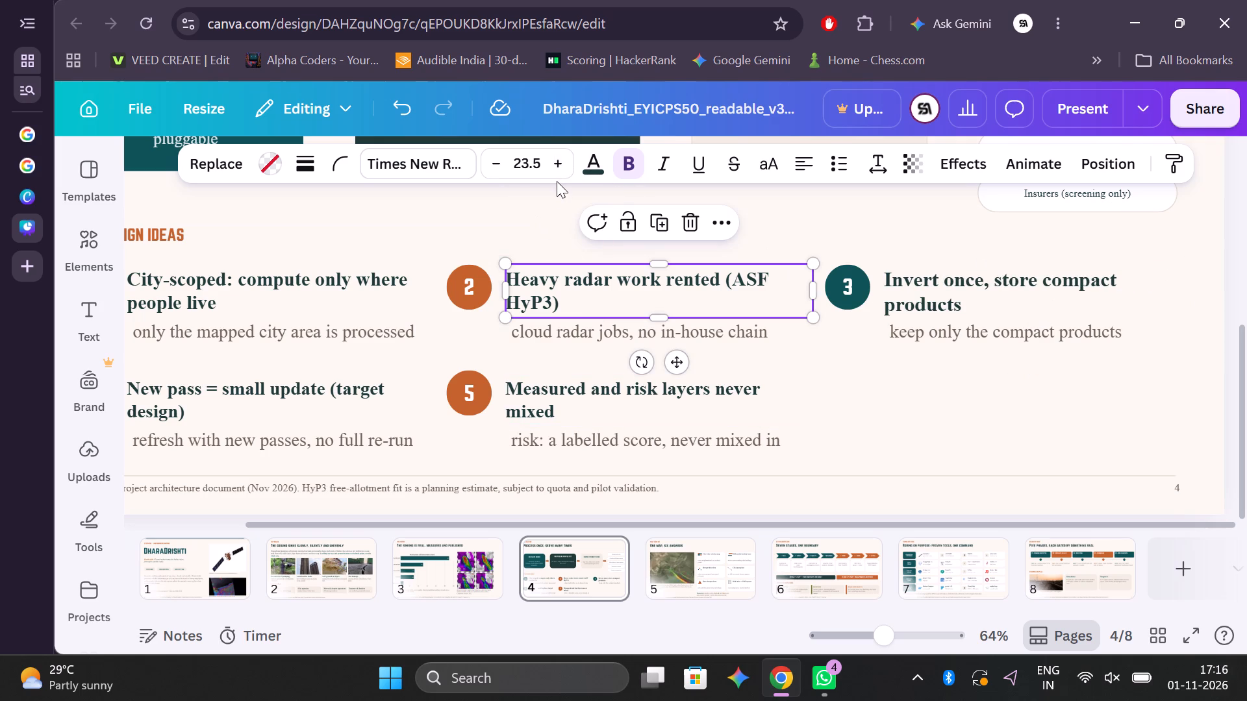
{"action": "left_click", "coordinate": [557, 164]}
{"action": "left_click", "coordinate": [273, 295]}
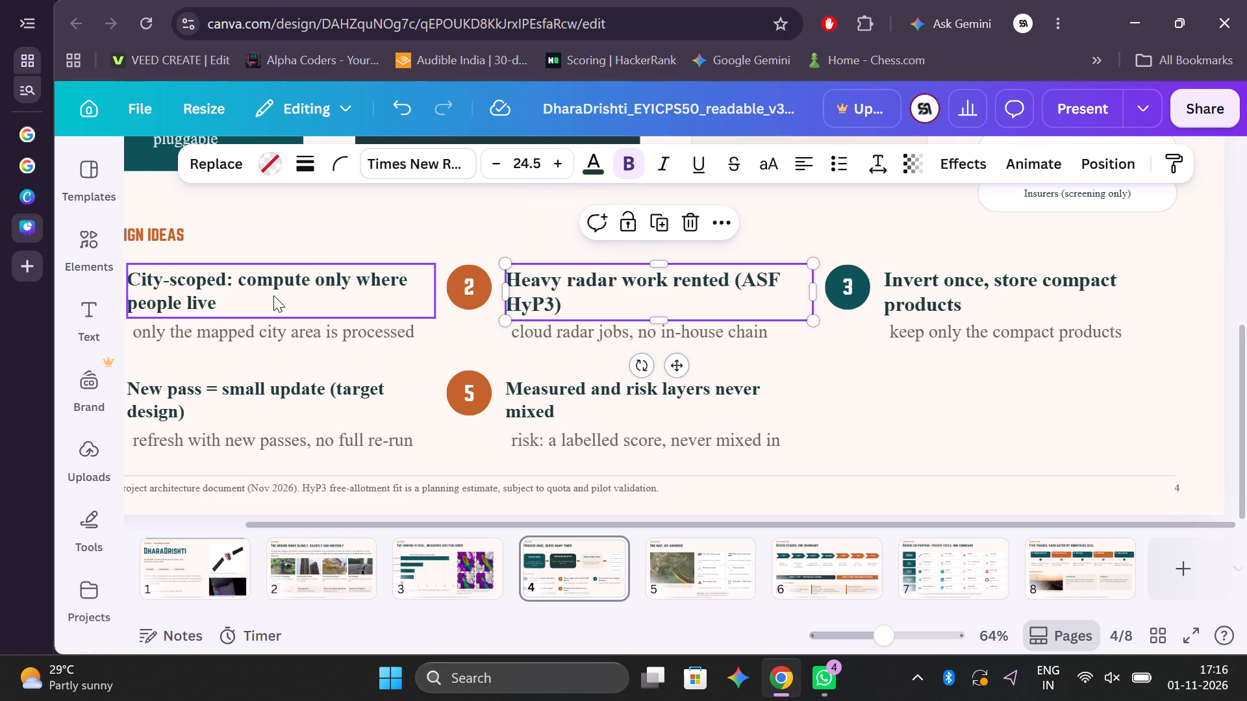
{"action": "left_click", "coordinate": [561, 165]}
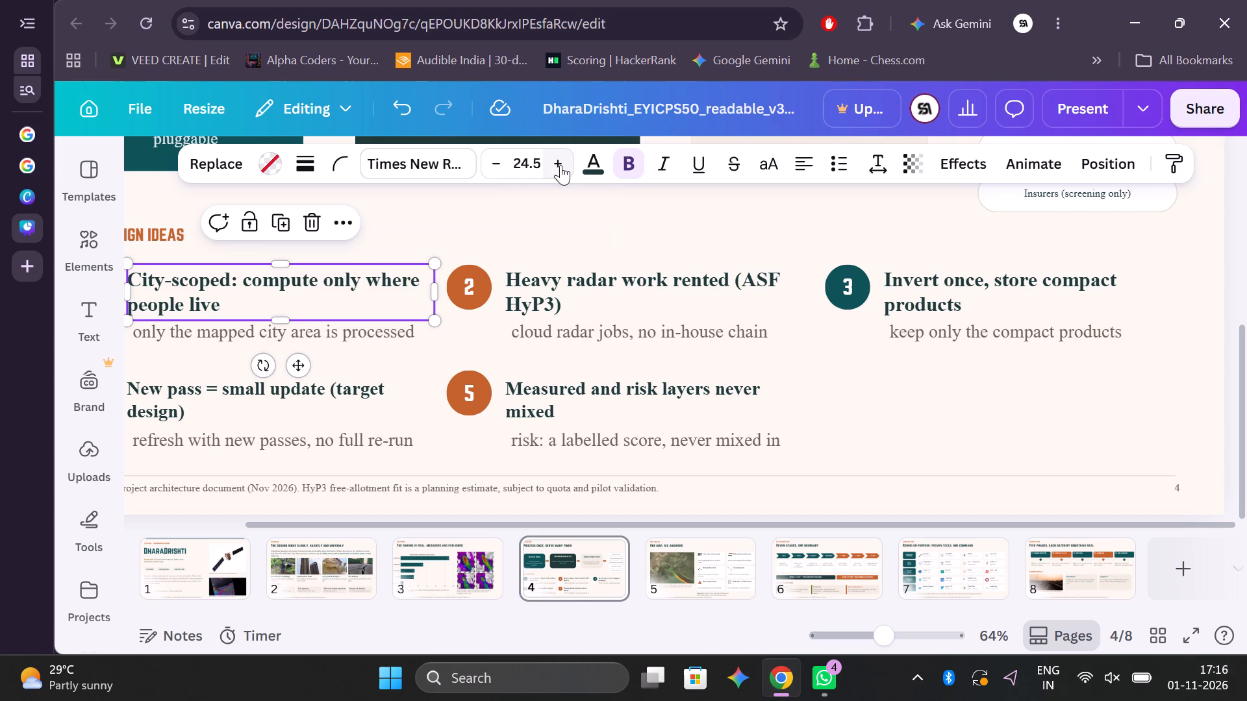
{"action": "left_click", "coordinate": [359, 402]}
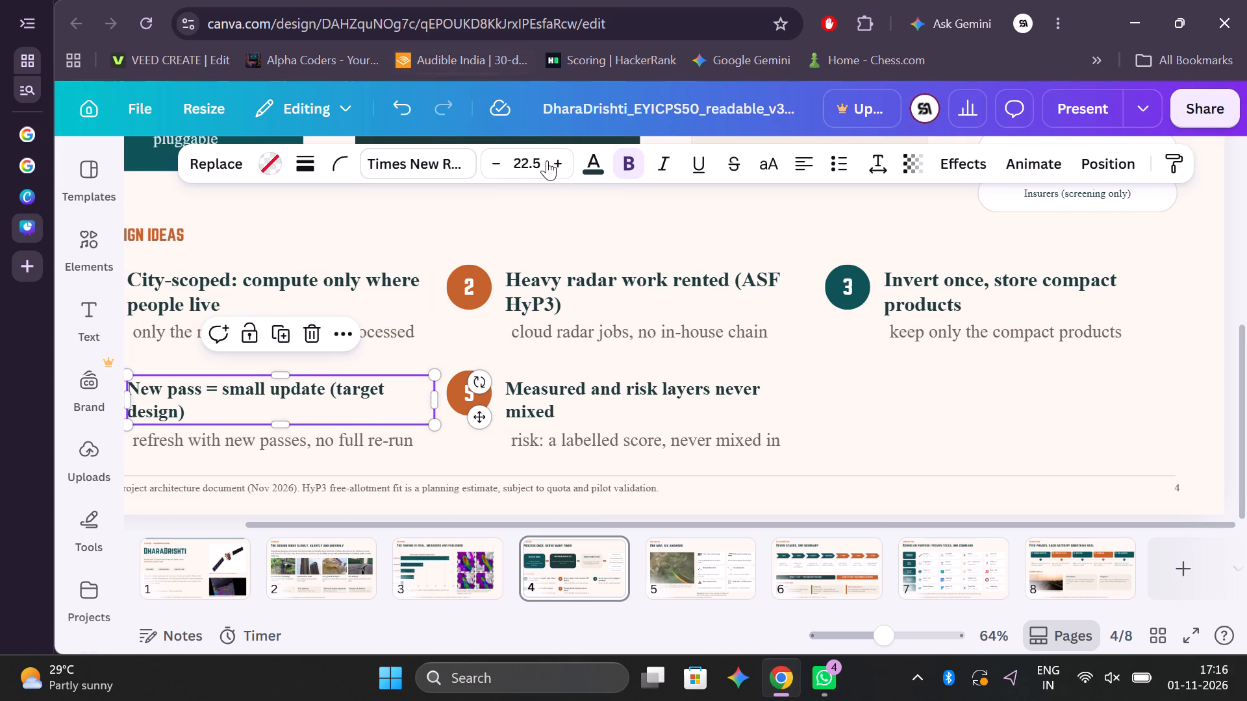
{"action": "double_click", "coordinate": [558, 161]}
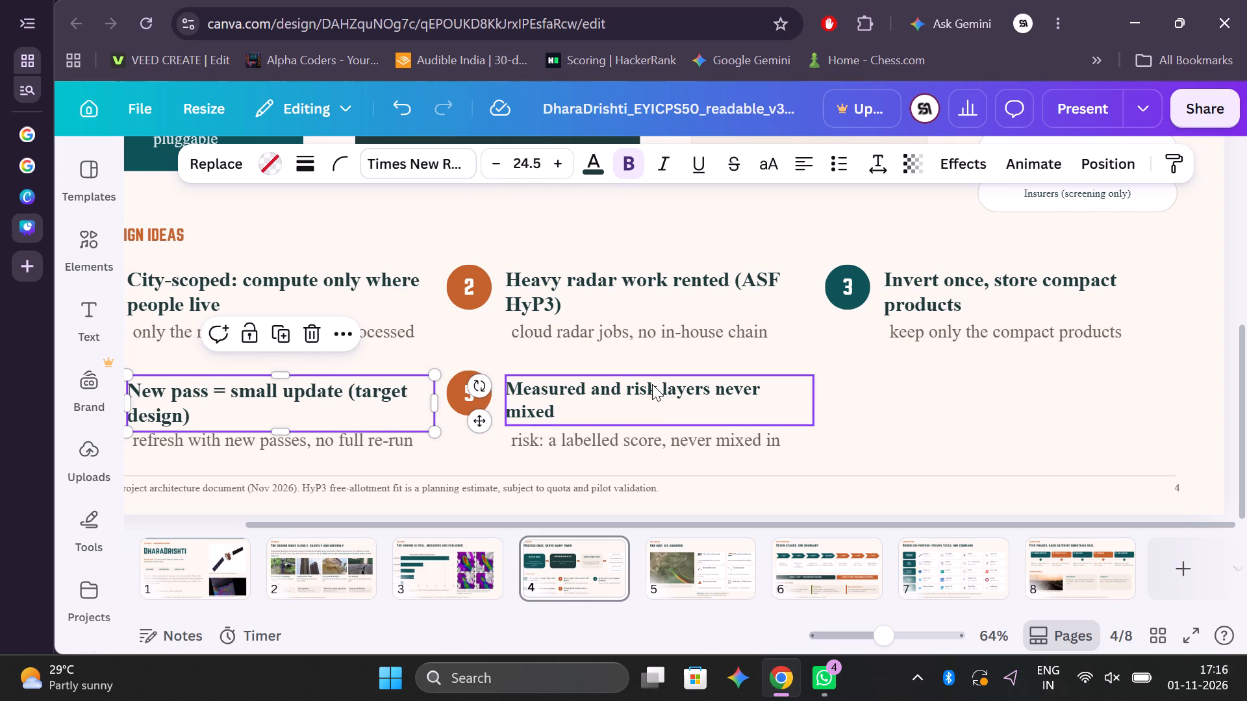
{"action": "left_click", "coordinate": [652, 384]}
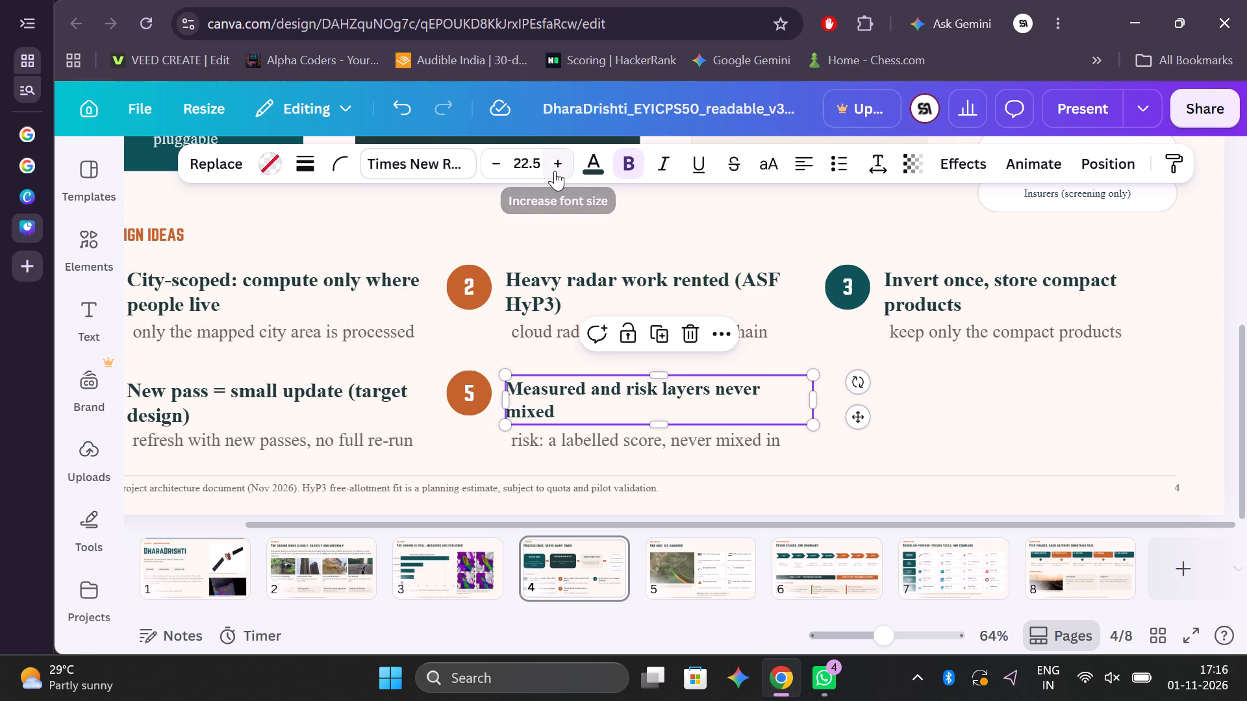
{"action": "double_click", "coordinate": [556, 171]}
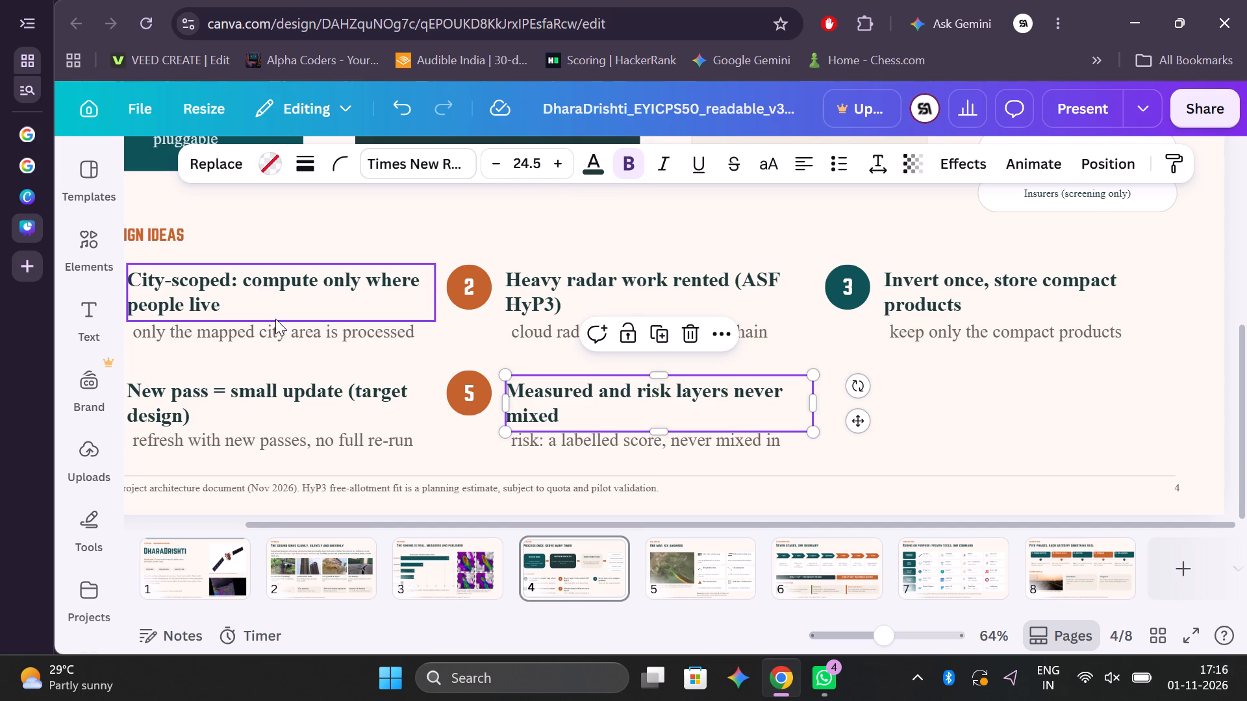
Set the description under design idea 1 to font size 22.8 and nudge it left toward its heading's left edge.
{"action": "left_click", "coordinate": [276, 330]}
{"action": "scroll", "coordinate": [276, 330], "scroll_direction": "right", "scroll_amount": 1}
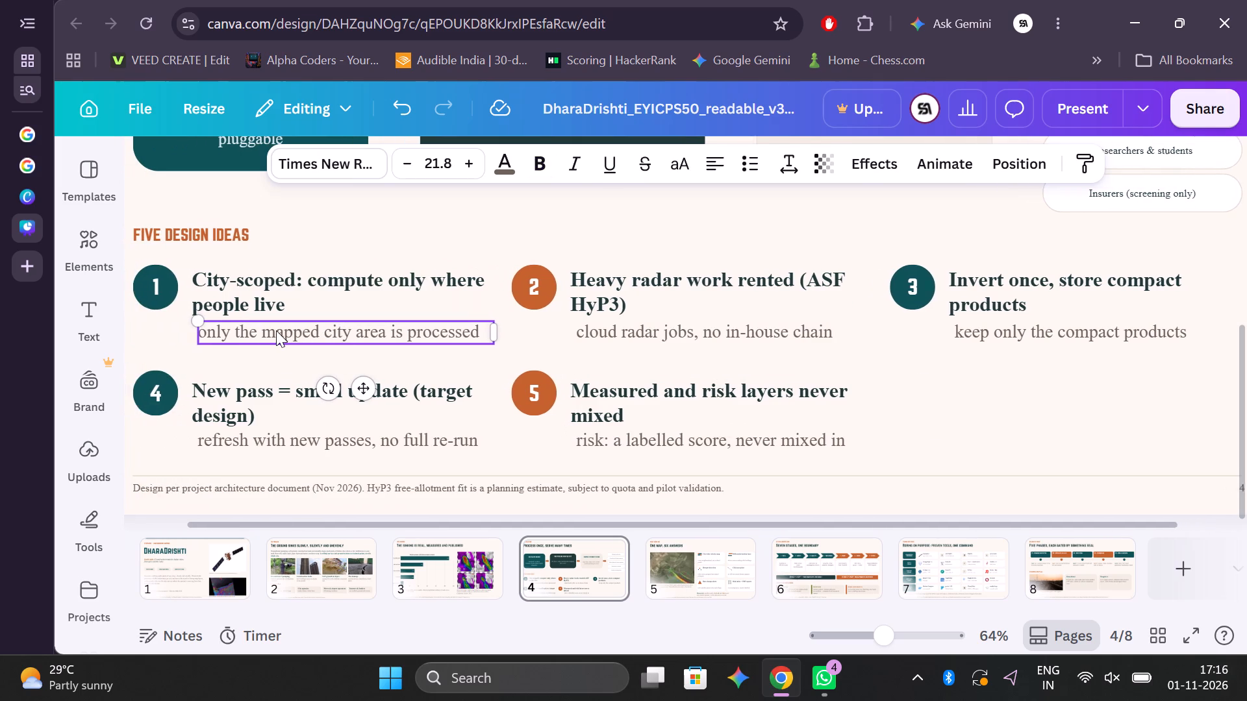
{"action": "scroll", "coordinate": [276, 330], "scroll_direction": "right", "scroll_amount": 1}
{"action": "left_click", "coordinate": [467, 161]}
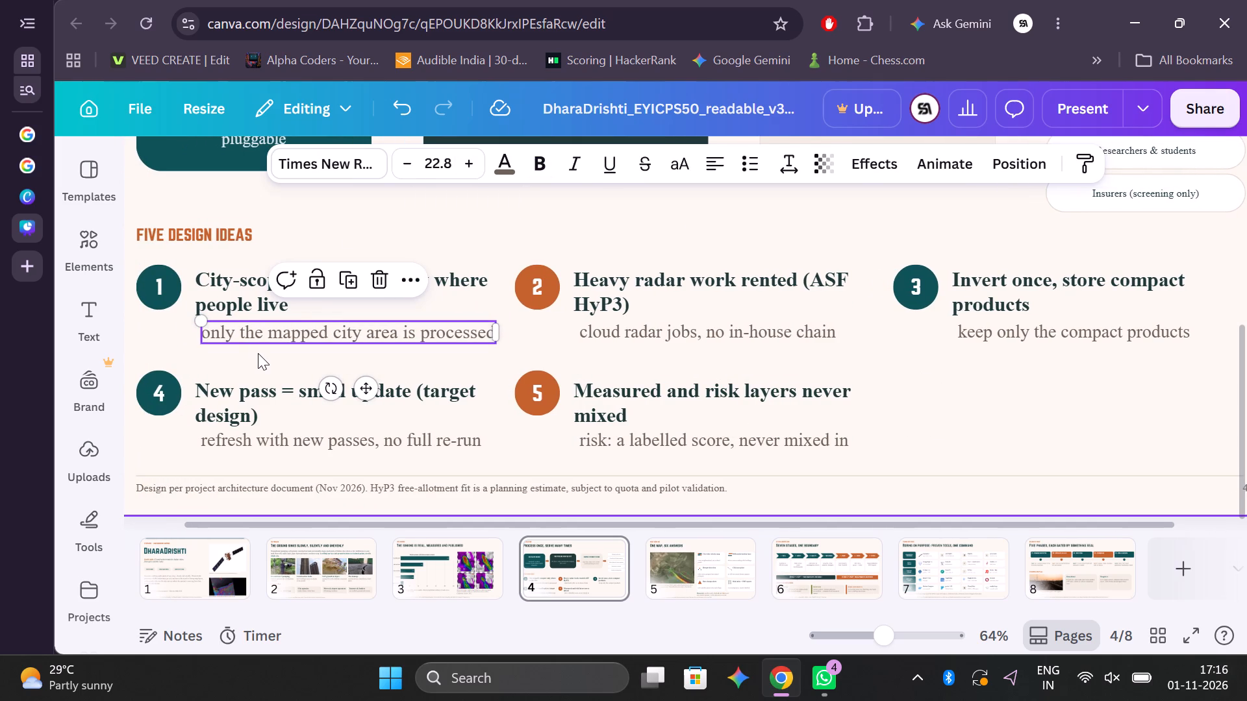
{"action": "key", "text": "Left"}
{"action": "key", "text": "Left"}
{"action": "key", "text": "Left"}
{"action": "key", "text": "Left"}
{"action": "key", "text": "Left"}
{"action": "key", "text": "Left"}
{"action": "key", "text": "Left"}
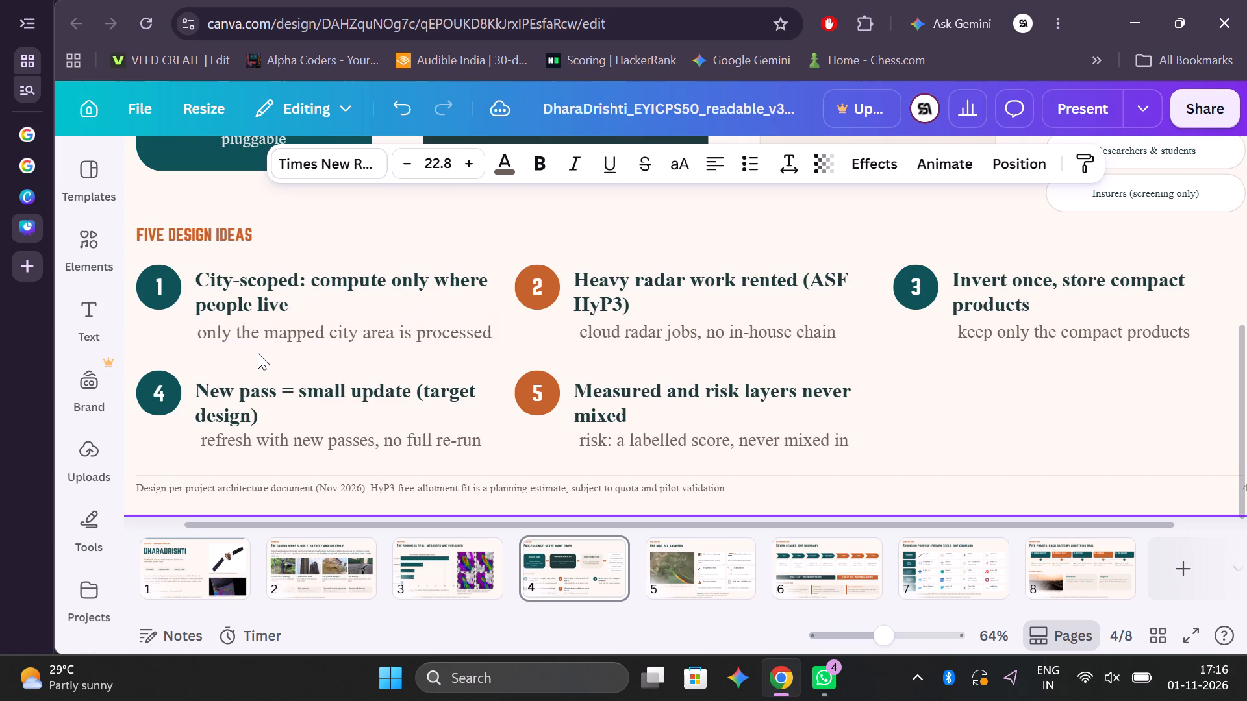
{"action": "key", "text": "Left"}
{"action": "key", "text": "Right"}
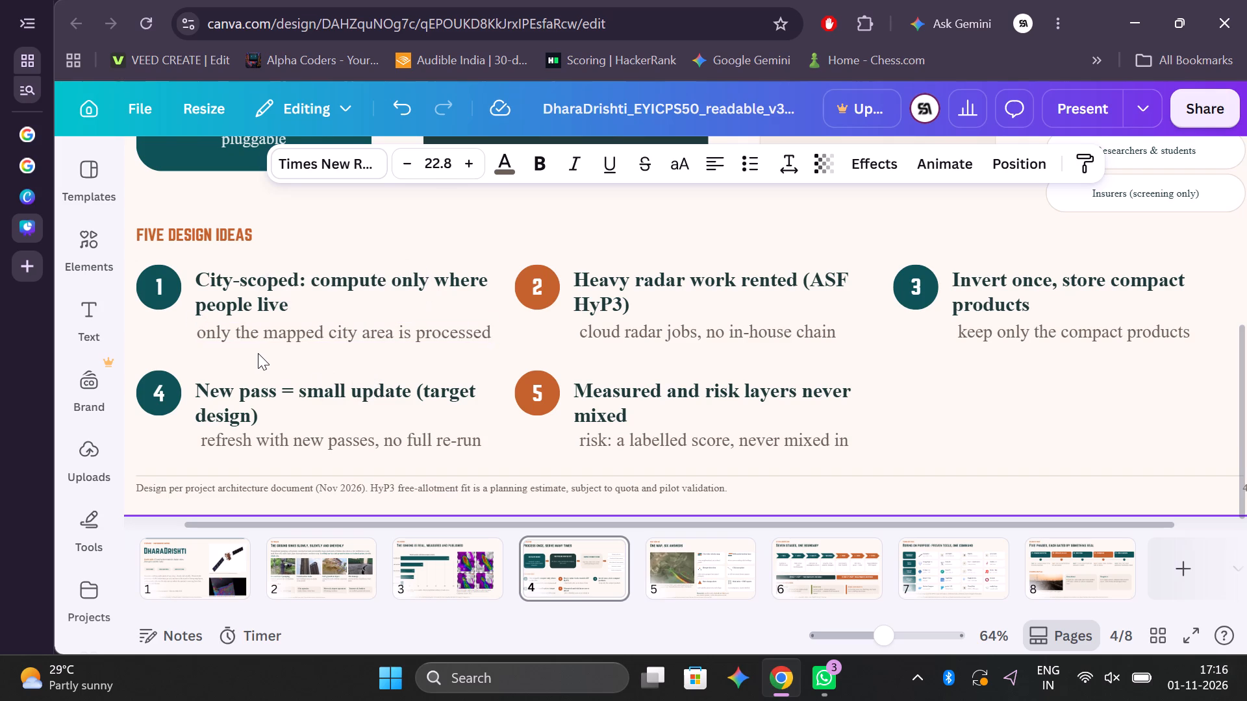
Set the description "cloud radar jobs, no in-house chain" to font size 22.8 and nudge it left to align with its heading.
{"action": "left_click", "coordinate": [627, 330]}
{"action": "left_click", "coordinate": [468, 169]}
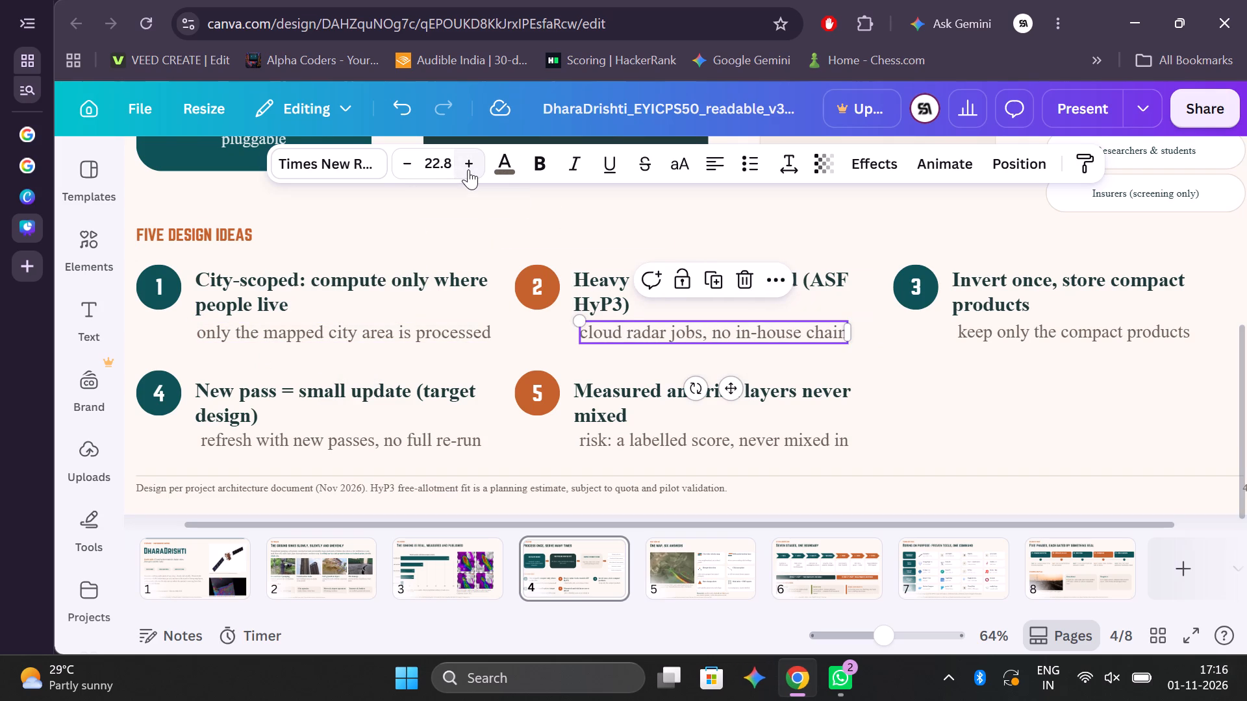
{"action": "key", "text": "Left"}
{"action": "key", "text": "Left"}
{"action": "key", "text": "Left"}
{"action": "key", "text": "Left"}
{"action": "key", "text": "Left"}
{"action": "key", "text": "Left"}
{"action": "key", "text": "Left"}
{"action": "key", "text": "Left"}
{"action": "key", "text": "Left"}
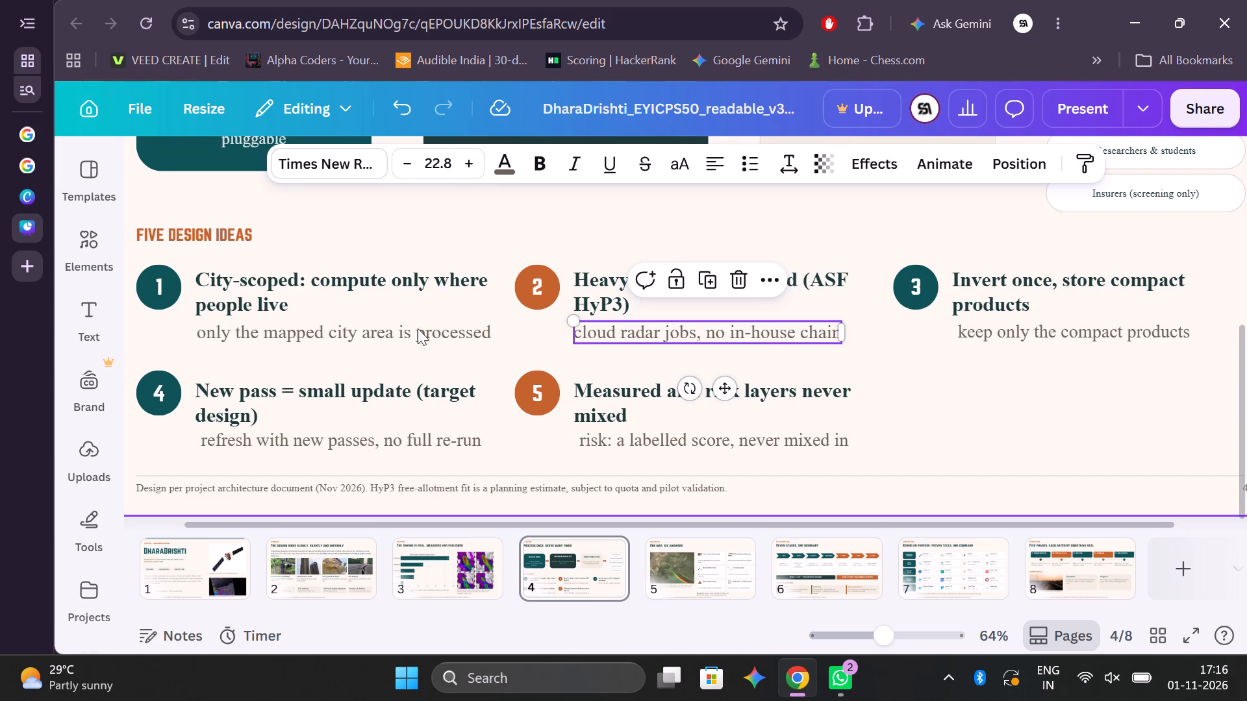
Fine-tune the horizontal position of "only the mapped city area is processed" so it lines up with the left edge of its heading.
{"action": "left_click", "coordinate": [372, 329]}
{"action": "key", "text": "Left"}
{"action": "key", "text": "Left"}
{"action": "key", "text": "Left"}
{"action": "key", "text": "Left"}
{"action": "key", "text": "Left"}
{"action": "key", "text": "Left"}
{"action": "key", "text": "Left"}
{"action": "key", "text": "Left"}
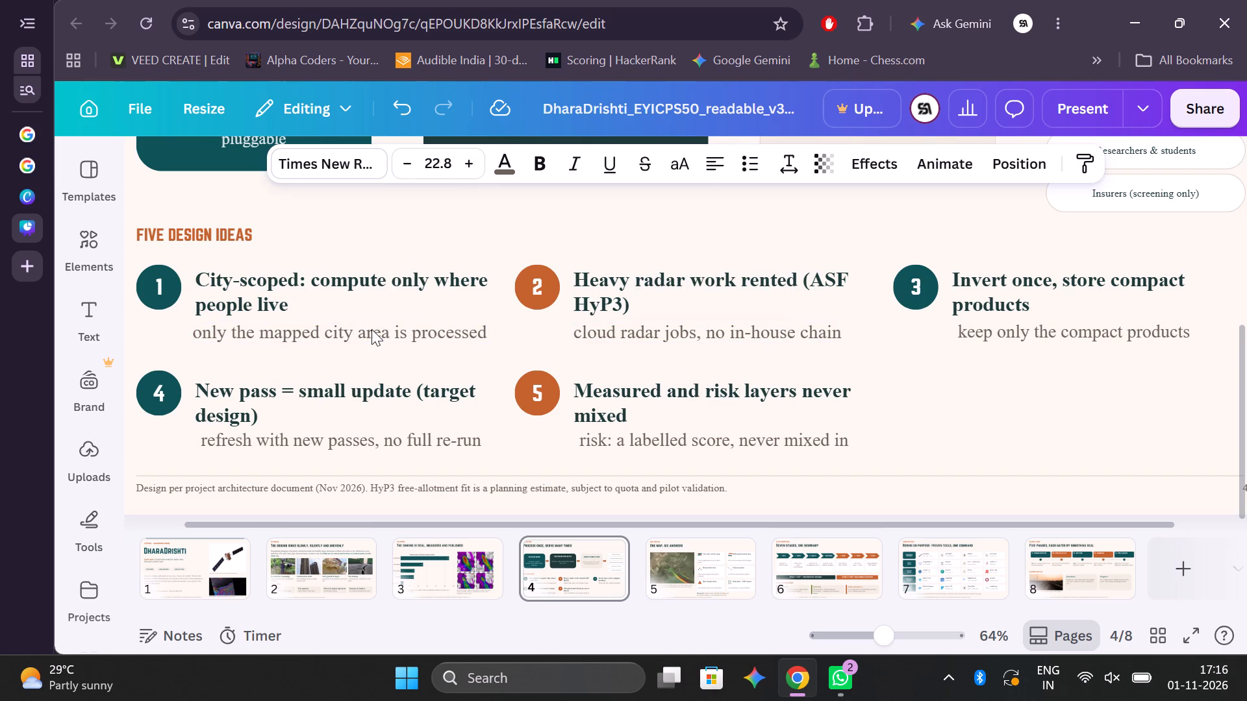
{"action": "key", "text": "Right"}
{"action": "key", "text": "Right"}
{"action": "key", "text": "Right"}
{"action": "key", "text": "Right"}
{"action": "key", "text": "Right"}
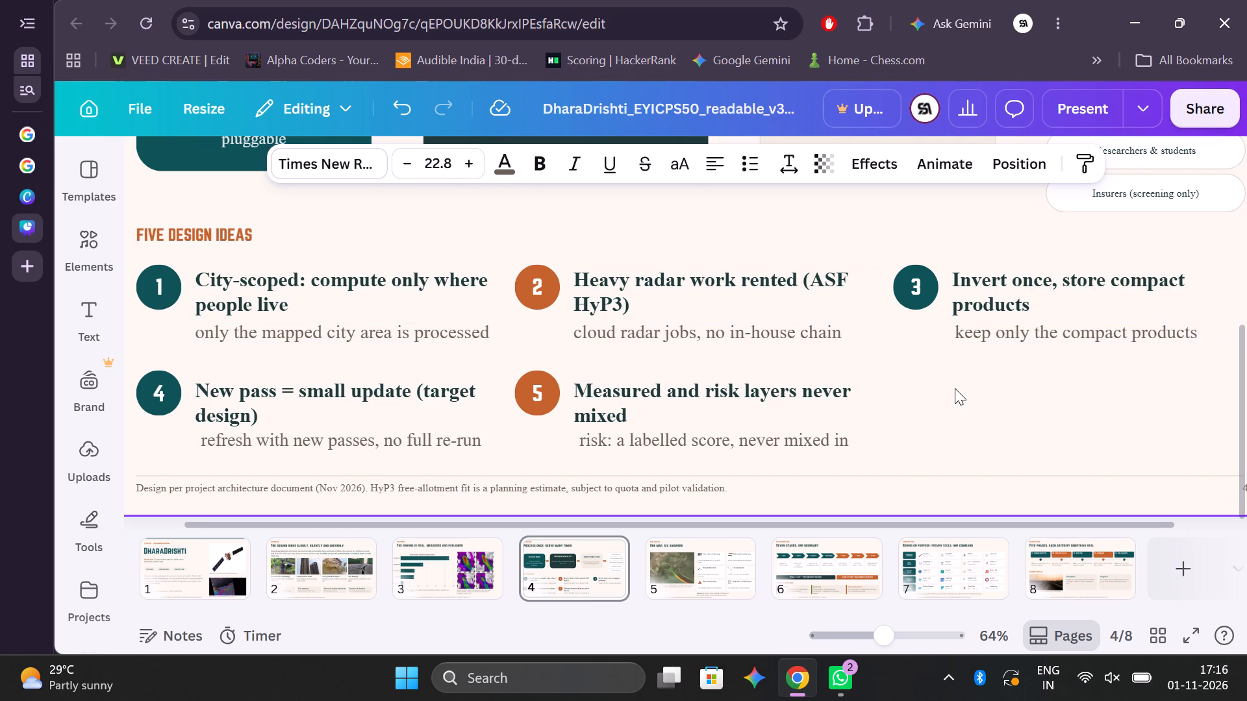
{"action": "key", "text": "Left"}
{"action": "key", "text": "Left"}
{"action": "key", "text": "Left"}
{"action": "key", "text": "Left"}
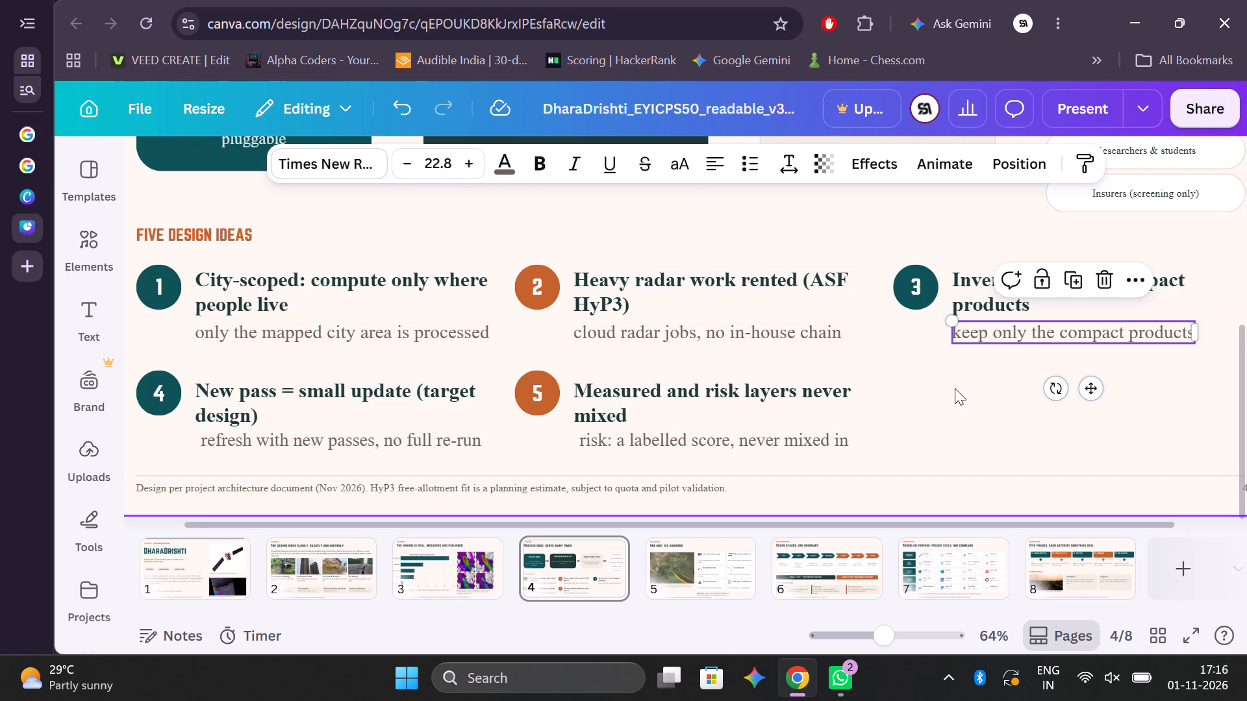
Set the description "refresh with new passes, no full re-run" to font size 22.8 and nudge it left to align with its heading.
{"action": "left_click", "coordinate": [410, 443]}
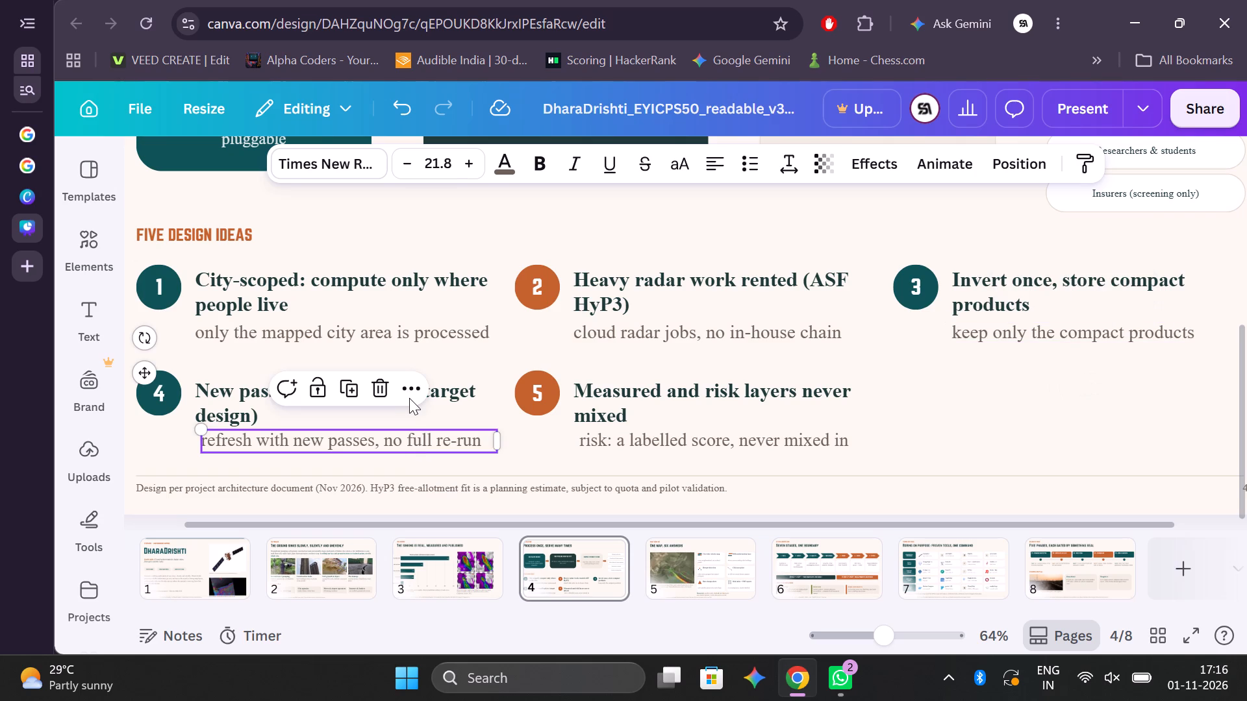
{"action": "left_click", "coordinate": [468, 156]}
{"action": "key", "text": "Left"}
{"action": "key", "text": "Left"}
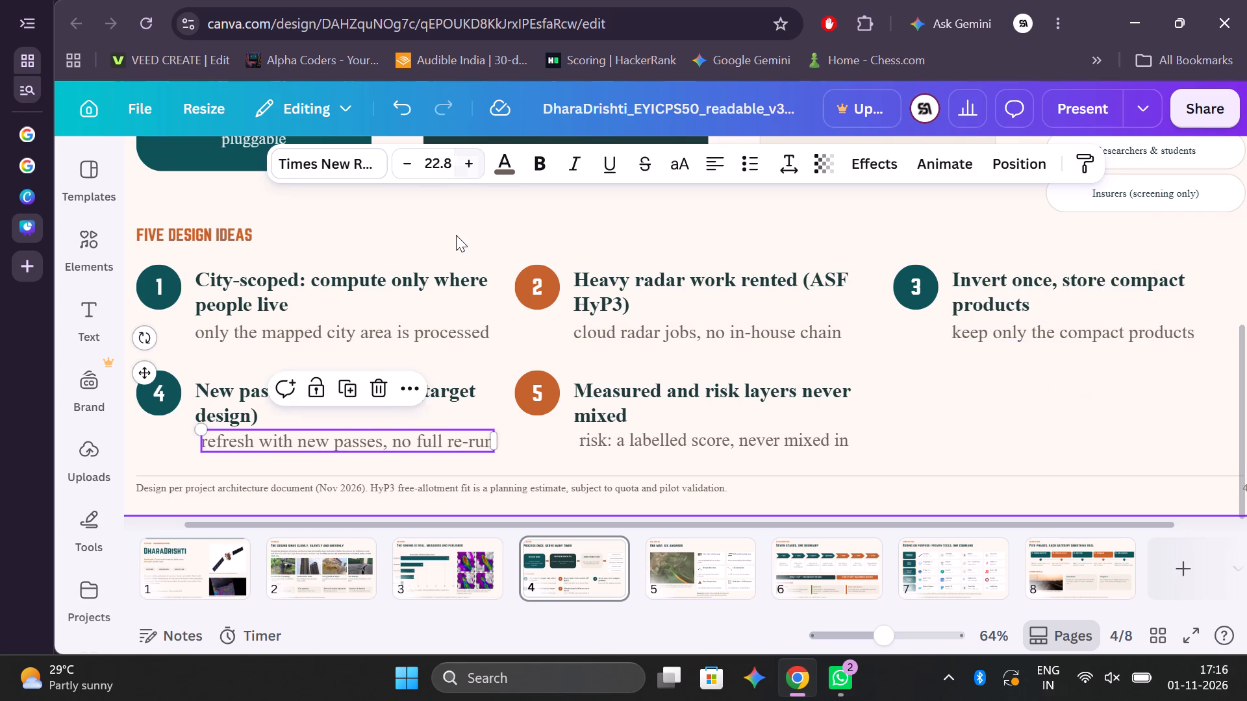
{"action": "key", "text": "Left"}
{"action": "key", "text": "Left"}
{"action": "key", "text": "Left"}
{"action": "key", "text": "Left"}
{"action": "key", "text": "Left"}
{"action": "key", "text": "Left"}
{"action": "key", "text": "Left"}
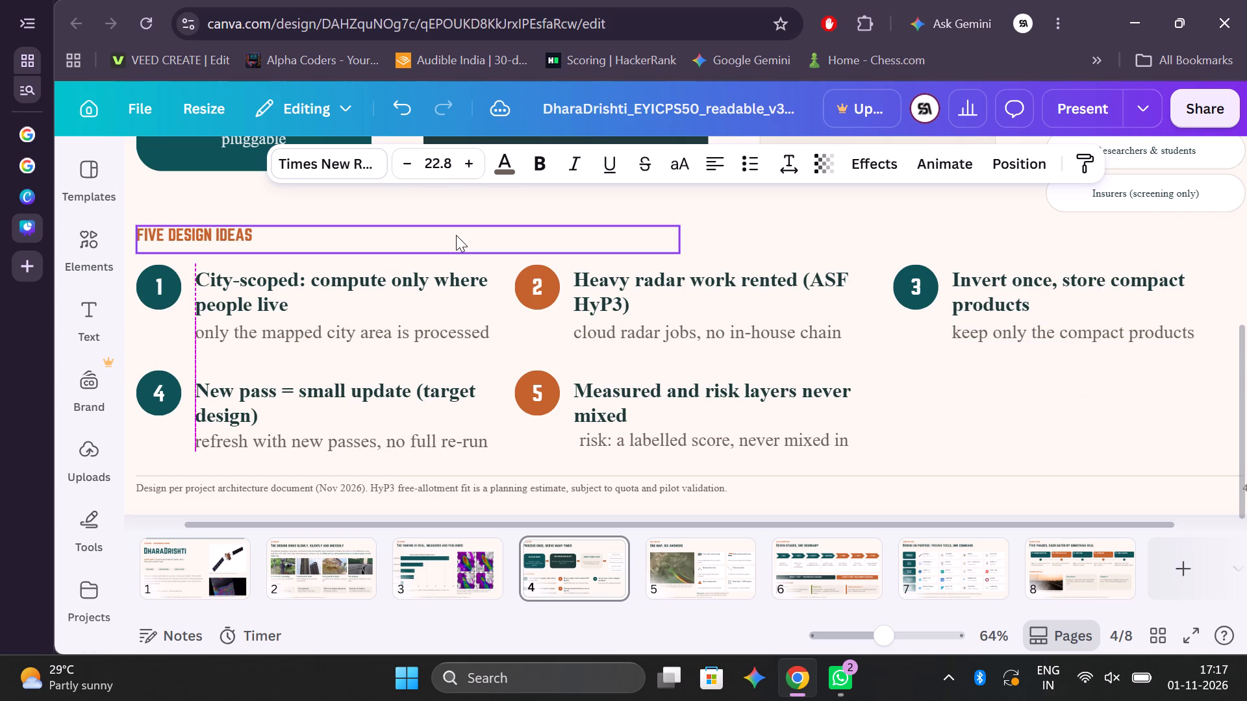
Set the description "risk: a labelled score, never mixed in" to font size 22.8 and nudge it left to align with its heading.
{"action": "left_click", "coordinate": [634, 445]}
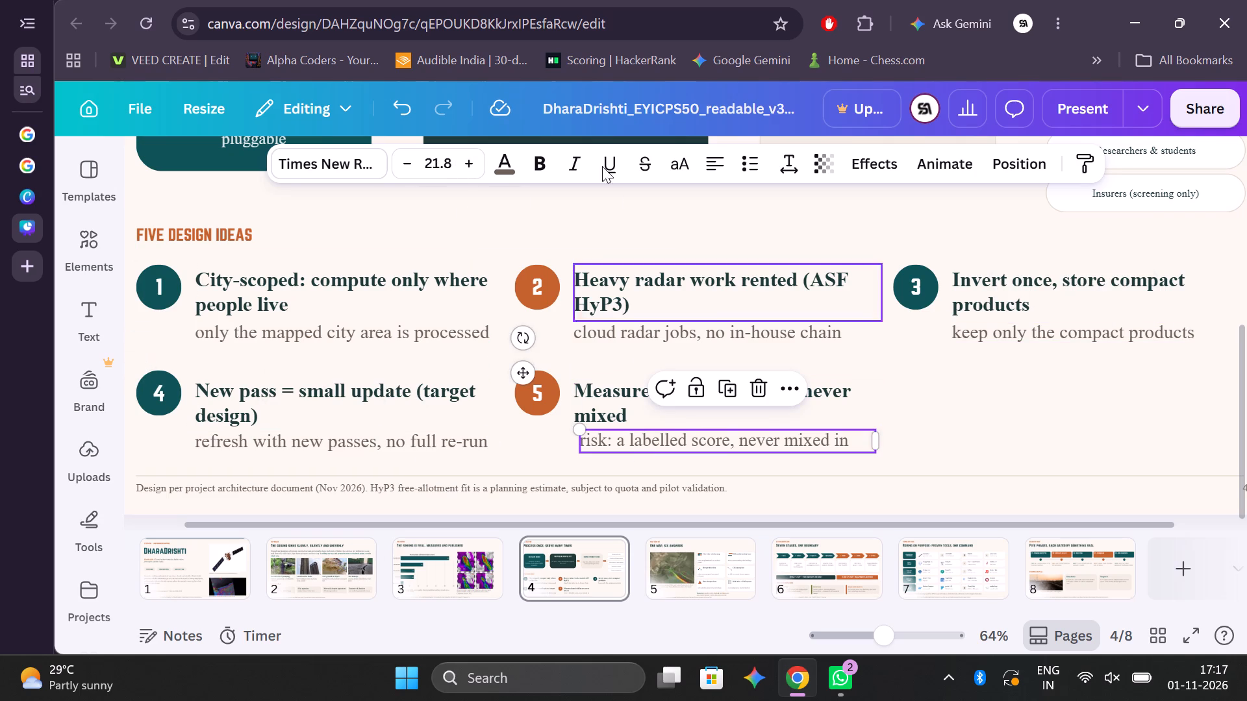
{"action": "left_click", "coordinate": [470, 162]}
{"action": "key", "text": "Left"}
{"action": "key", "text": "Left"}
{"action": "key", "text": "Left"}
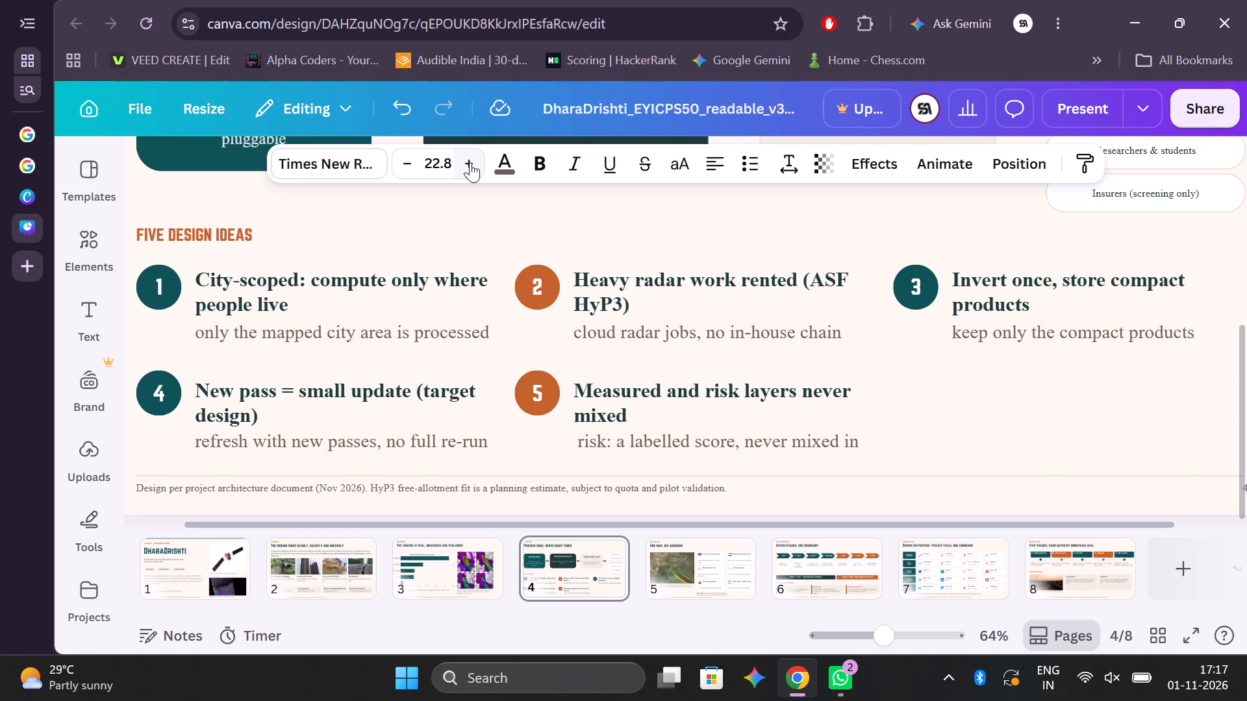
{"action": "key", "text": "Left"}
{"action": "key", "text": "Left"}
{"action": "key", "text": "Left"}
{"action": "key", "text": "Left"}
{"action": "key", "text": "Left"}
{"action": "key", "text": "Left"}
{"action": "key", "text": "Left"}
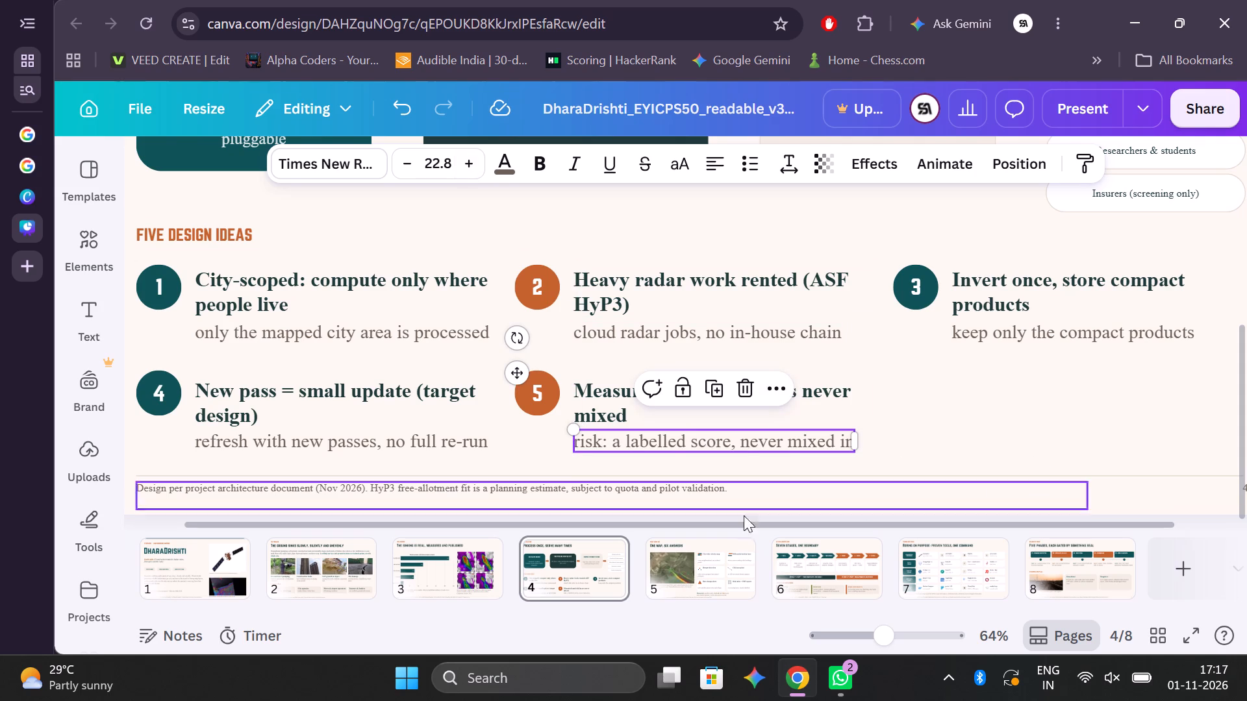
On page 5, set the "City-wide velocity map" card heading to font size 27.5.
{"action": "left_click", "coordinate": [696, 576]}
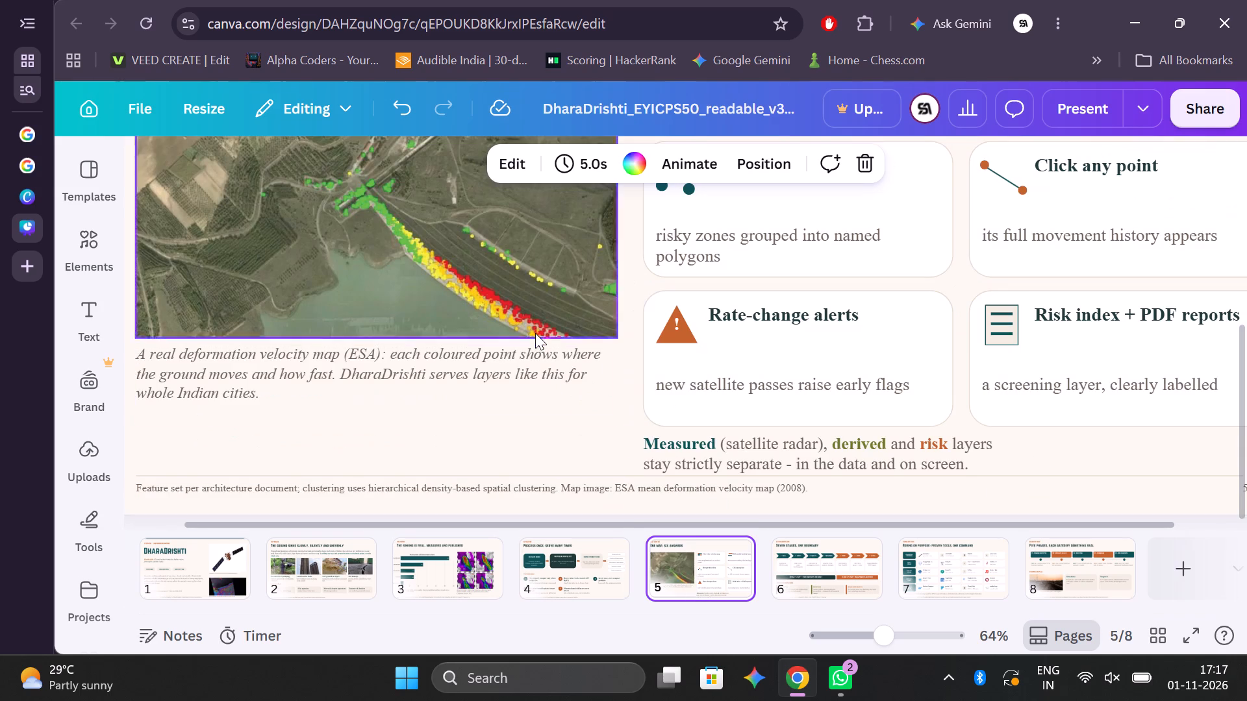
{"action": "scroll", "coordinate": [858, 295], "scroll_direction": "up", "scroll_amount": 2}
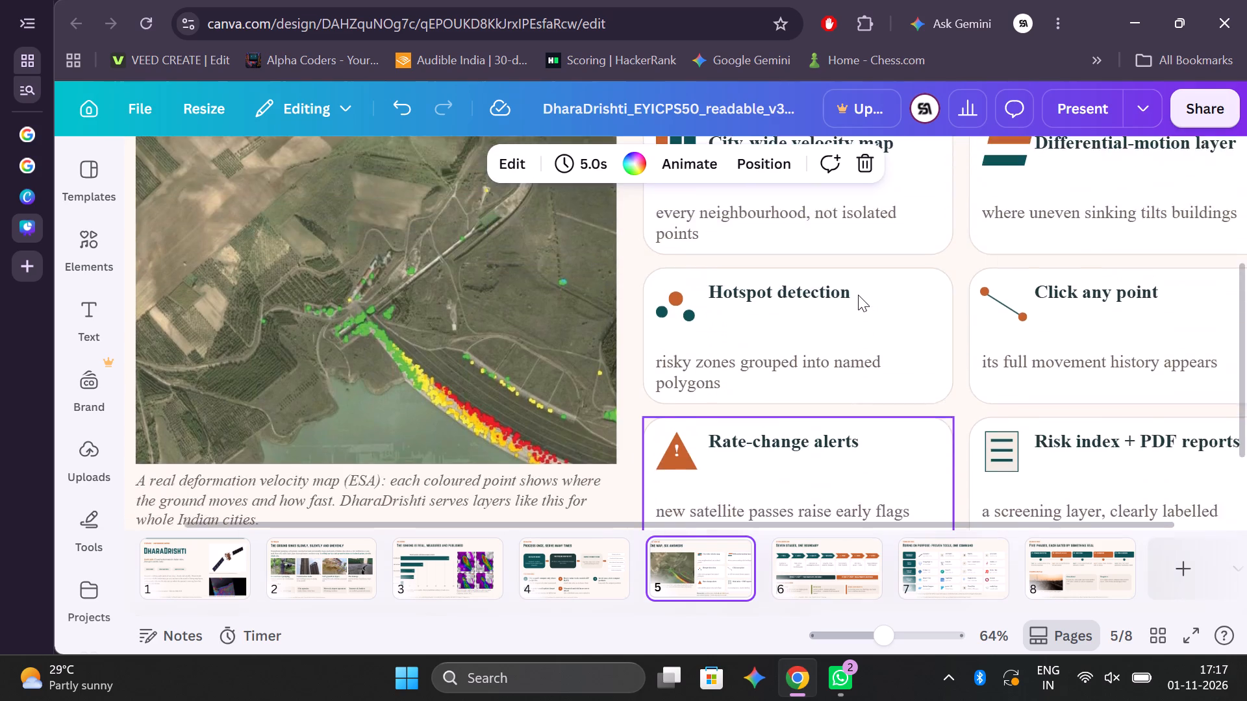
{"action": "scroll", "coordinate": [858, 295], "scroll_direction": "up", "scroll_amount": 2}
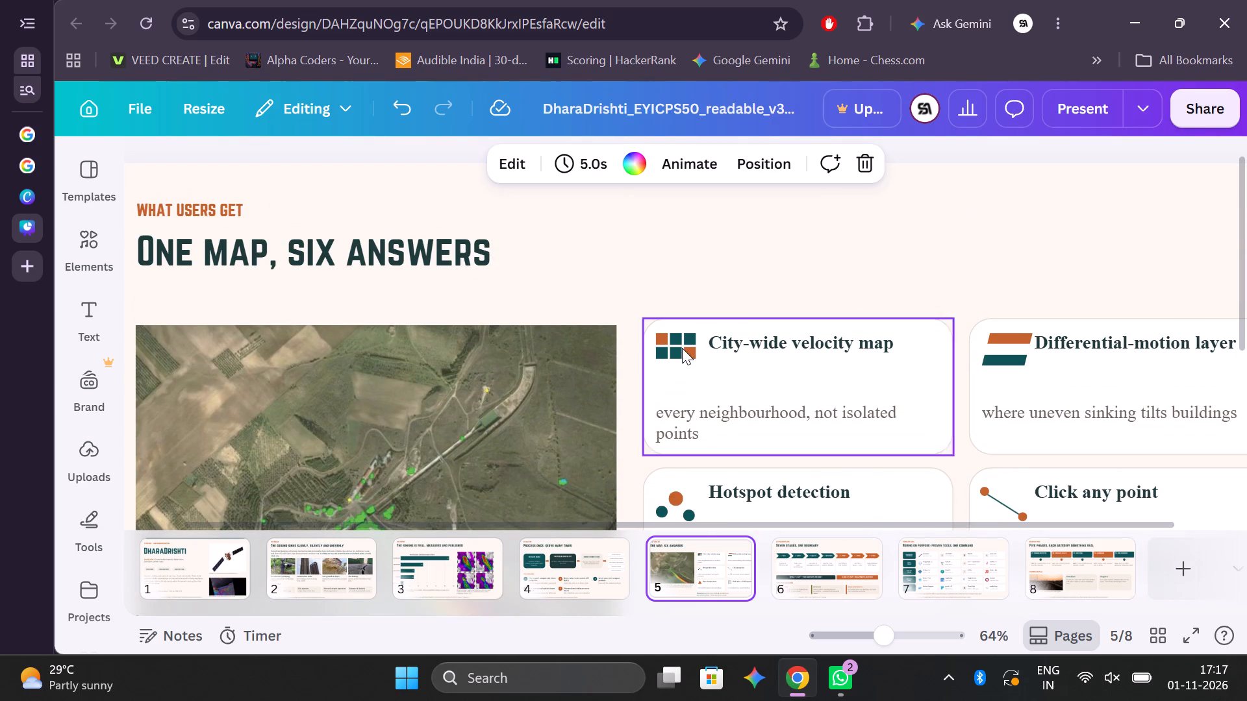
{"action": "left_click", "coordinate": [753, 343]}
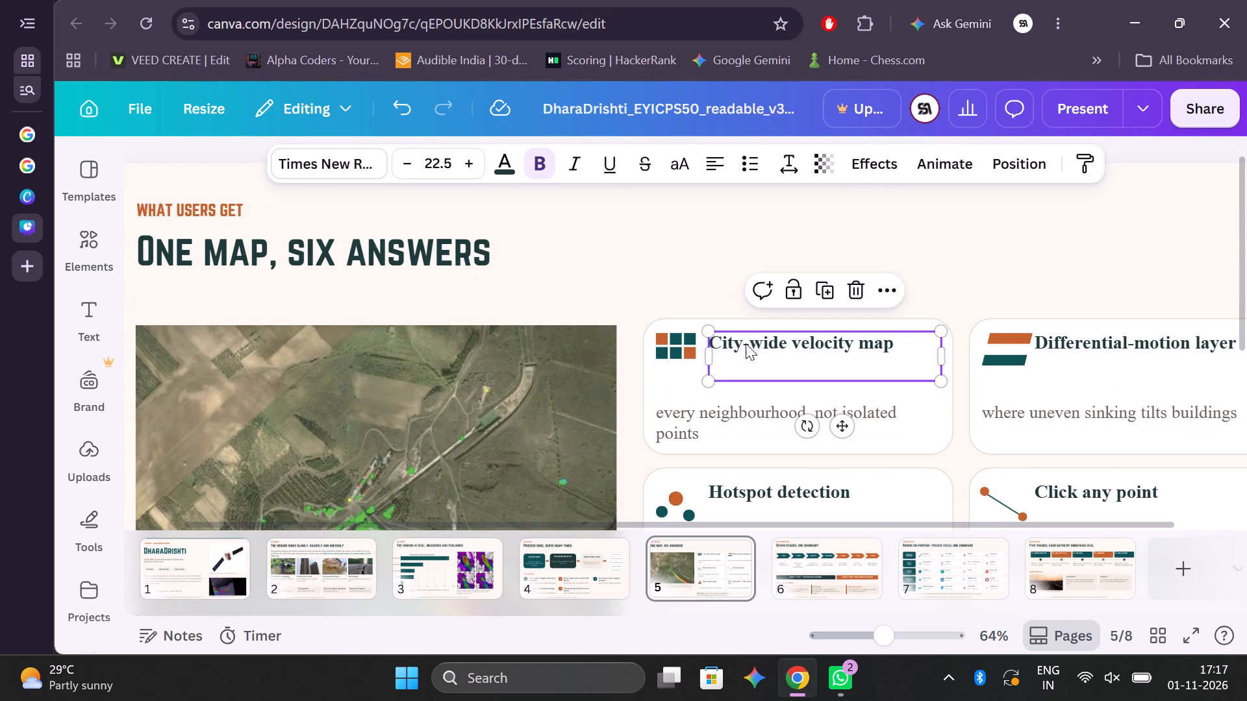
{"action": "triple_click", "coordinate": [466, 157]}
{"action": "double_click", "coordinate": [466, 157]}
{"action": "left_click", "coordinate": [466, 157]}
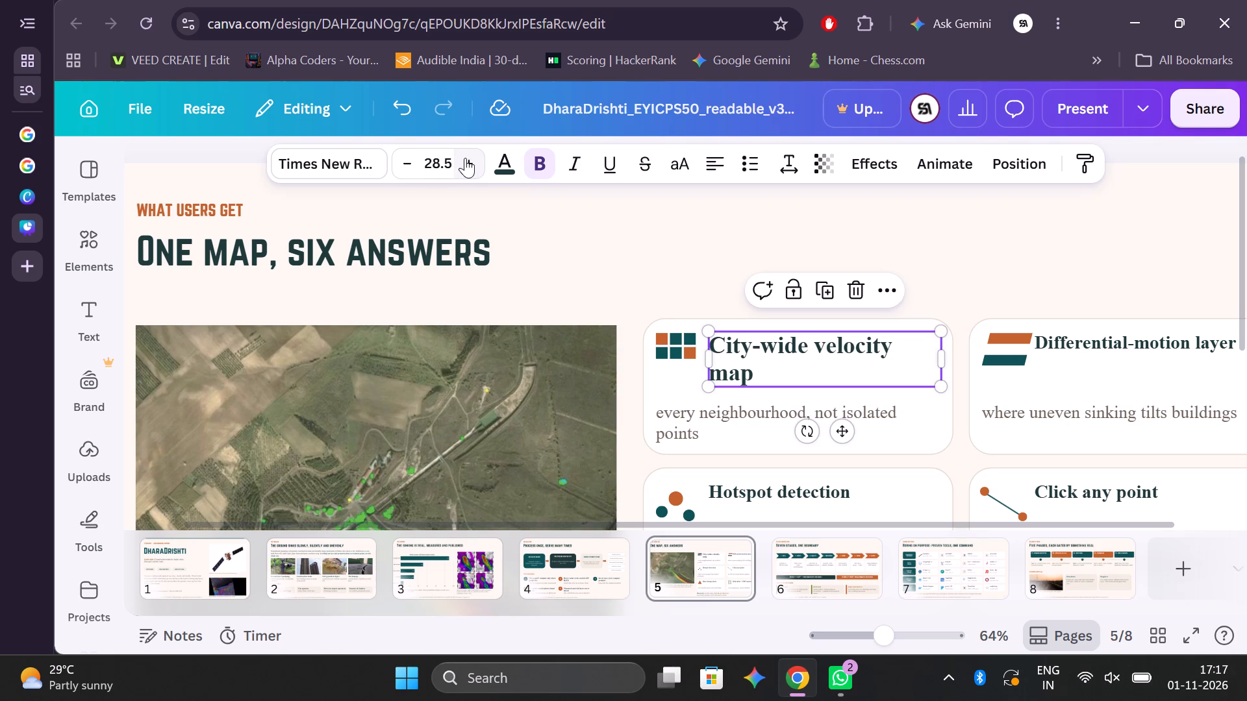
{"action": "left_click", "coordinate": [407, 164]}
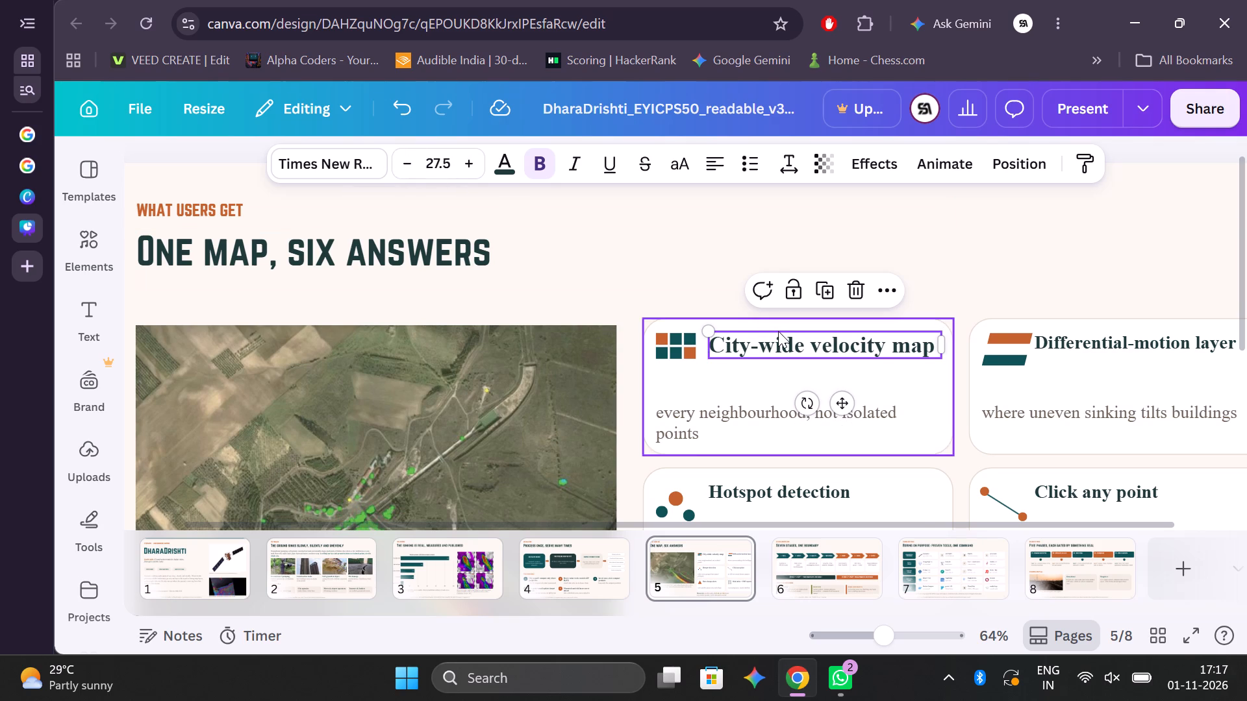
Increase the font size of the "Differential-motion layer" card heading.
{"action": "scroll", "coordinate": [778, 331], "scroll_direction": "left", "scroll_amount": 3}
{"action": "left_click", "coordinate": [1046, 332]}
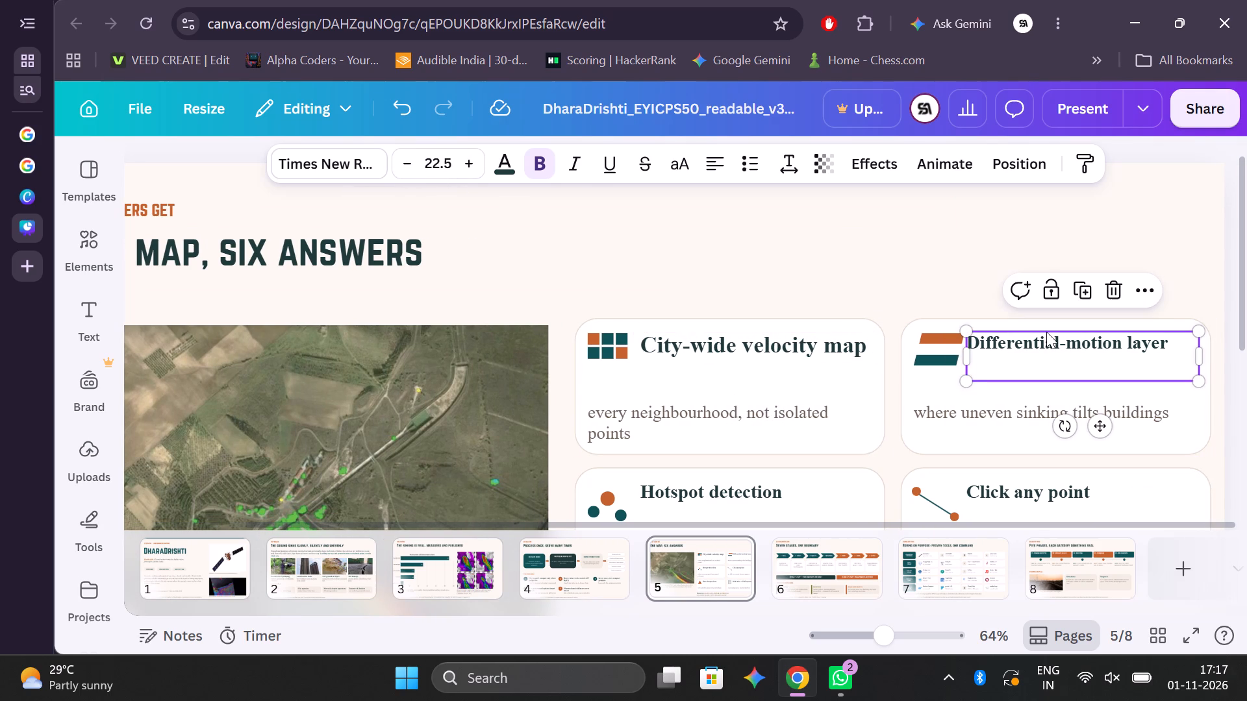
{"action": "triple_click", "coordinate": [468, 172]}
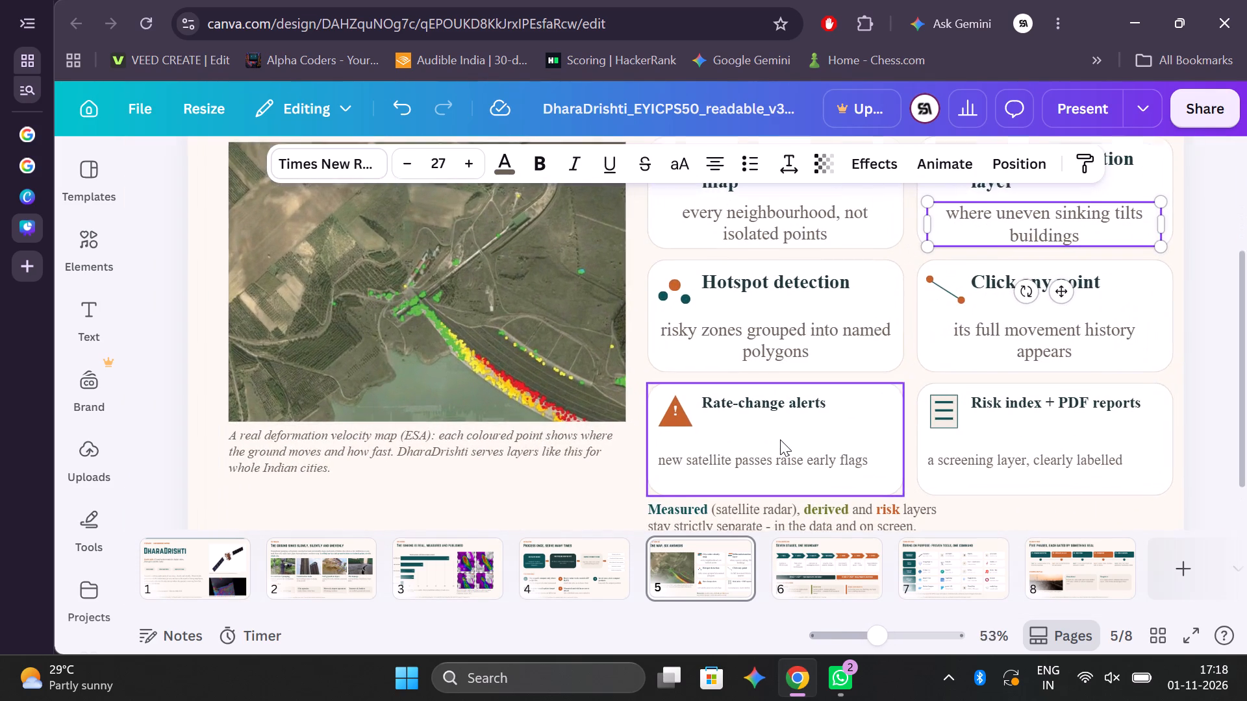
Set the "Rate-change alerts" heading to font size 28.5, matching the Hotspot detection heading.
{"action": "left_click", "coordinate": [759, 403]}
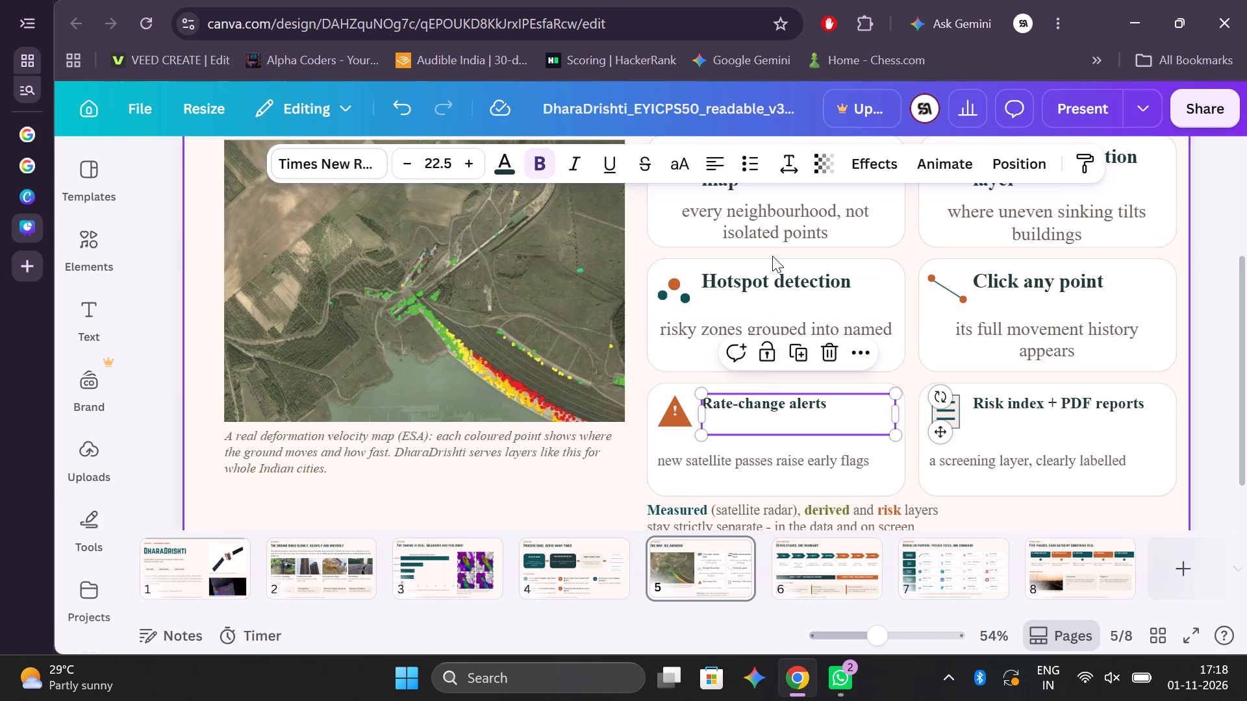
{"action": "left_click", "coordinate": [770, 273]}
{"action": "left_click", "coordinate": [722, 402]}
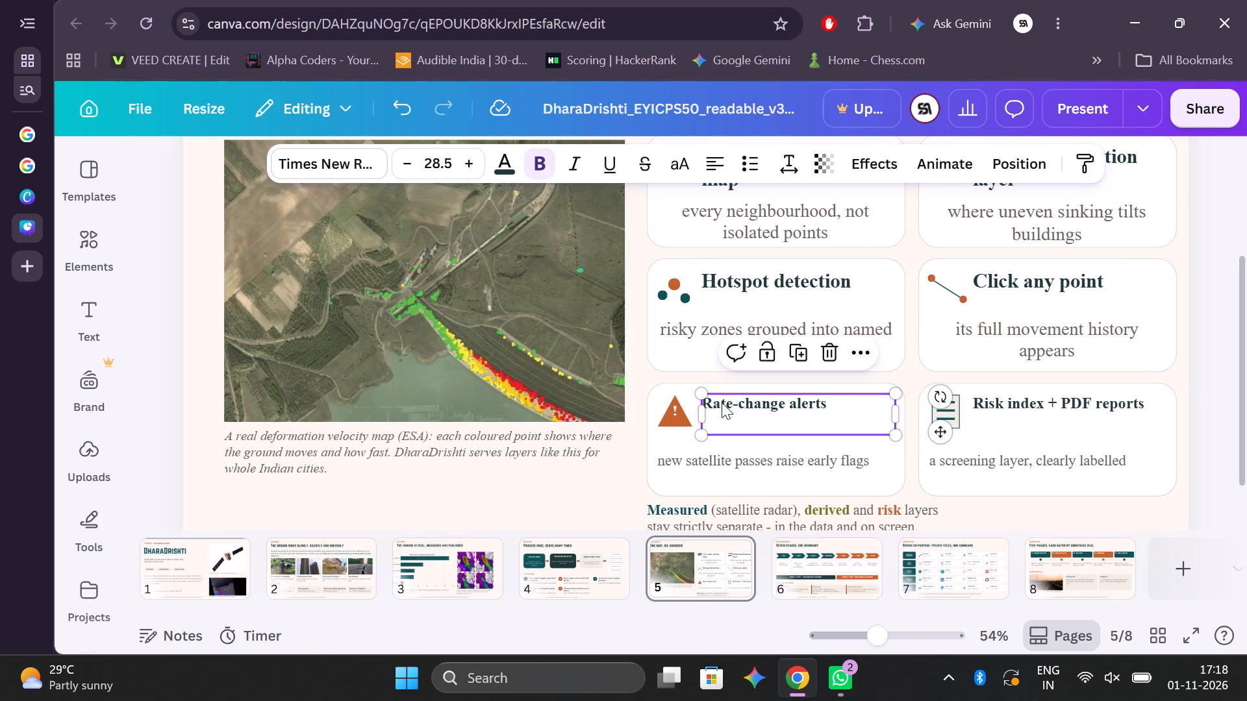
{"action": "triple_click", "coordinate": [468, 151]}
{"action": "triple_click", "coordinate": [468, 151]}
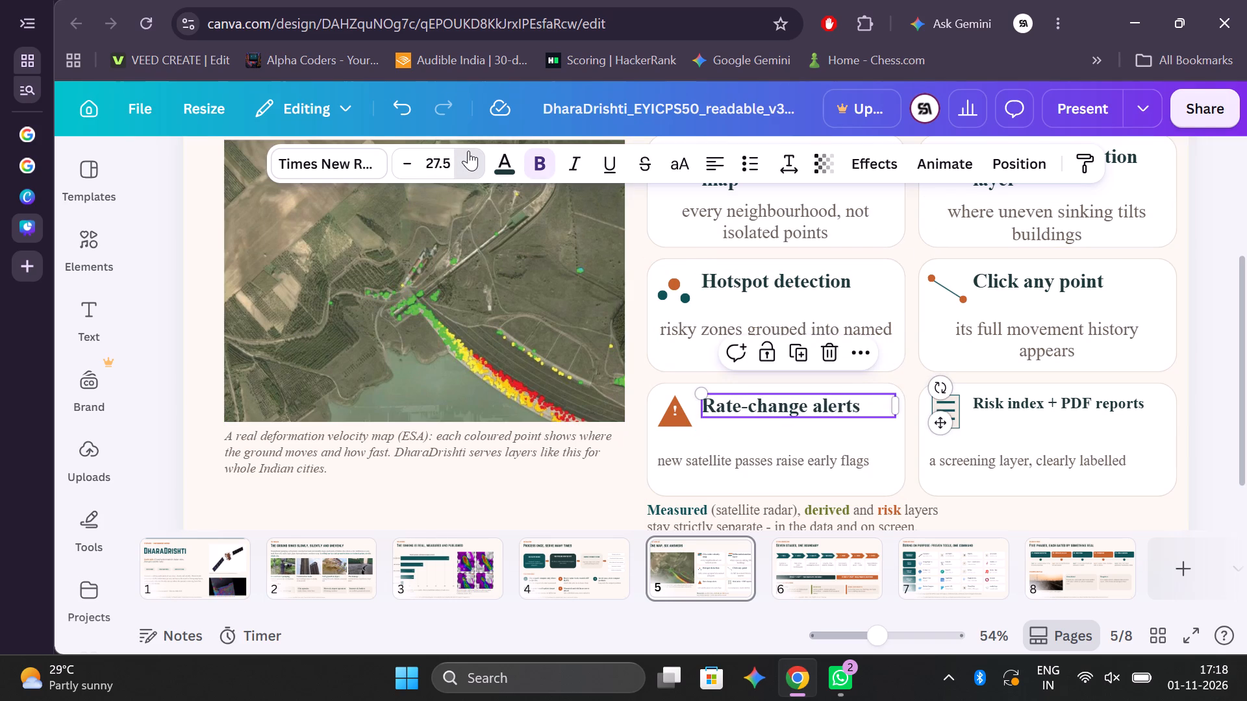
{"action": "left_click", "coordinate": [468, 151]}
{"action": "left_click", "coordinate": [405, 166]}
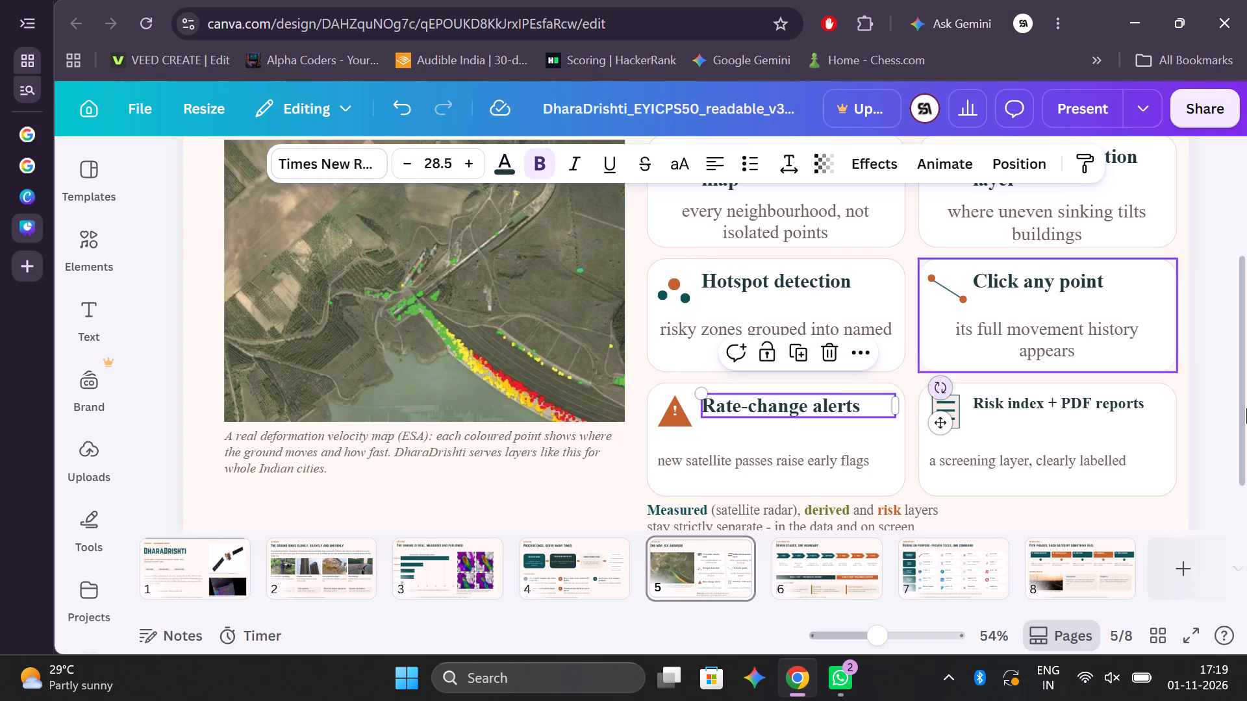
Enlarge the "Risk index + PDF reports" heading to match the Rate-change alerts heading.
{"action": "left_click", "coordinate": [1081, 407]}
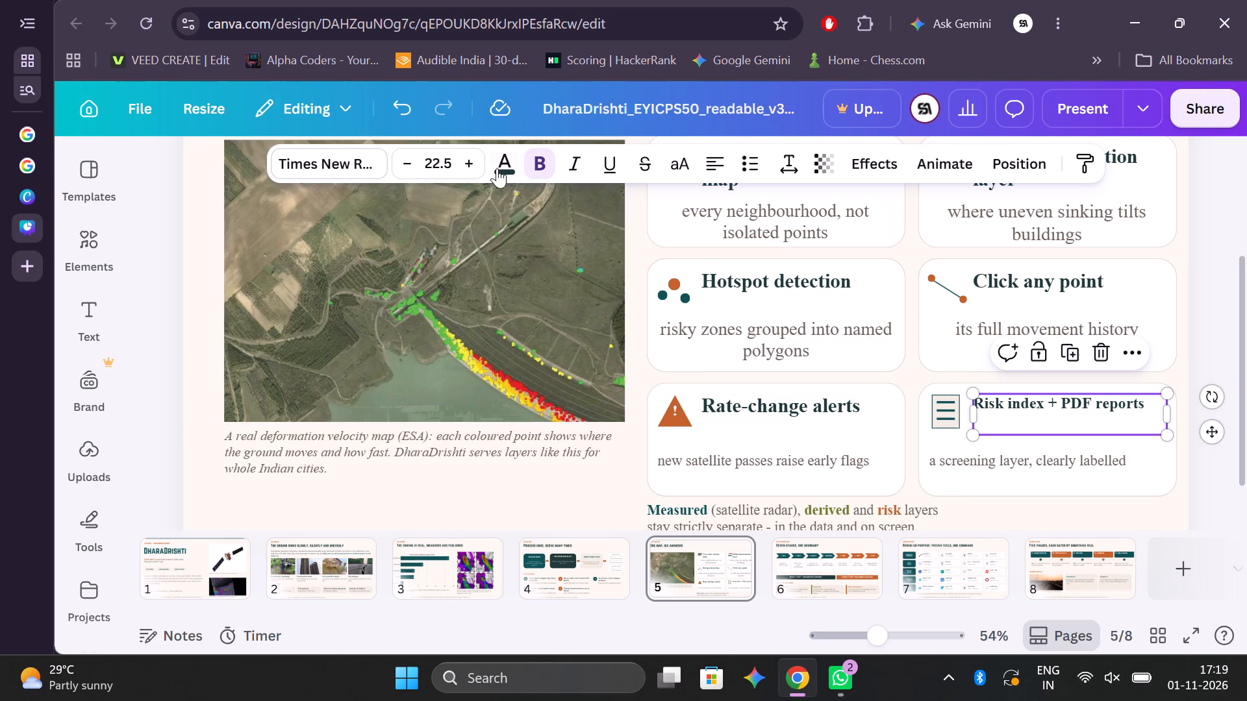
{"action": "triple_click", "coordinate": [474, 160]}
{"action": "double_click", "coordinate": [474, 160]}
{"action": "left_click", "coordinate": [474, 160]}
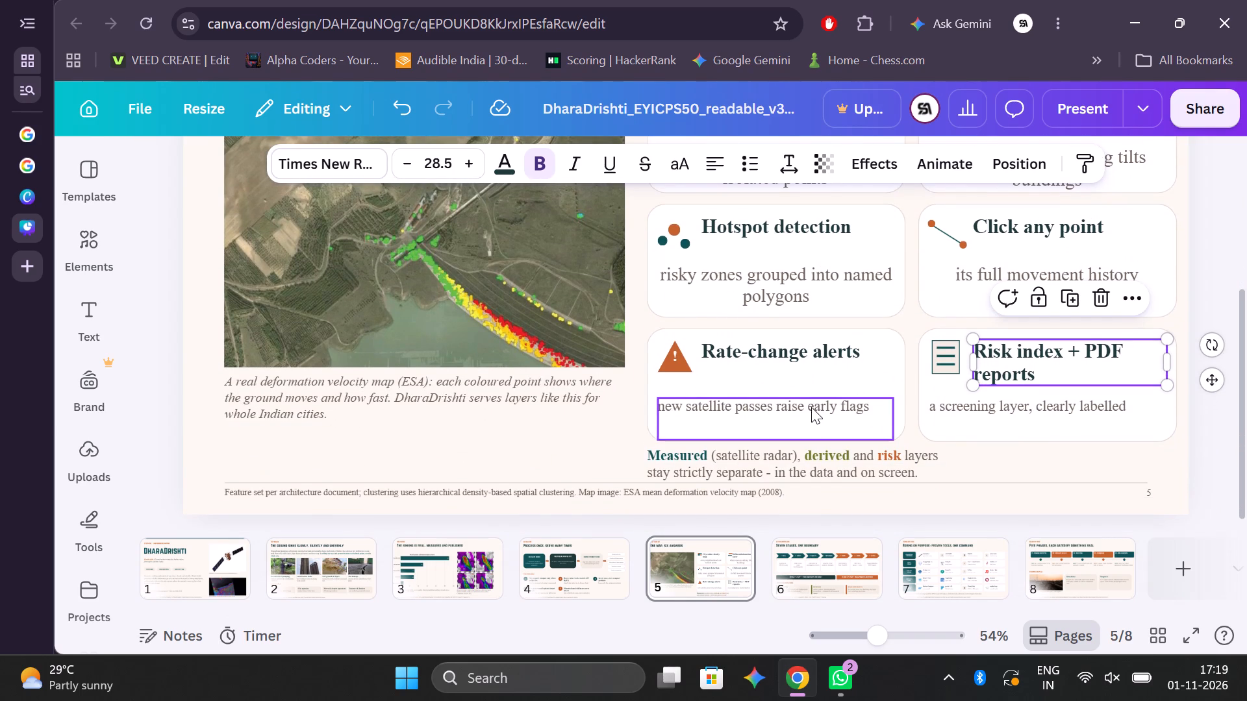
Set the Rate-change alerts description "new satellite passes raise early flags" to font size 26 and centre it, matching the Hotspot detection description.
{"action": "left_click", "coordinate": [809, 408]}
{"action": "triple_click", "coordinate": [471, 152]}
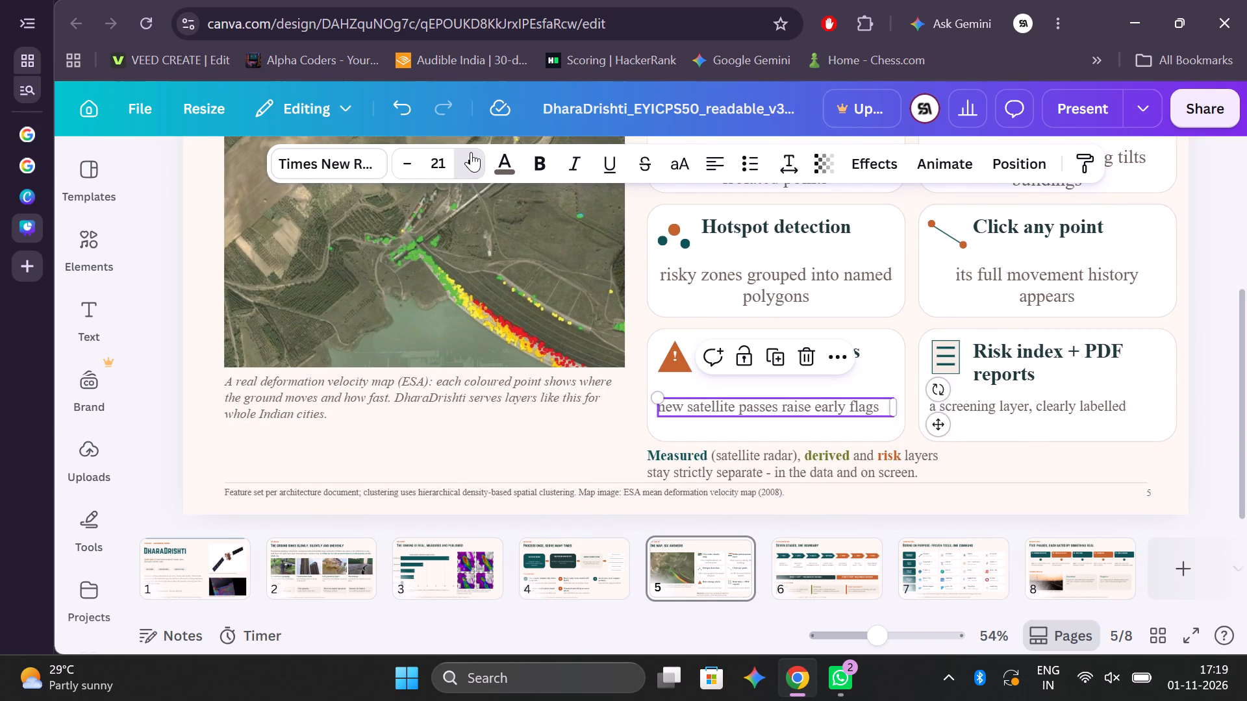
{"action": "triple_click", "coordinate": [471, 152]}
{"action": "left_click", "coordinate": [471, 152]}
{"action": "left_click", "coordinate": [413, 161]}
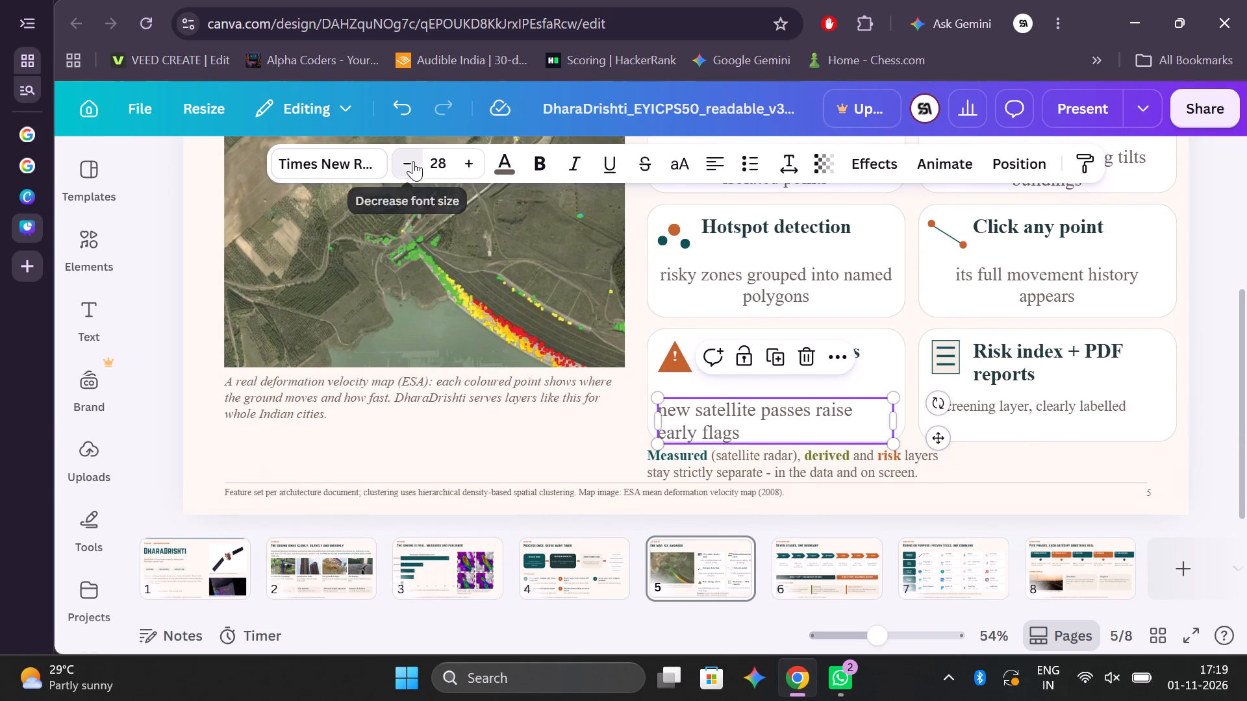
{"action": "left_click", "coordinate": [746, 280]}
{"action": "left_click", "coordinate": [732, 419]}
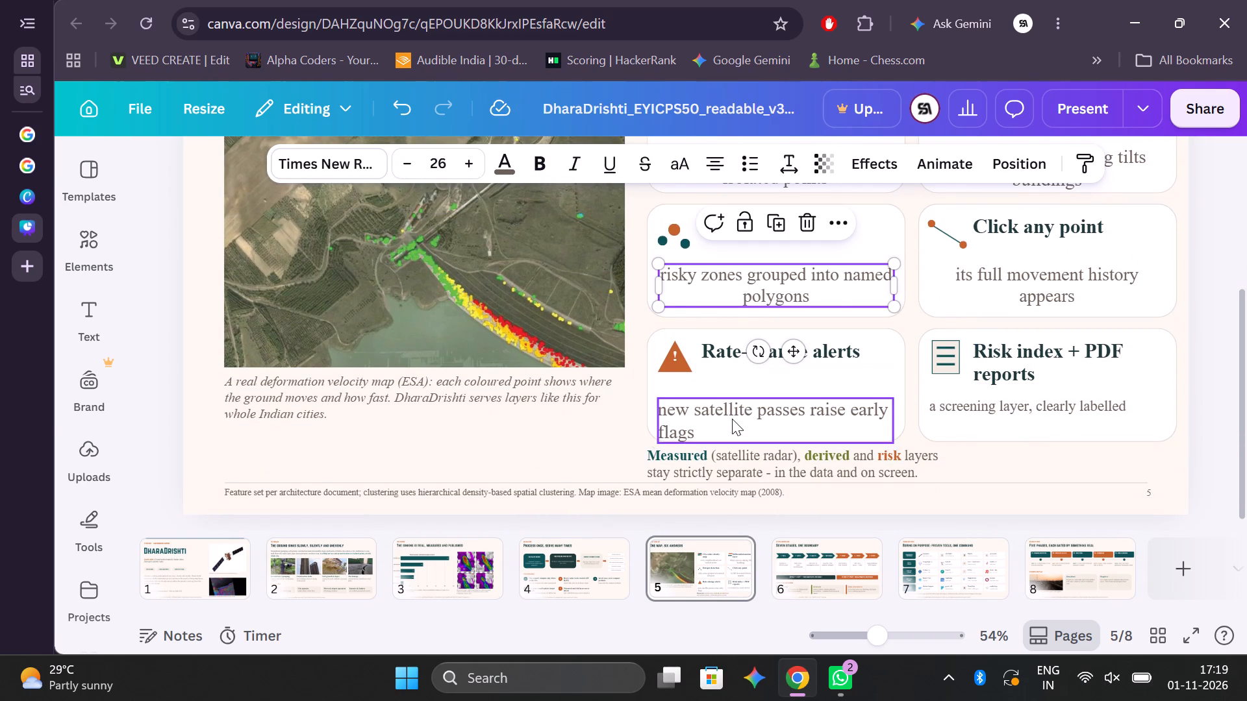
{"action": "left_click", "coordinate": [411, 159]}
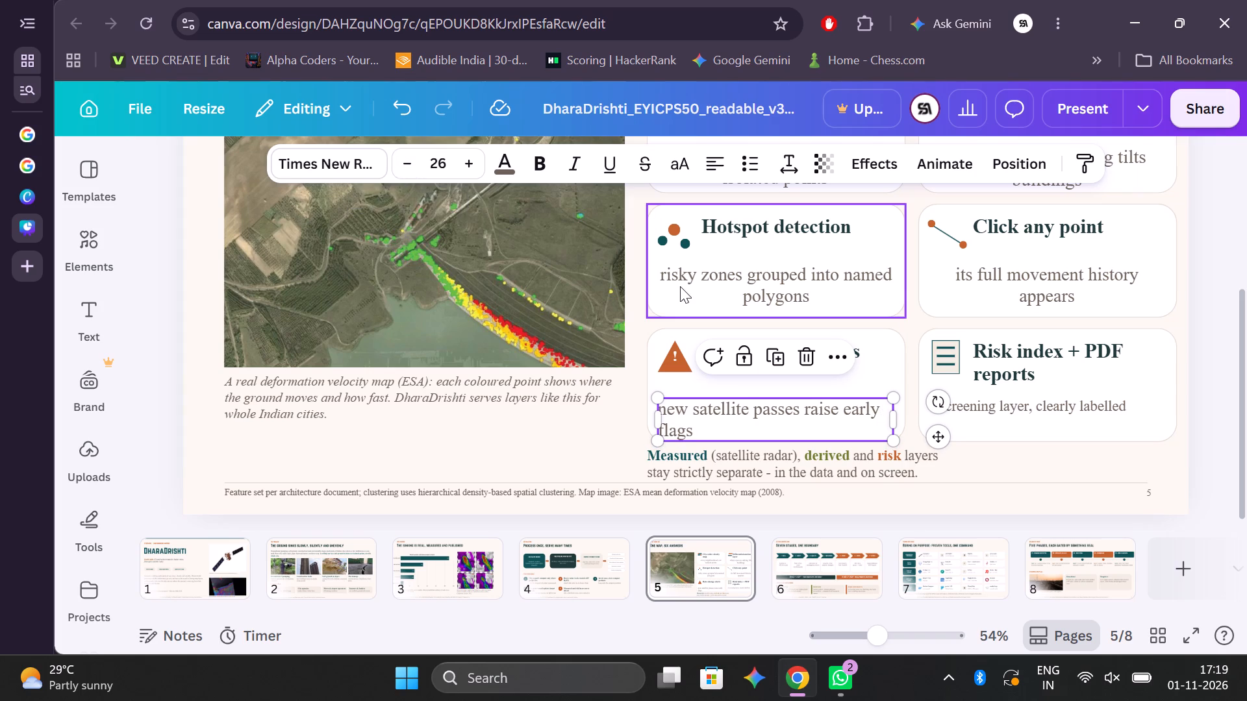
{"action": "left_click", "coordinate": [707, 152]}
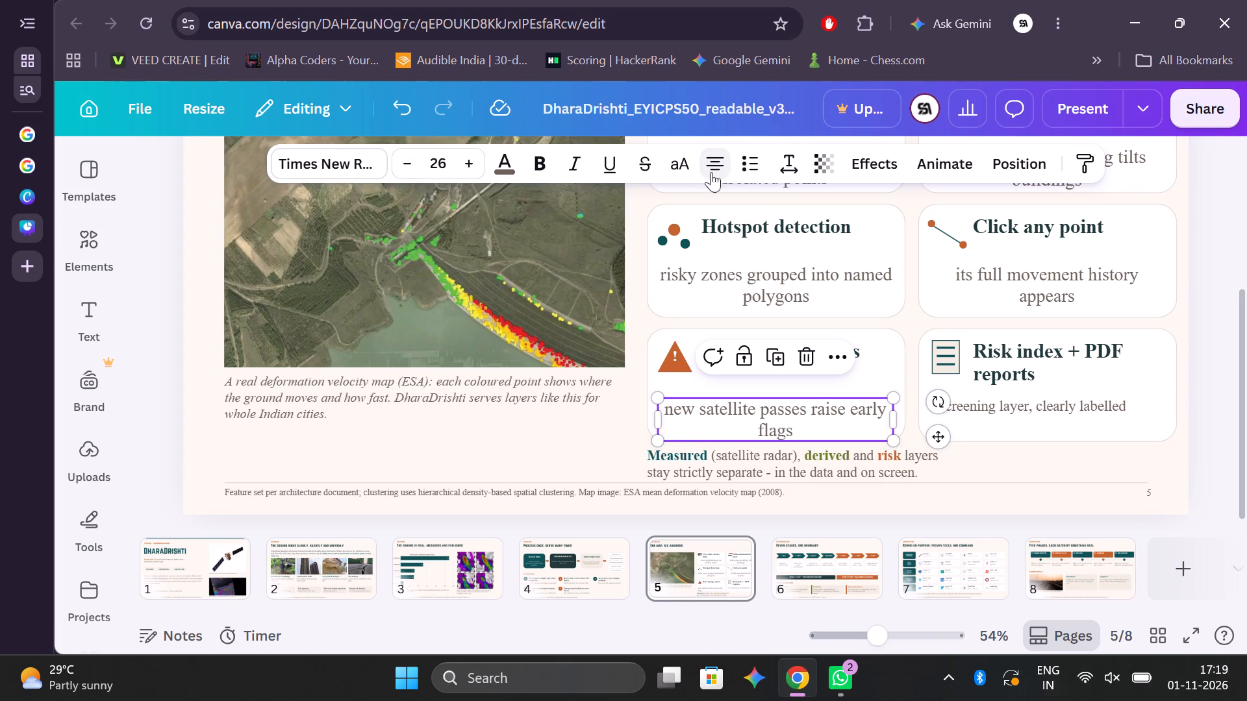
Set the Risk index + PDF reports description "a screening layer, clearly labelled" to font size 26 with centred alignment, then deselect it.
{"action": "left_click", "coordinate": [1029, 401]}
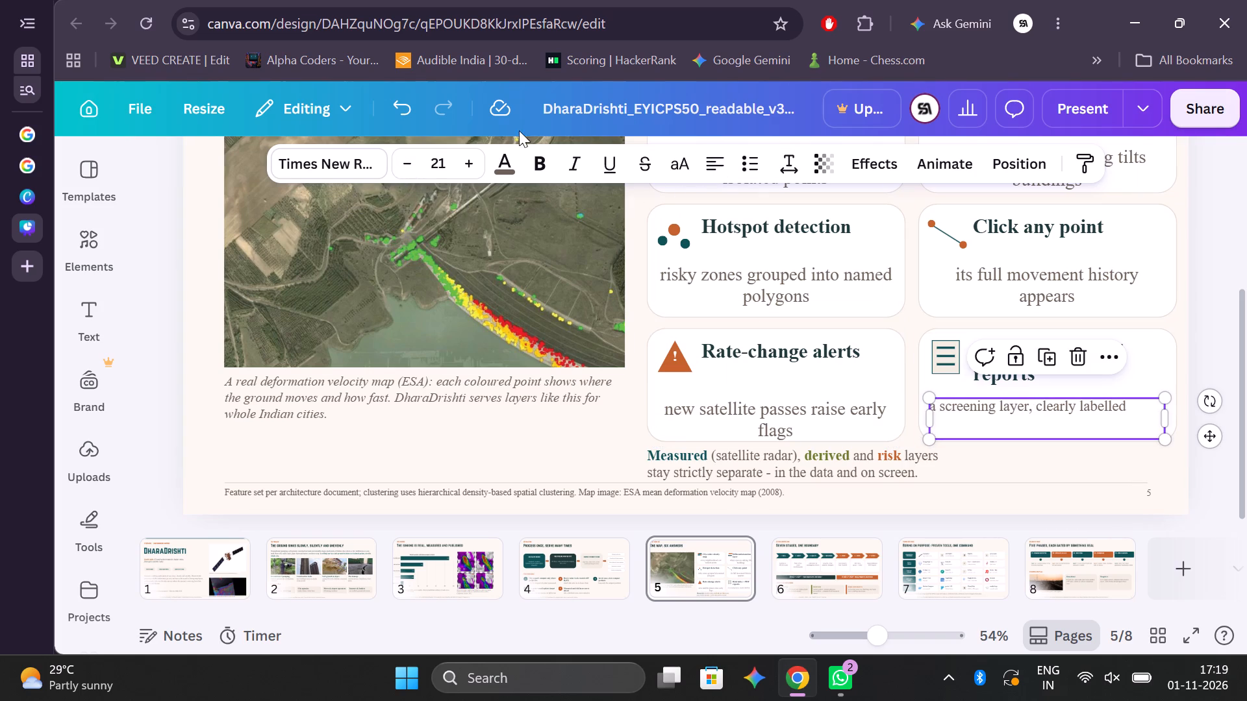
{"action": "triple_click", "coordinate": [471, 155]}
{"action": "triple_click", "coordinate": [471, 155]}
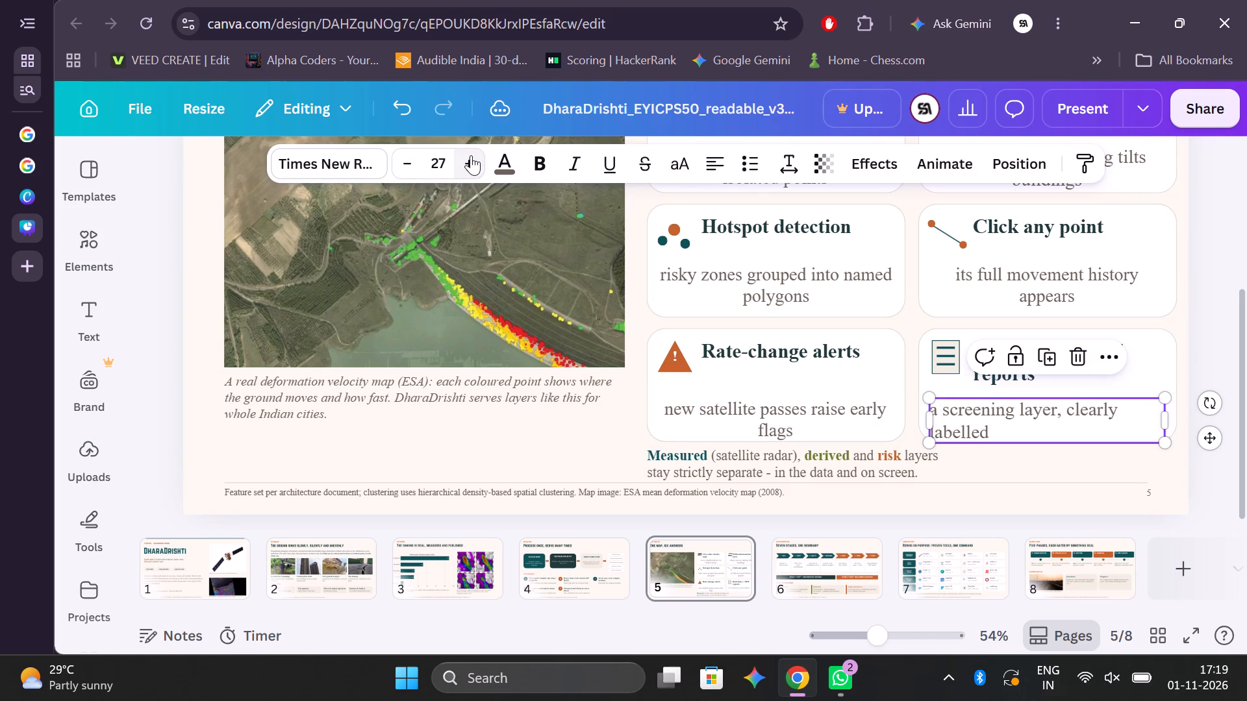
{"action": "left_click", "coordinate": [416, 158]}
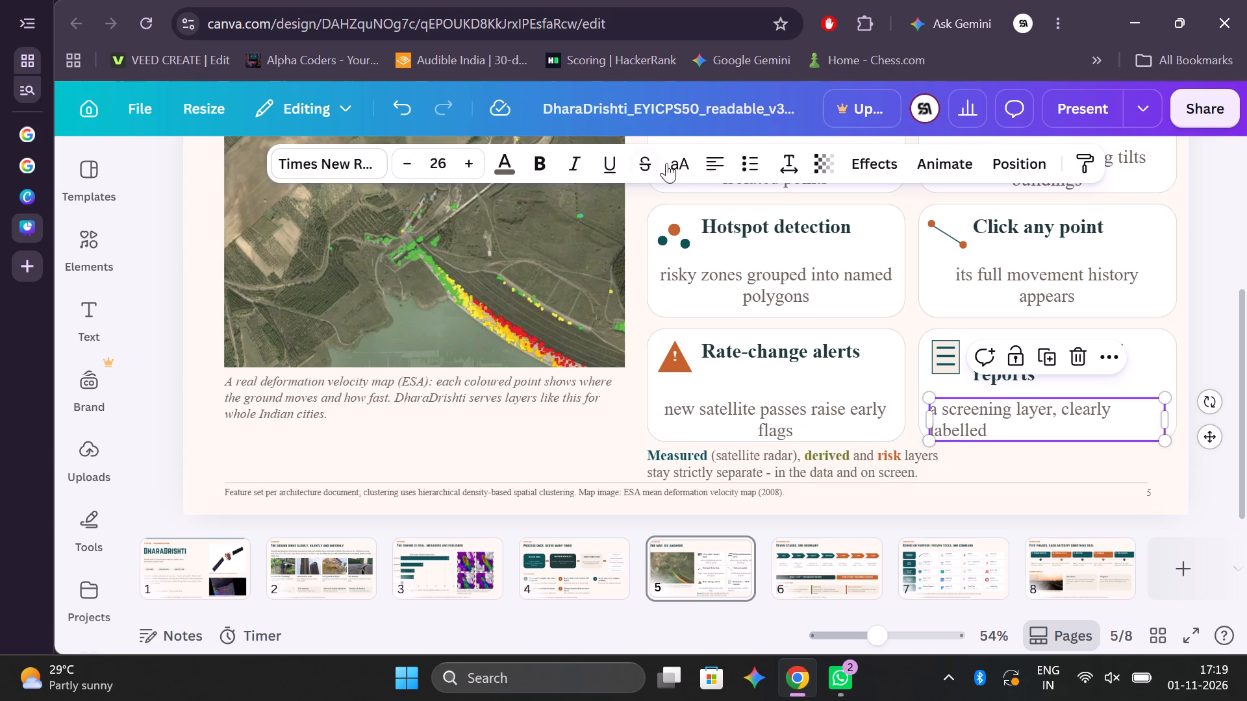
{"action": "left_click", "coordinate": [717, 164]}
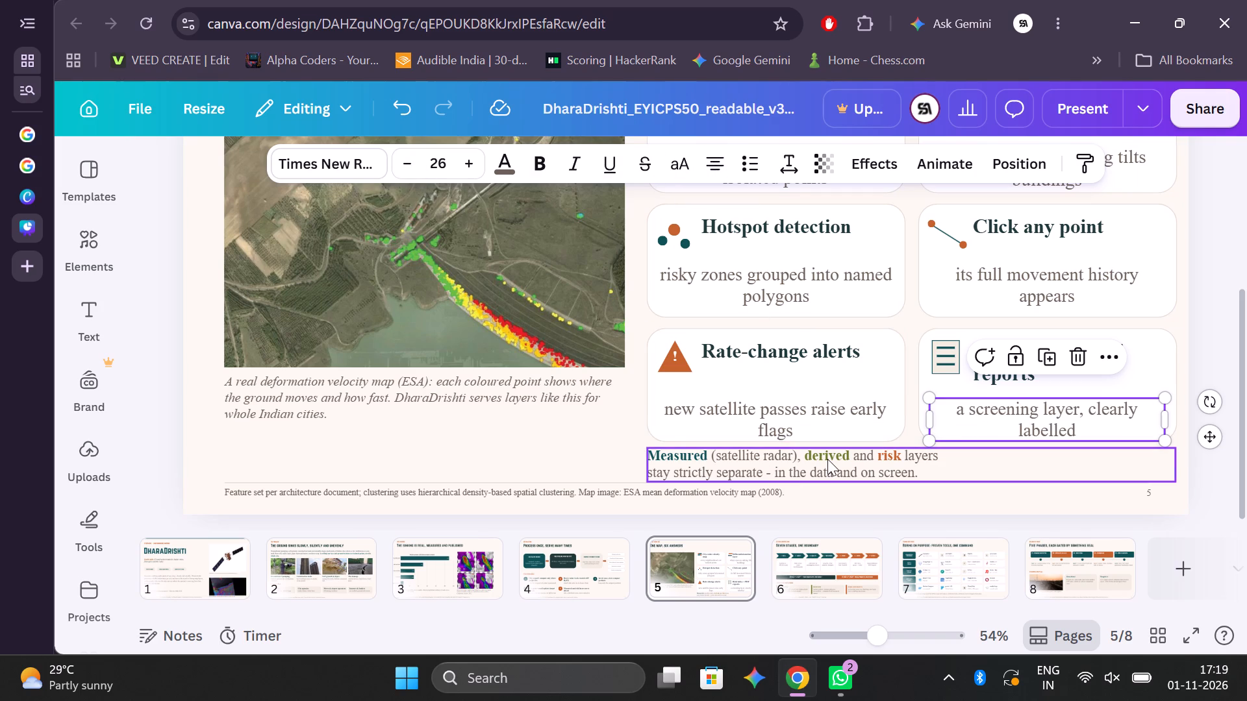
{"action": "scroll", "coordinate": [925, 471], "scroll_direction": "down", "scroll_amount": 3}
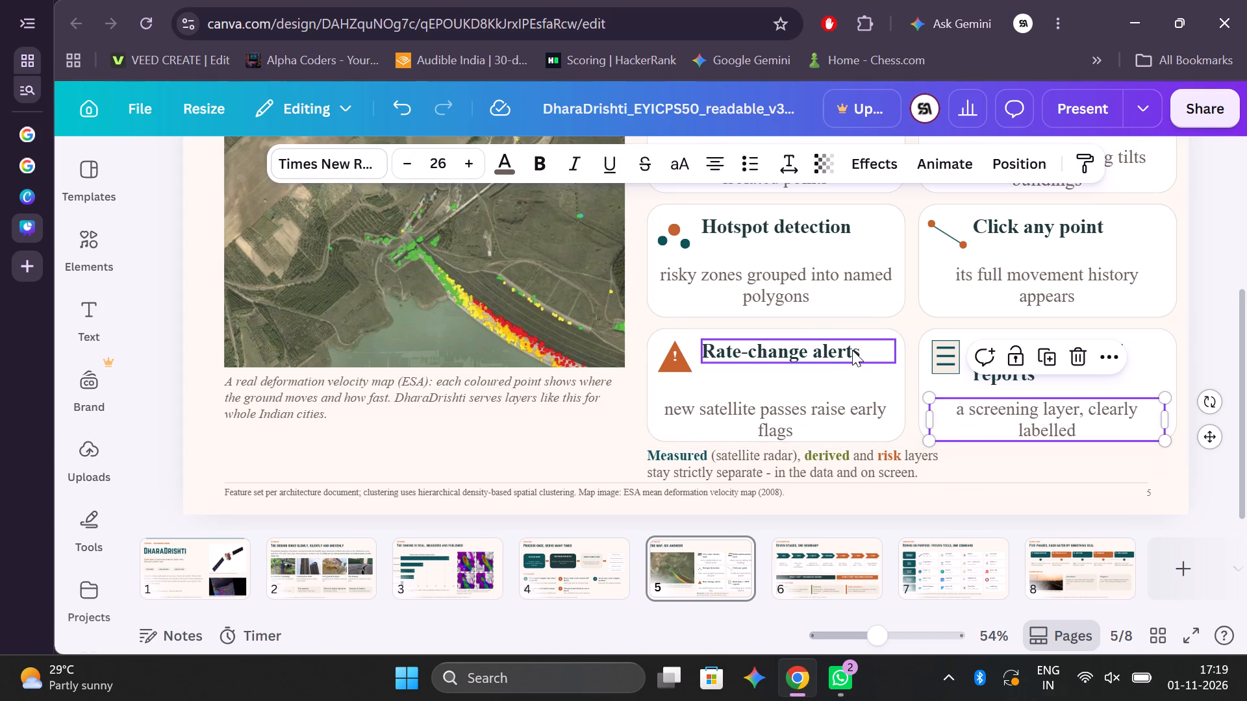
{"action": "left_click", "coordinate": [1053, 335]}
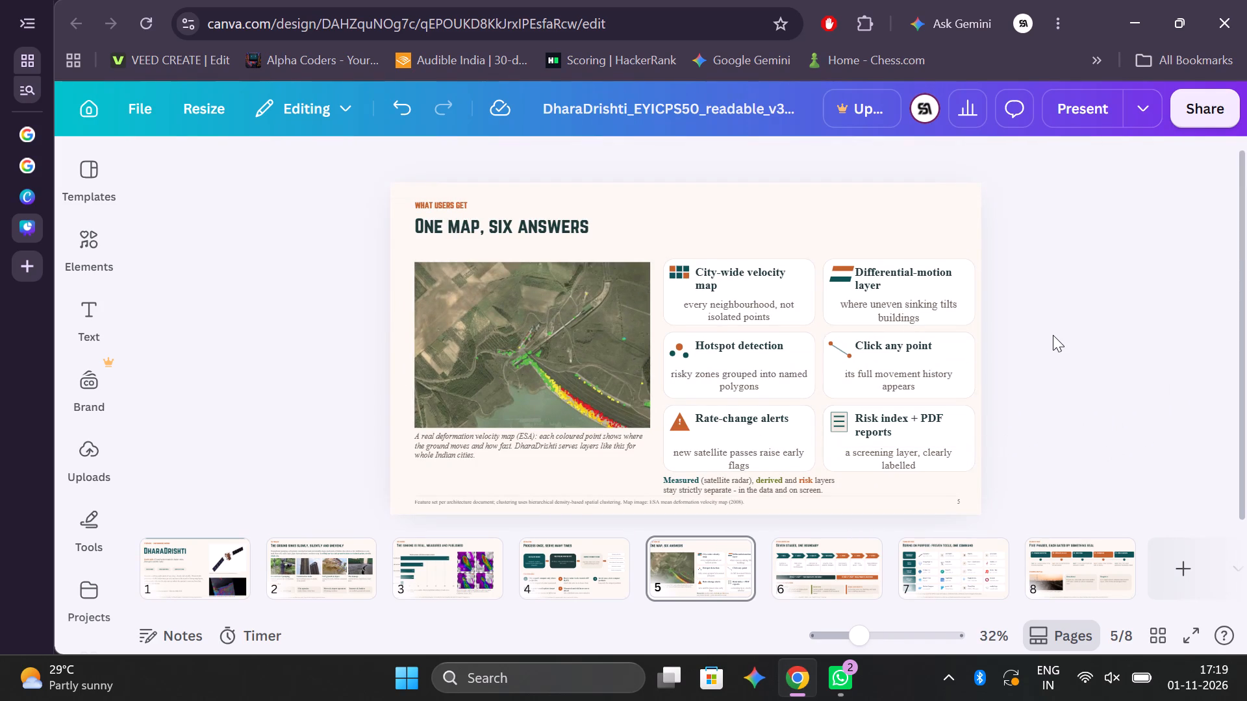
Open slide 6, "Seven stages, one boundary".
{"action": "left_click", "coordinate": [822, 582]}
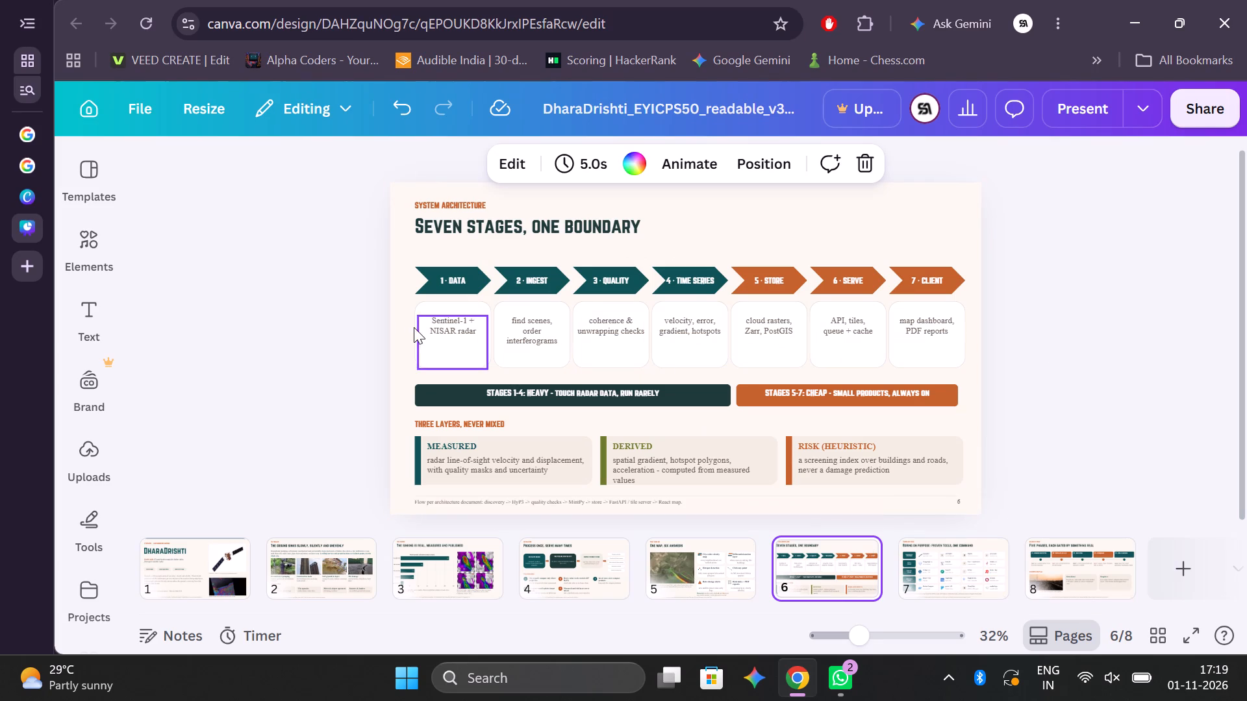
{"action": "scroll", "coordinate": [407, 327], "scroll_direction": "right", "scroll_amount": 2}
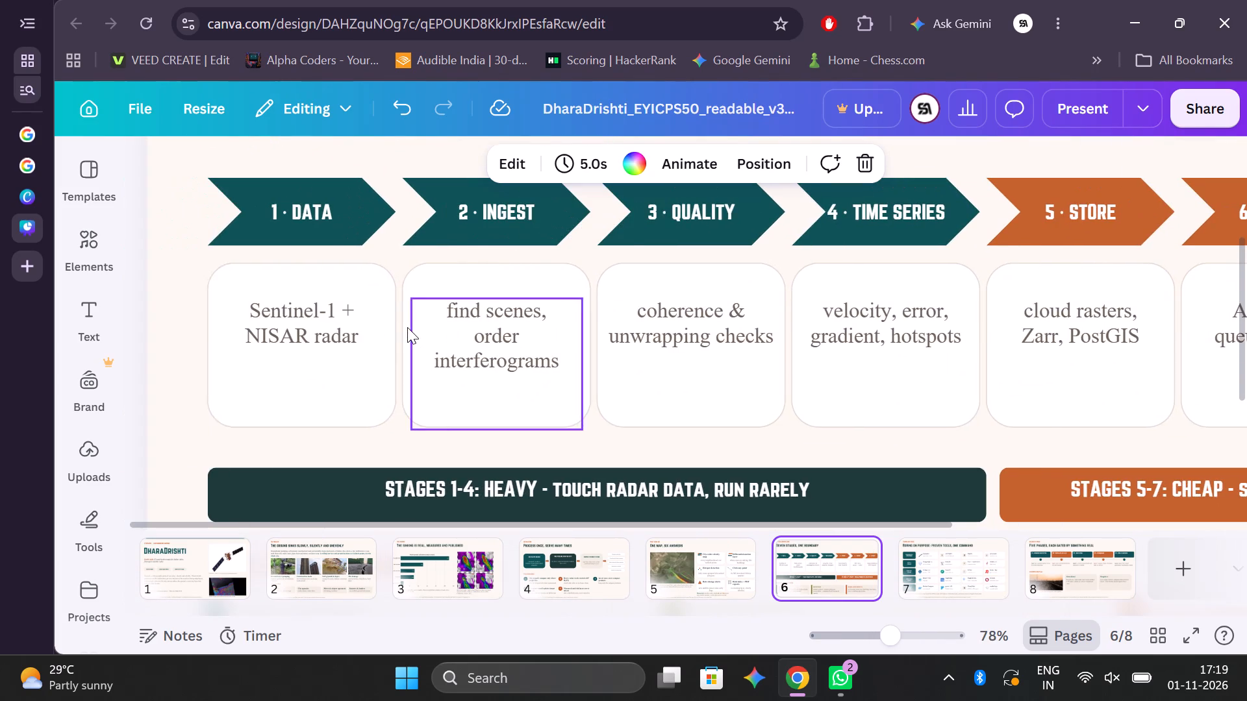
{"action": "left_click", "coordinate": [321, 327]}
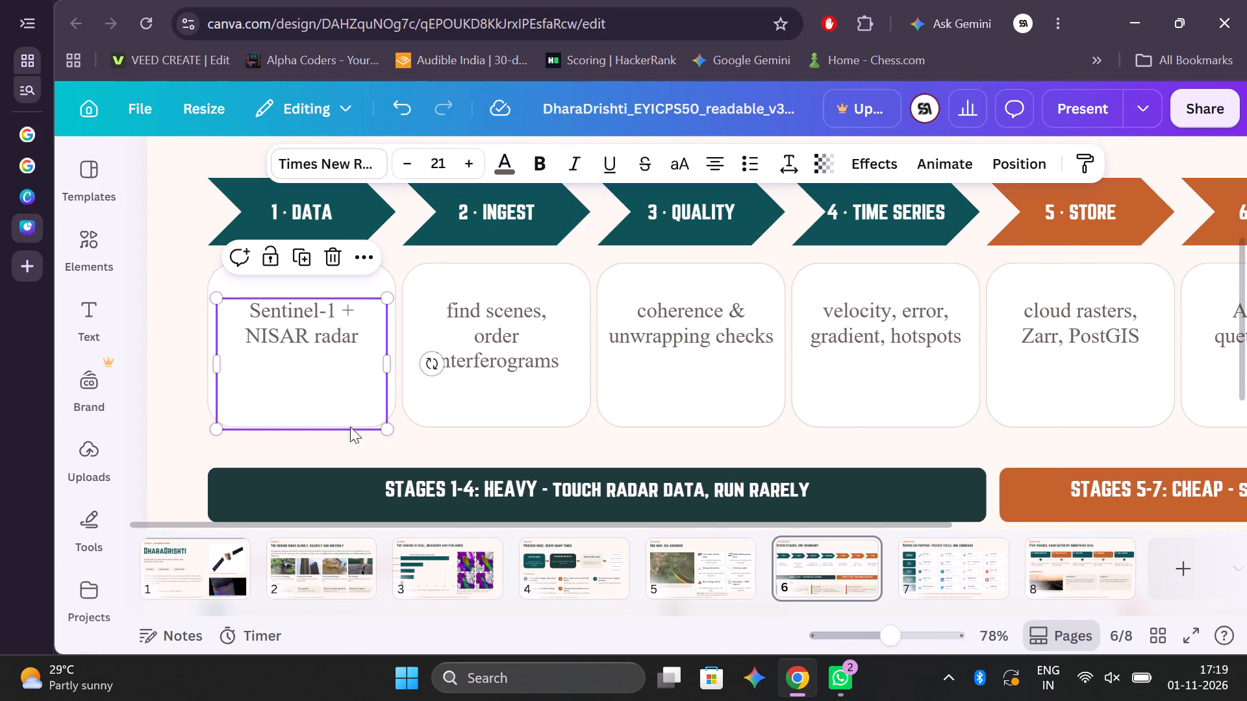
{"action": "left_click", "coordinate": [462, 166]}
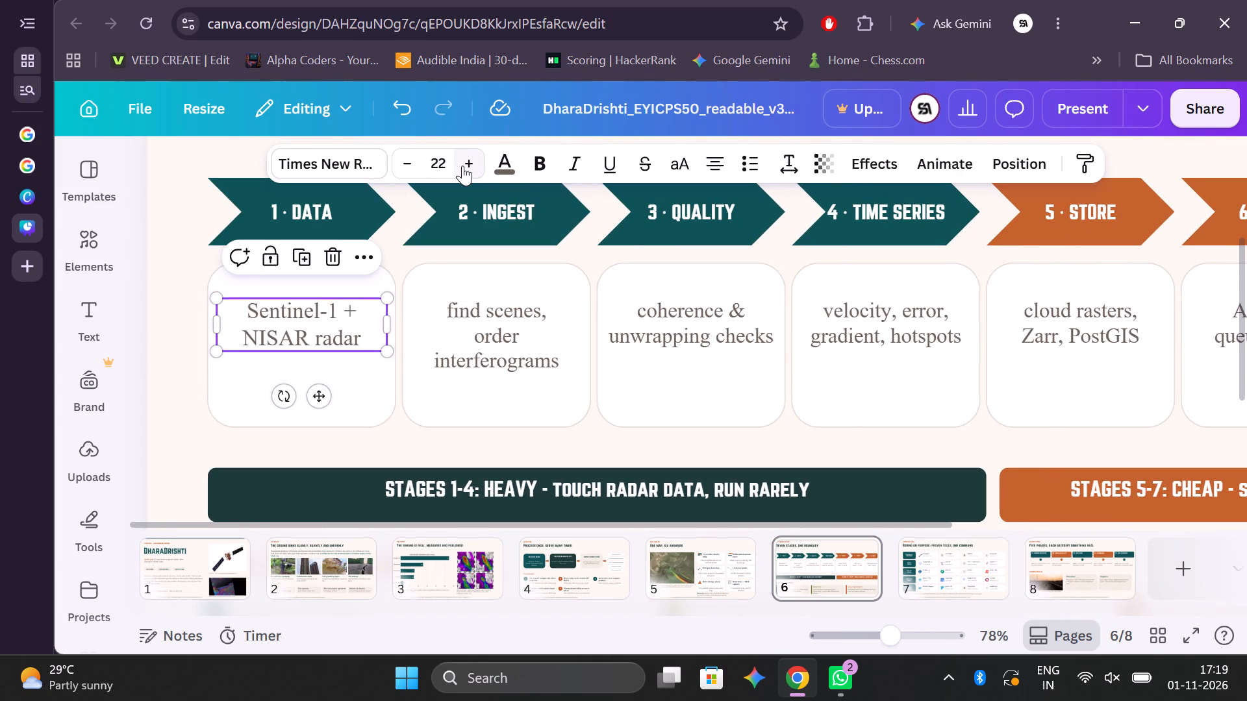
{"action": "left_click", "coordinate": [462, 166]}
{"action": "left_click", "coordinate": [462, 166]}
{"action": "left_click", "coordinate": [462, 166]}
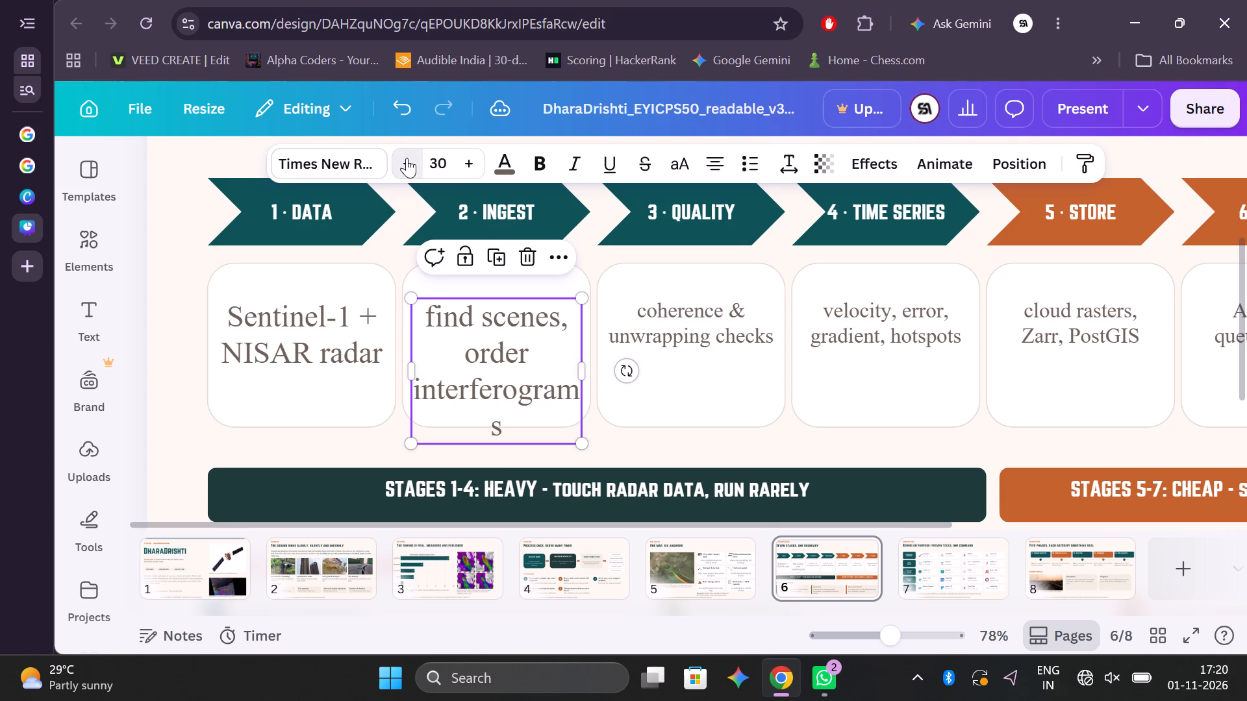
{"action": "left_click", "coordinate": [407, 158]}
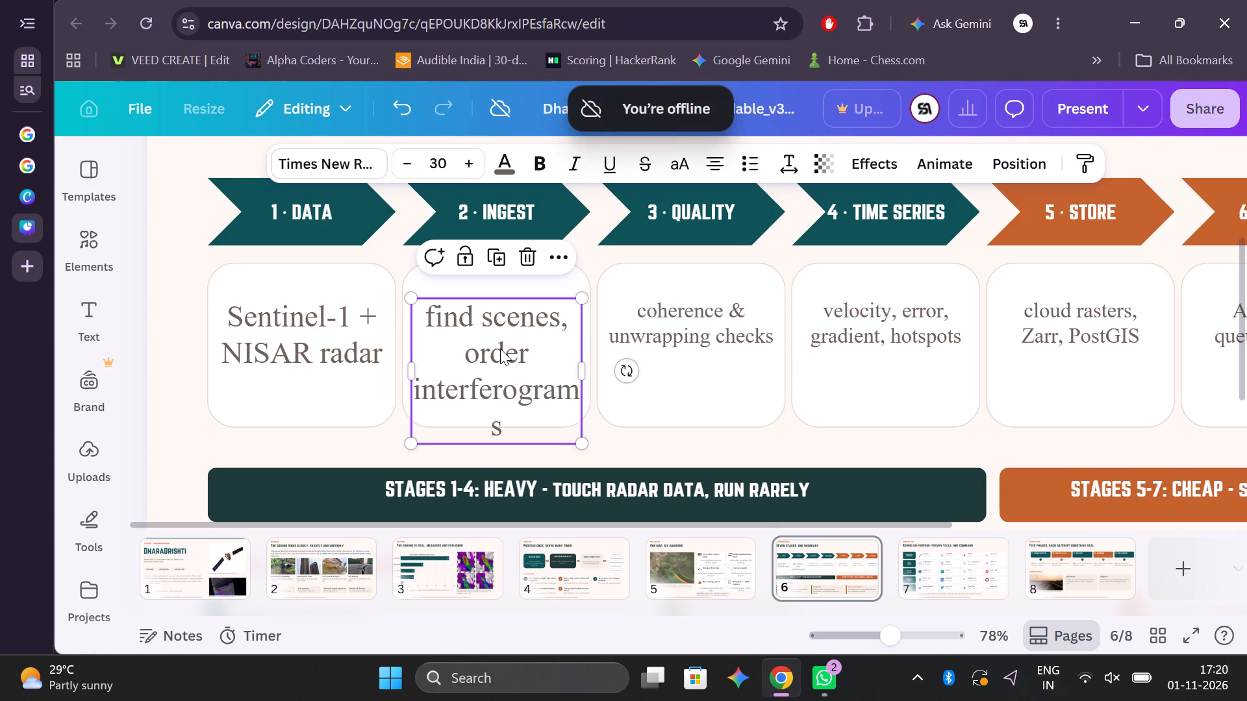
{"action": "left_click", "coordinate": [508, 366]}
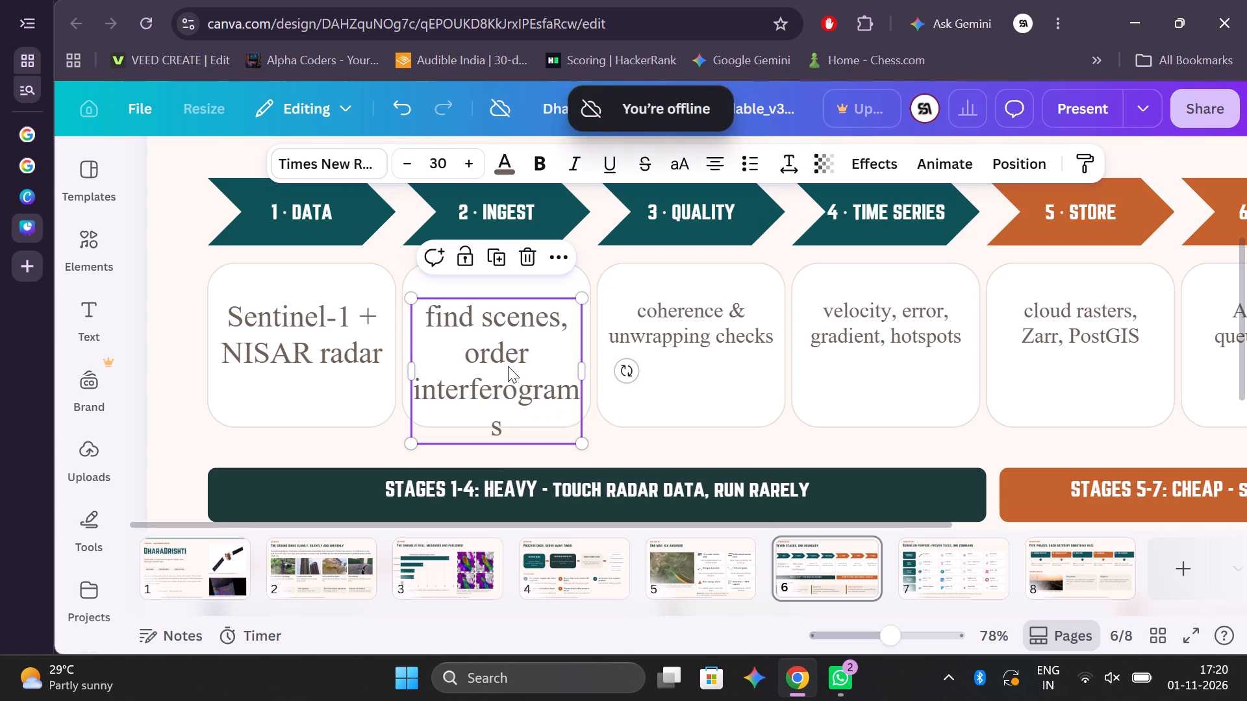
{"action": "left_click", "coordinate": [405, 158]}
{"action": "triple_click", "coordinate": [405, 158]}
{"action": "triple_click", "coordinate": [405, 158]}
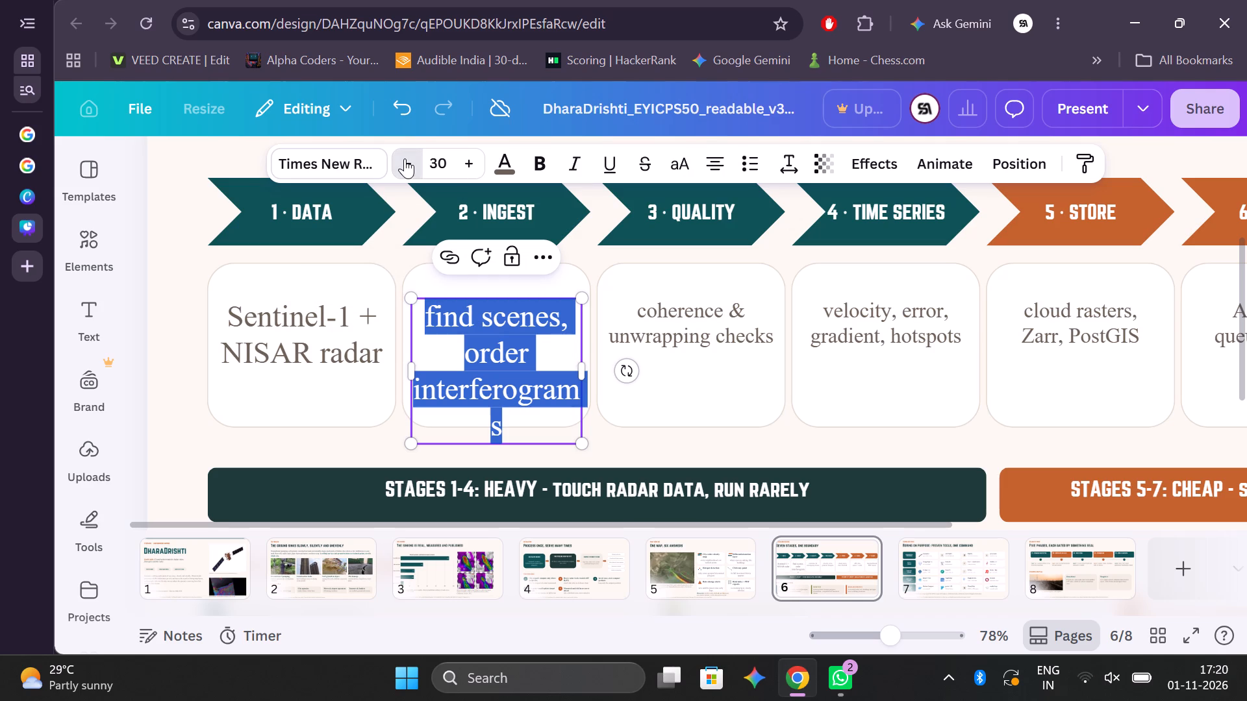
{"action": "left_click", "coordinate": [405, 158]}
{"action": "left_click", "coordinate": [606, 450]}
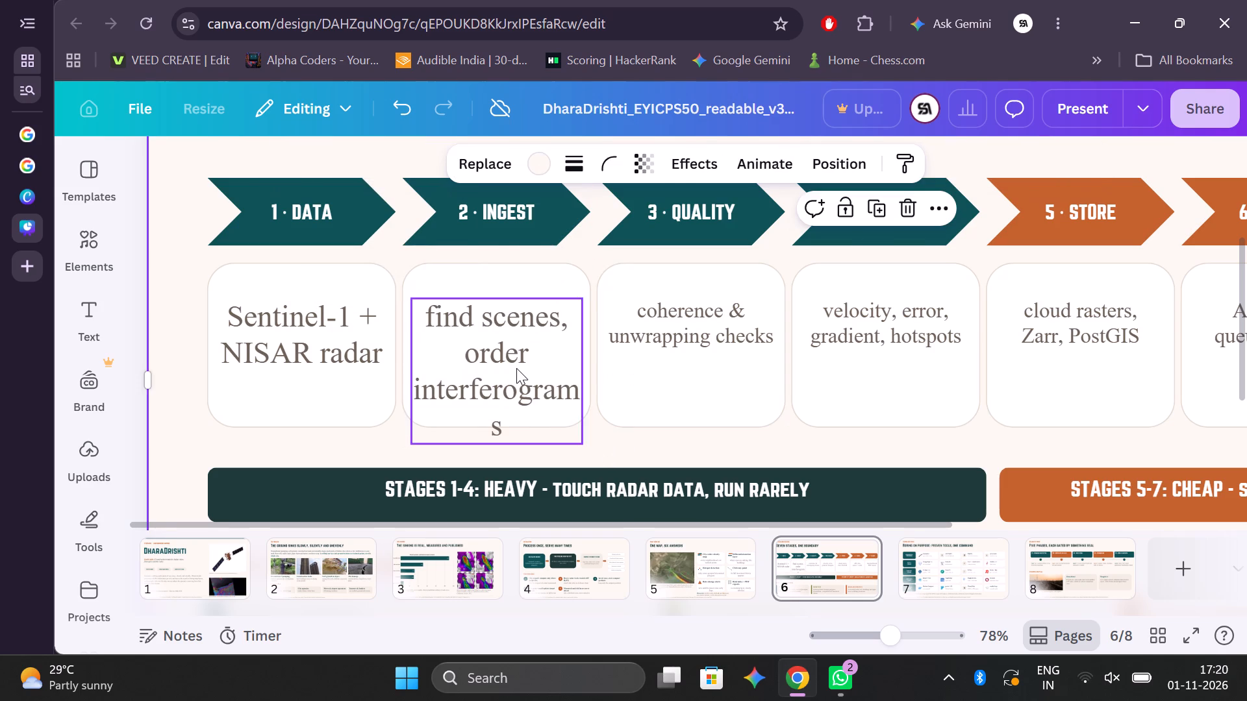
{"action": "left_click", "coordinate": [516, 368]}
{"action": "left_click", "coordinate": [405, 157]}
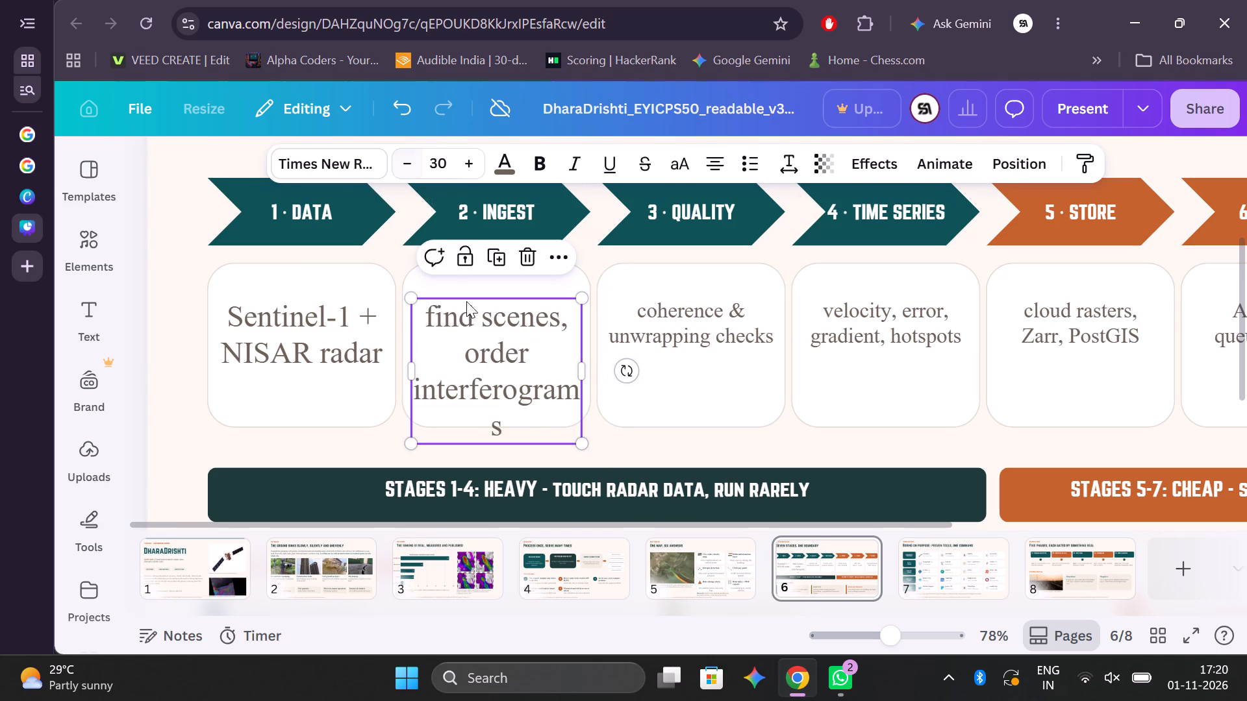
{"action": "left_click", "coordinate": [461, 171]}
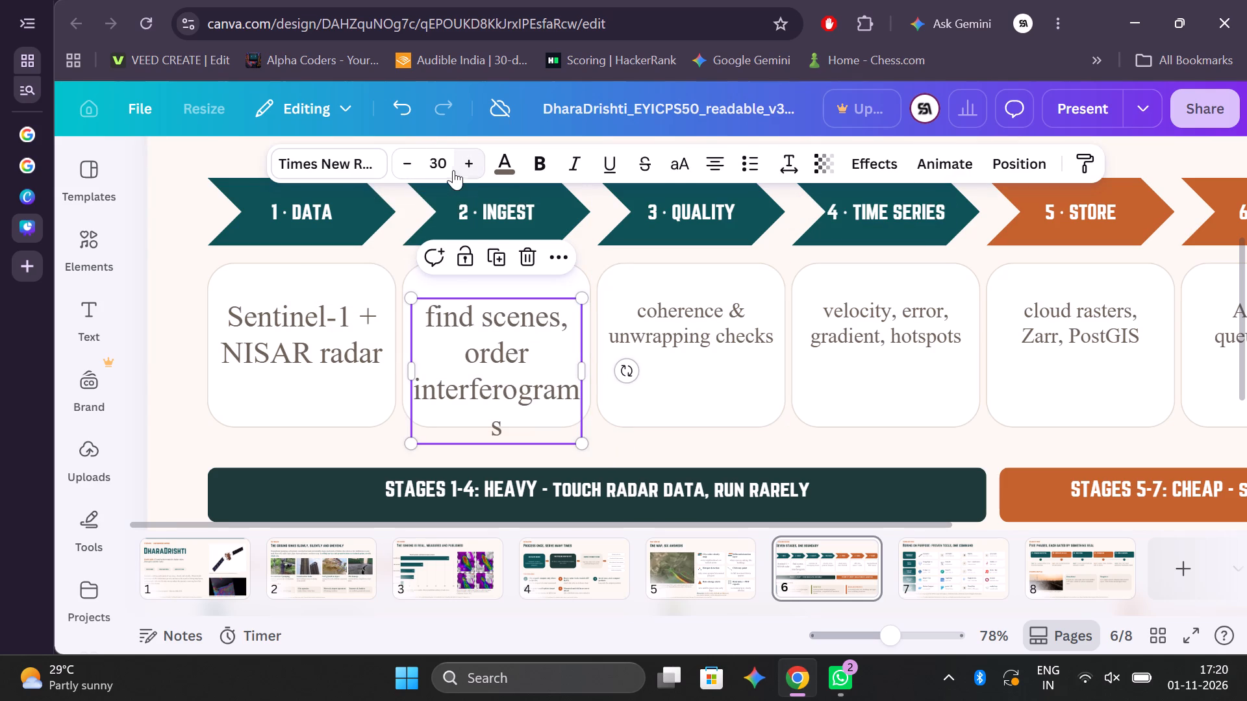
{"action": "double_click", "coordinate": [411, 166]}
Set the "find scenes, order interferograms" text under stage 2 Ingest to font size 31.
{"action": "left_click_drag", "start_coordinate": [411, 166], "coordinate": [451, 166]}
{"action": "left_click", "coordinate": [451, 166]}
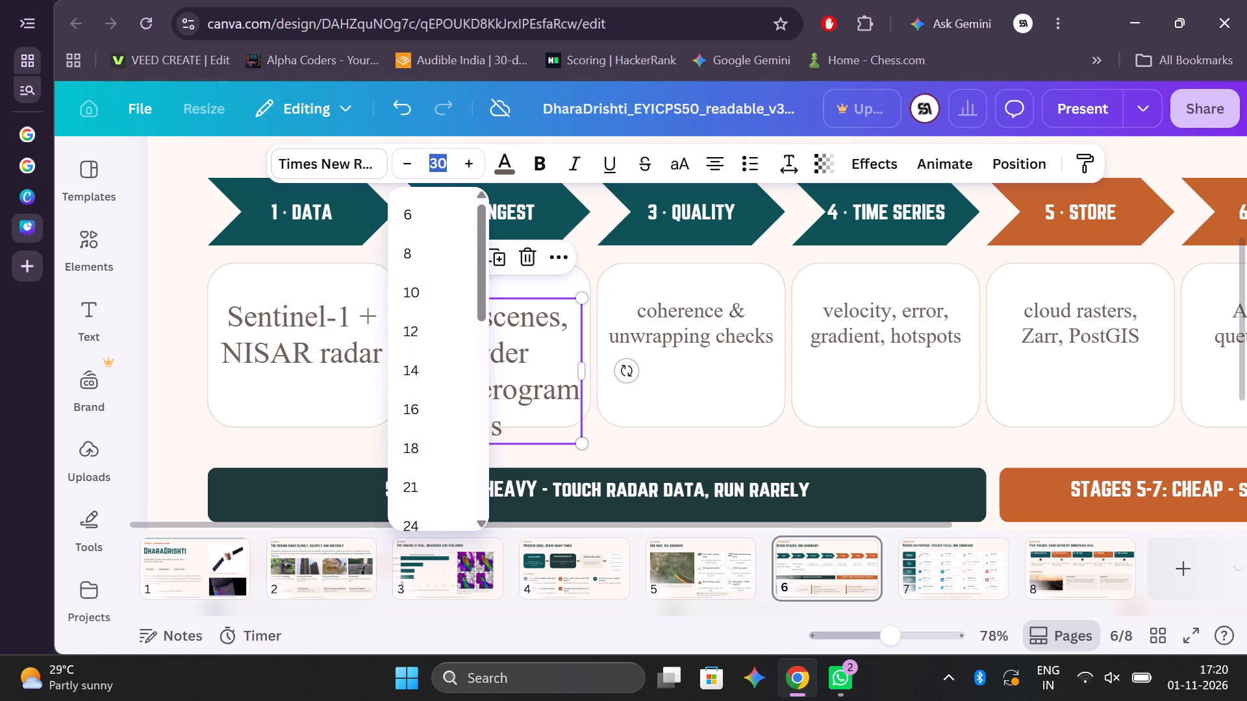
{"action": "key", "text": "BackSpace"}
{"action": "type", "text": "31"}
{"action": "key", "text": "Return"}
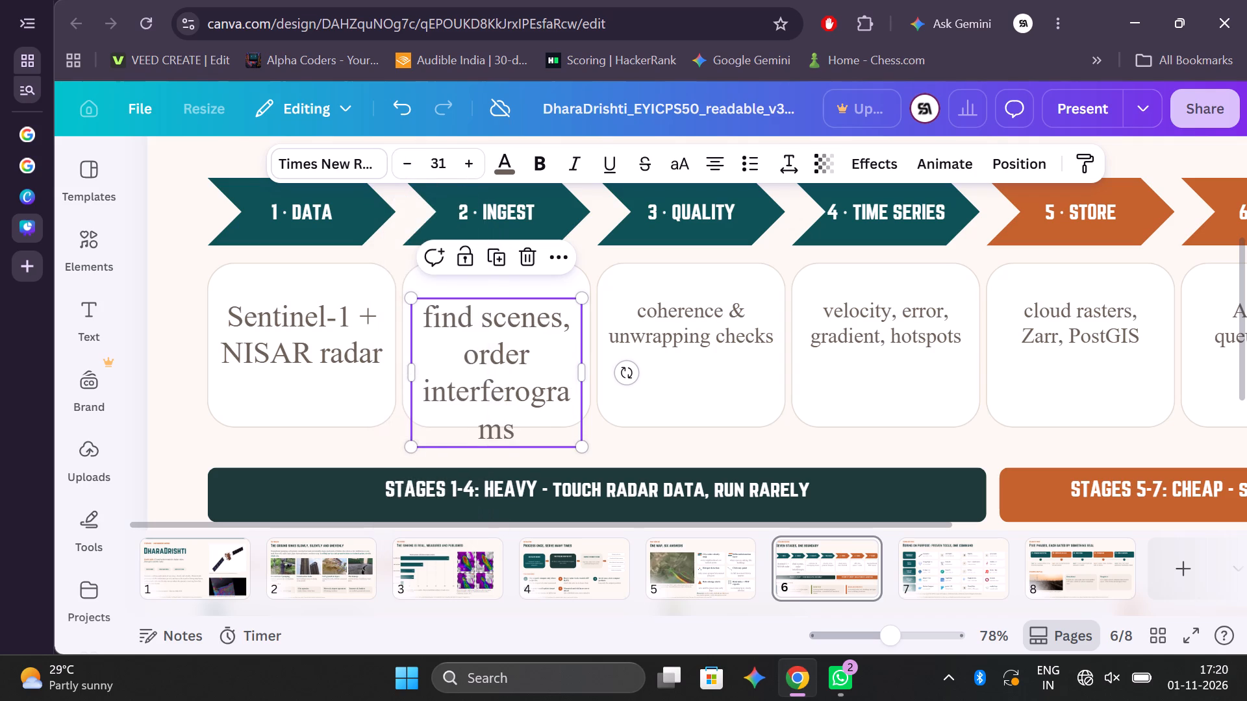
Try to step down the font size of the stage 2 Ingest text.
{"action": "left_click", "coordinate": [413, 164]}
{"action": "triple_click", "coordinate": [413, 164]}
Reload the presentation's browser page.
{"action": "left_click", "coordinate": [140, 30]}
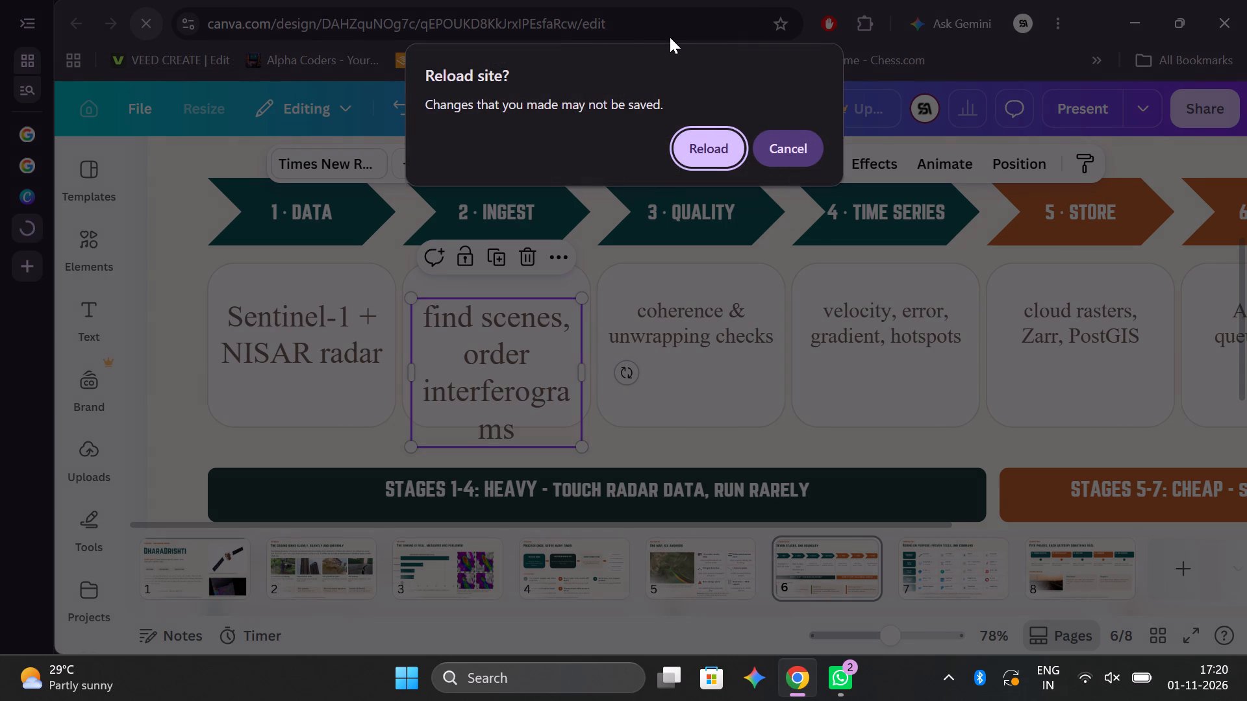
Confirm reloading the presentation page despite the possibly unsaved changes.
{"action": "left_click", "coordinate": [708, 159]}
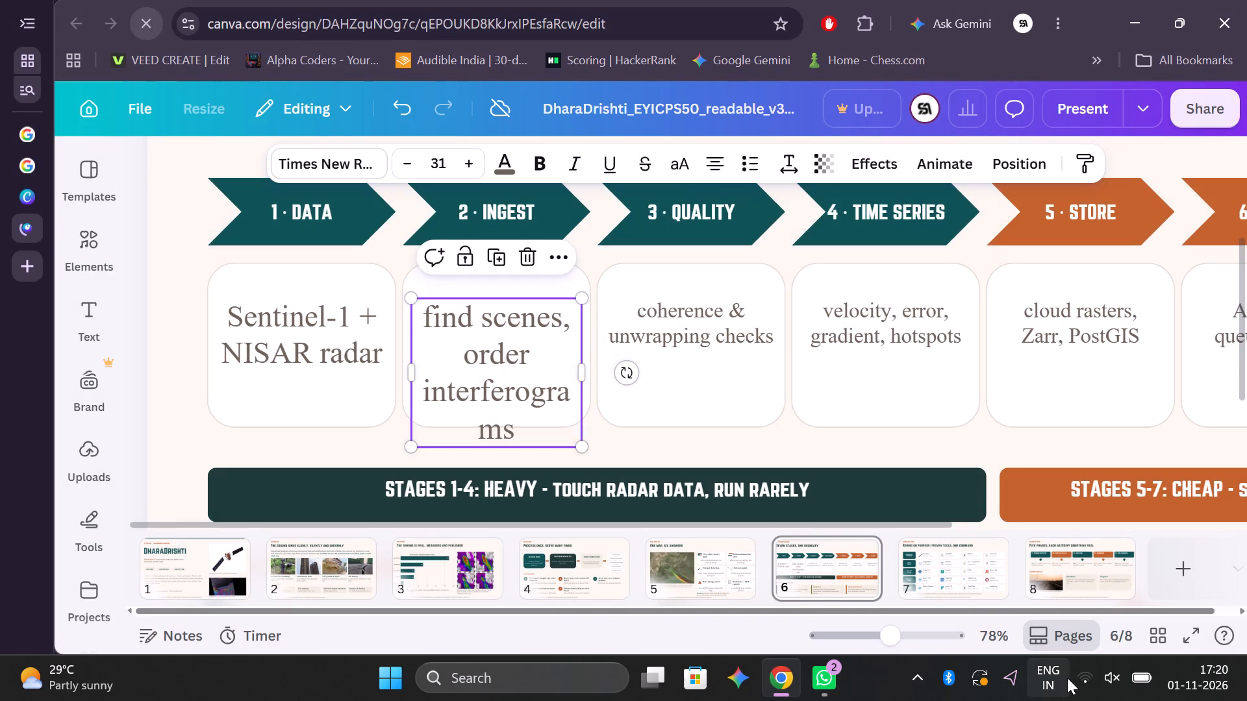
Try to open the Windows network quick settings to check the Wi-Fi connection.
{"action": "left_click", "coordinate": [1087, 681]}
{"action": "left_click", "coordinate": [1087, 681]}
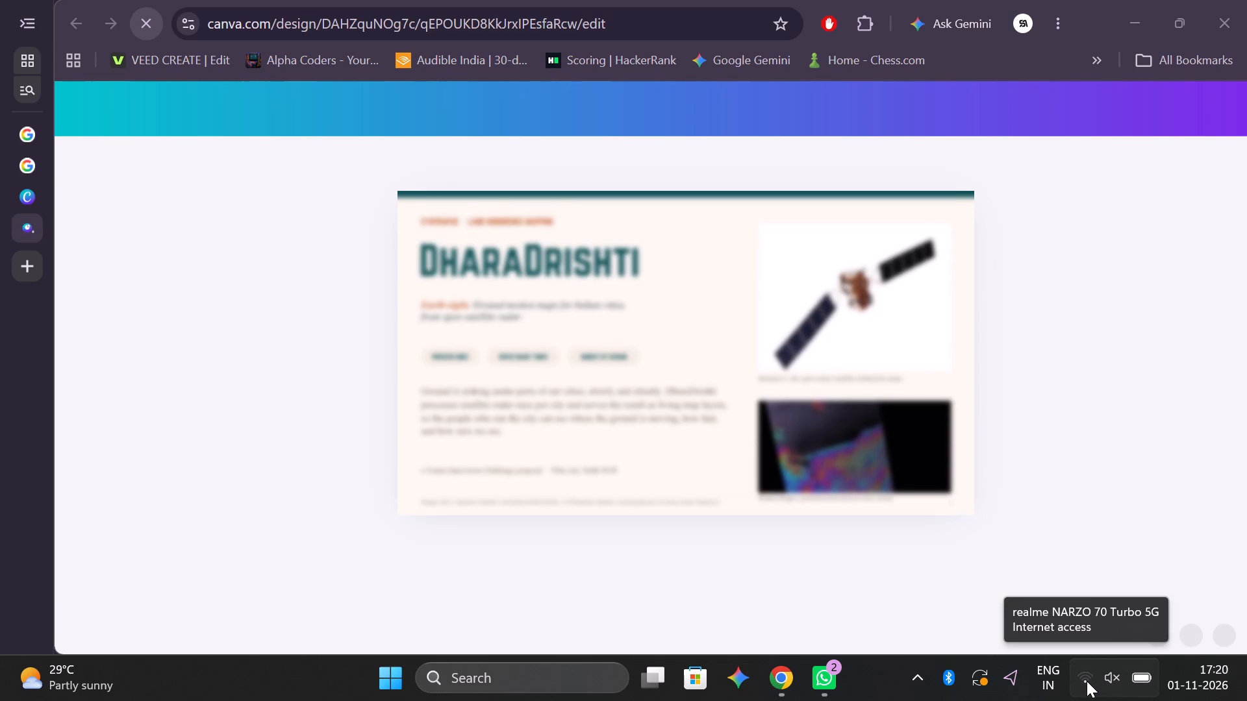
{"action": "left_click", "coordinate": [1094, 676]}
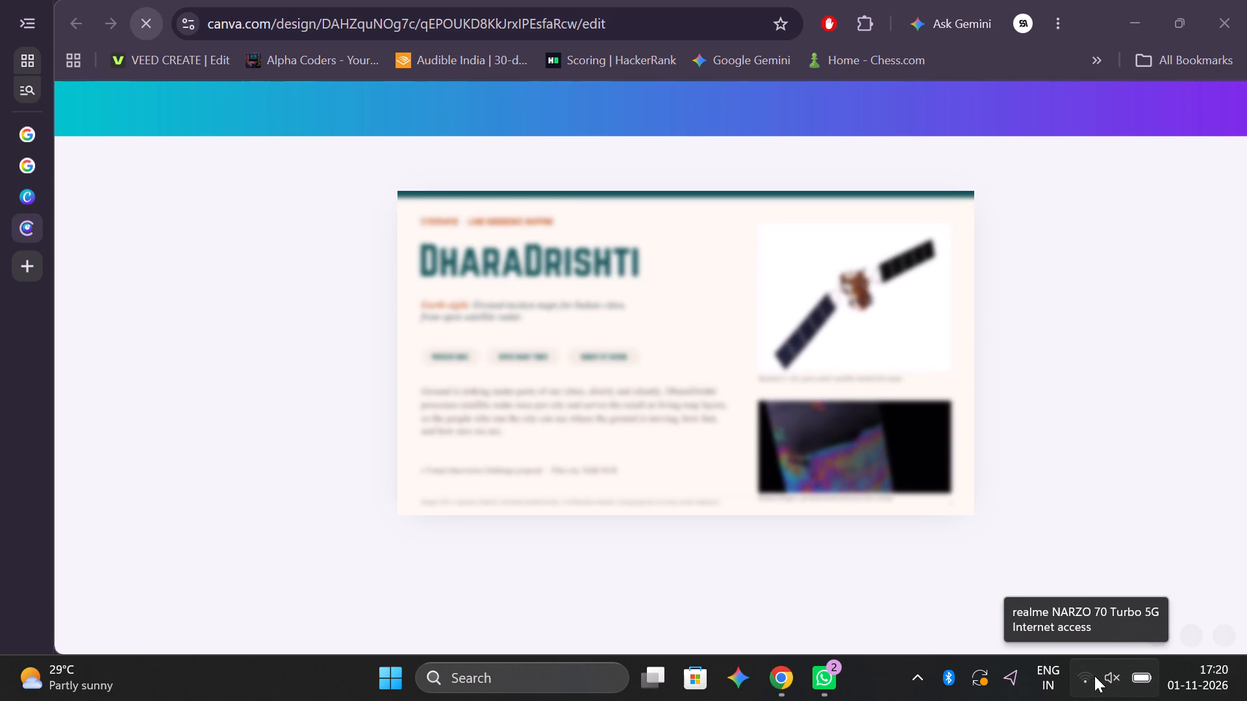
{"action": "left_click", "coordinate": [1094, 676]}
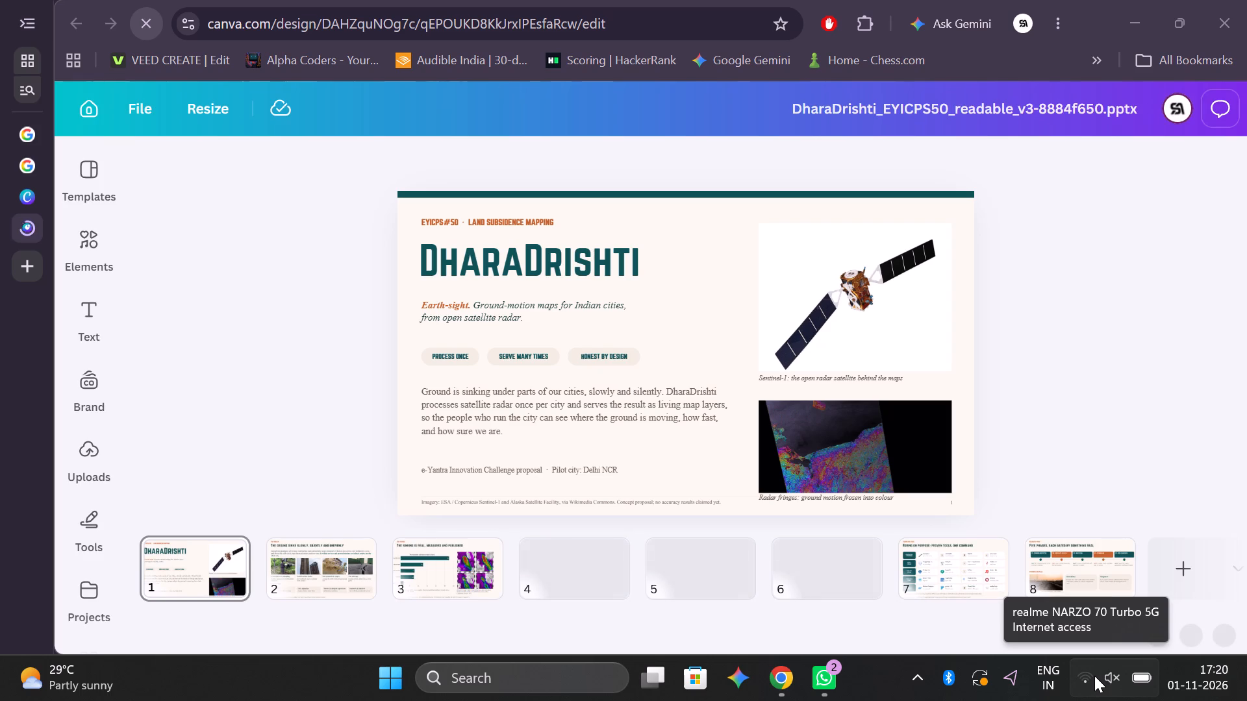
{"action": "left_click", "coordinate": [1094, 676]}
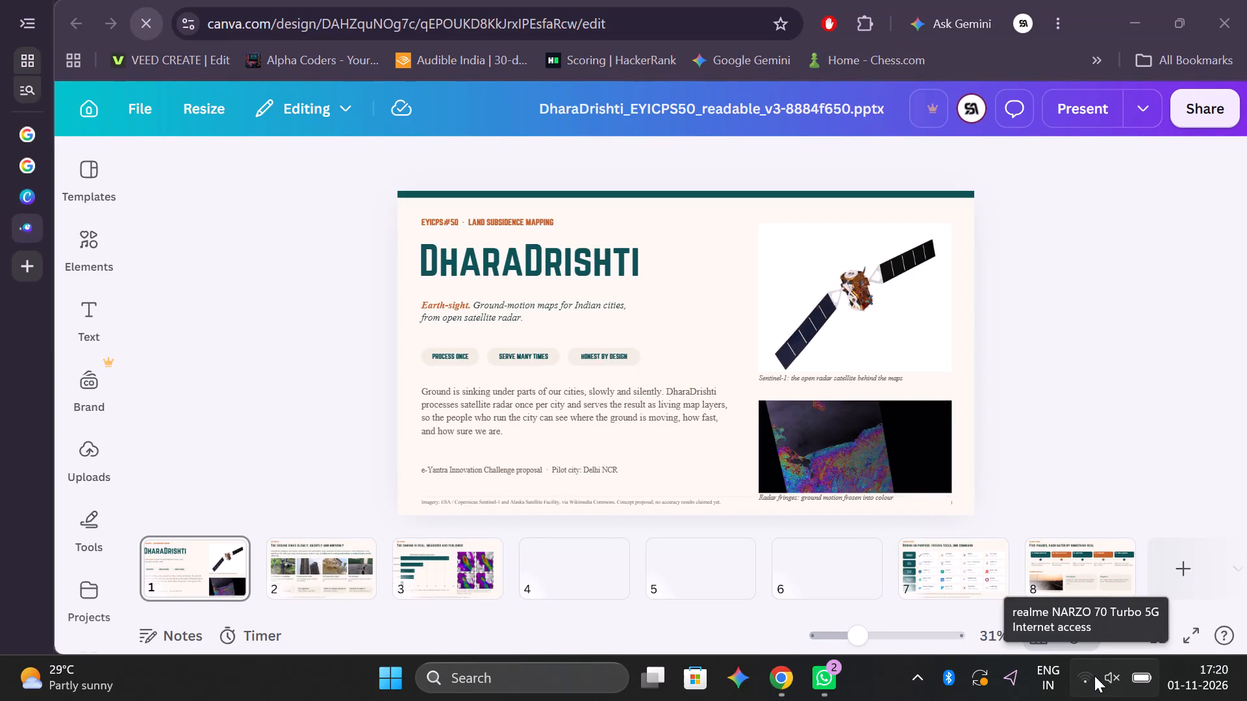
{"action": "left_click", "coordinate": [1094, 676]}
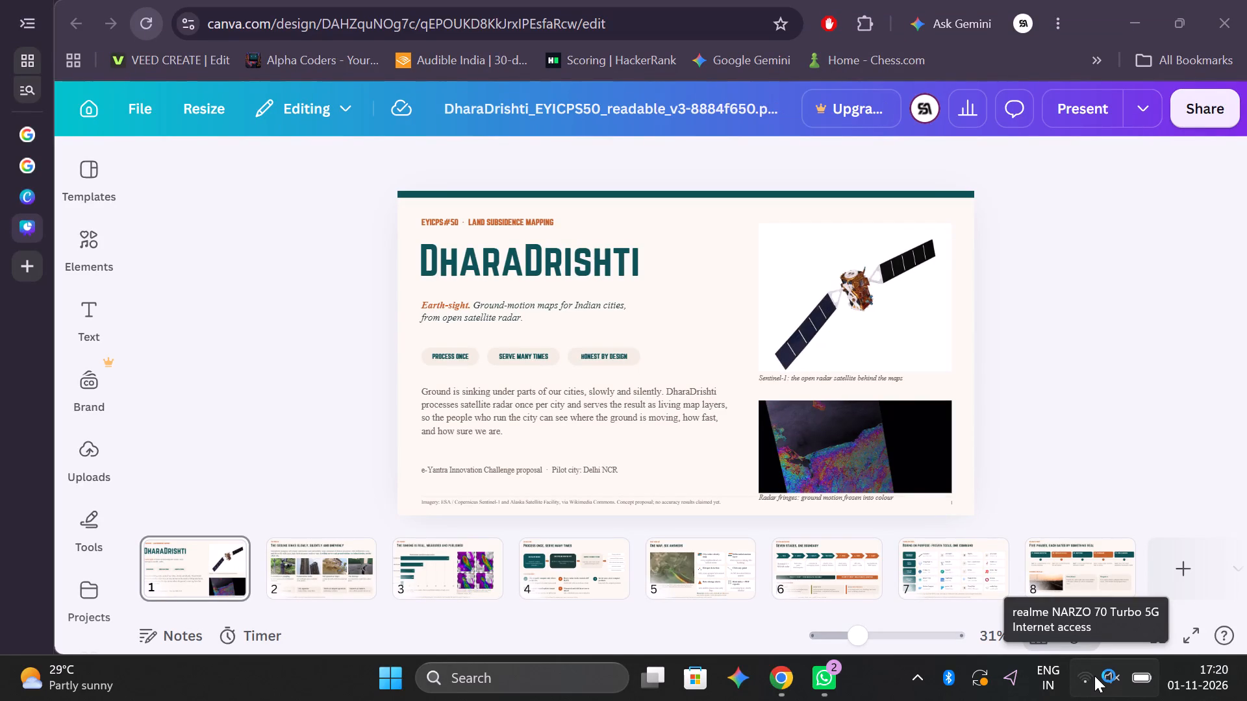
Try to open the system's Wi-Fi connection settings.
{"action": "left_click", "coordinate": [1094, 676]}
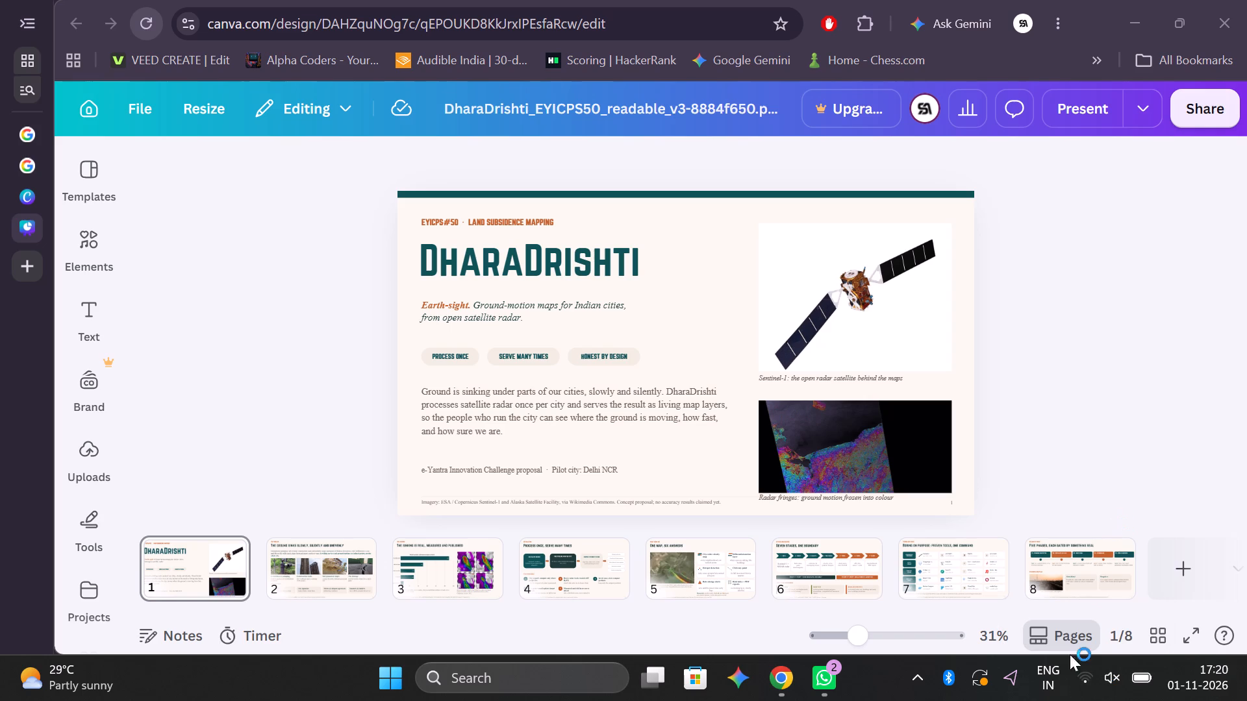
{"action": "left_click", "coordinate": [1085, 681]}
{"action": "left_click", "coordinate": [1085, 681]}
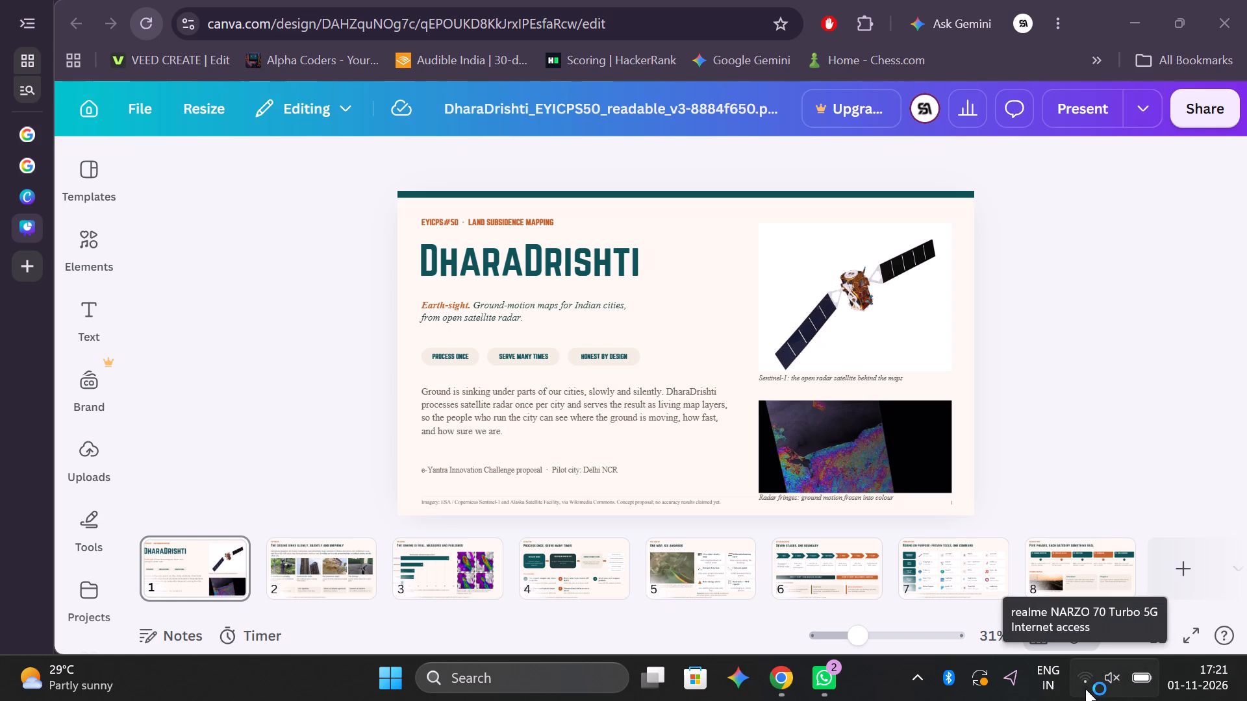
{"action": "left_click", "coordinate": [1085, 681]}
Try to bring up WhatsApp.
{"action": "left_click", "coordinate": [835, 693]}
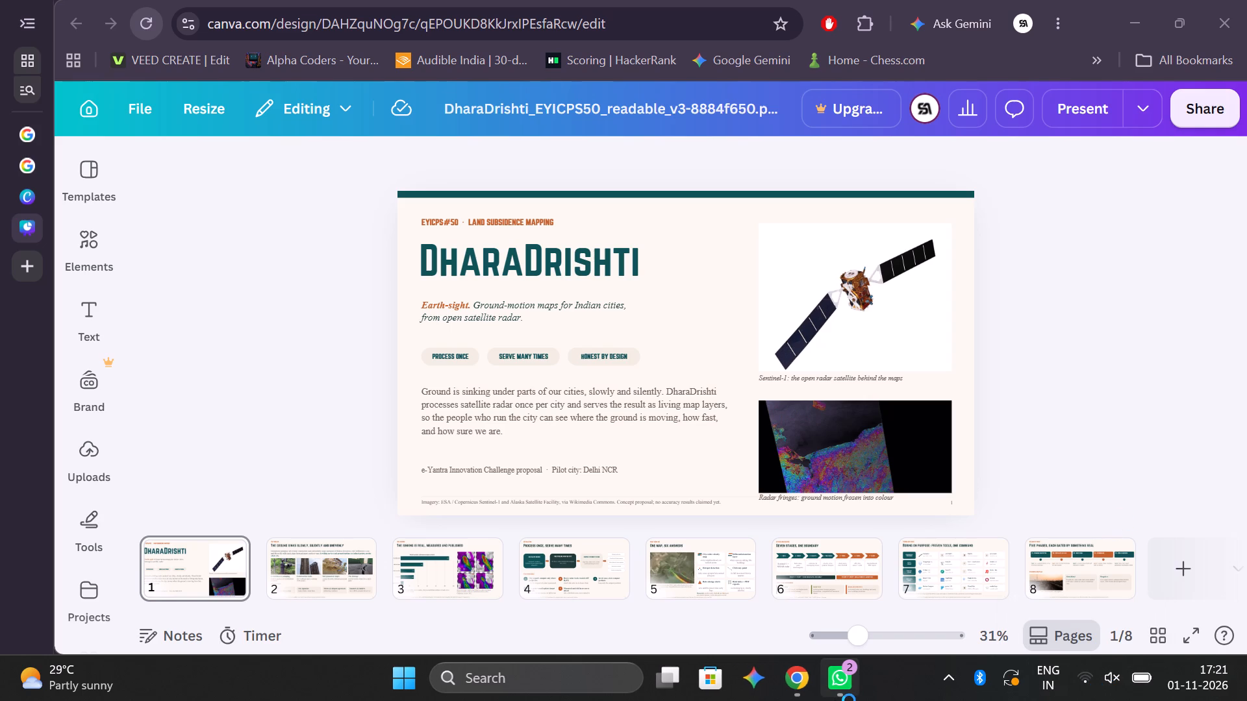
{"action": "left_click", "coordinate": [835, 693]}
{"action": "right_click", "coordinate": [835, 693]}
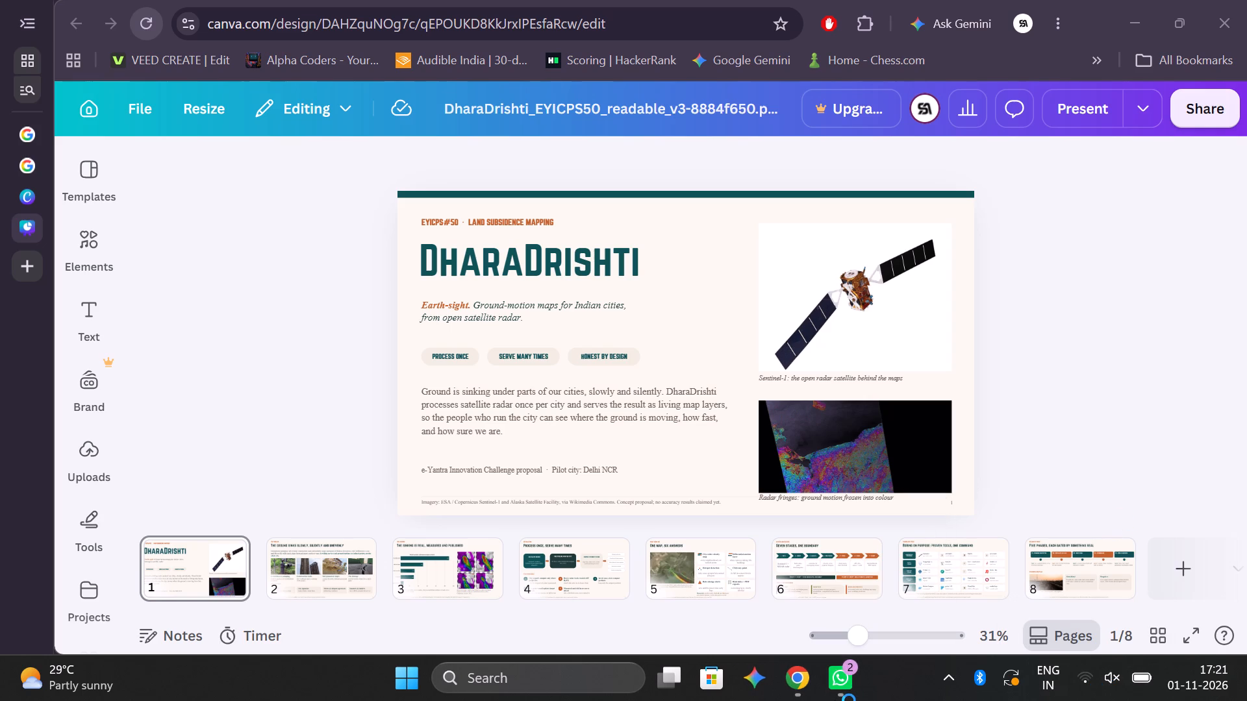
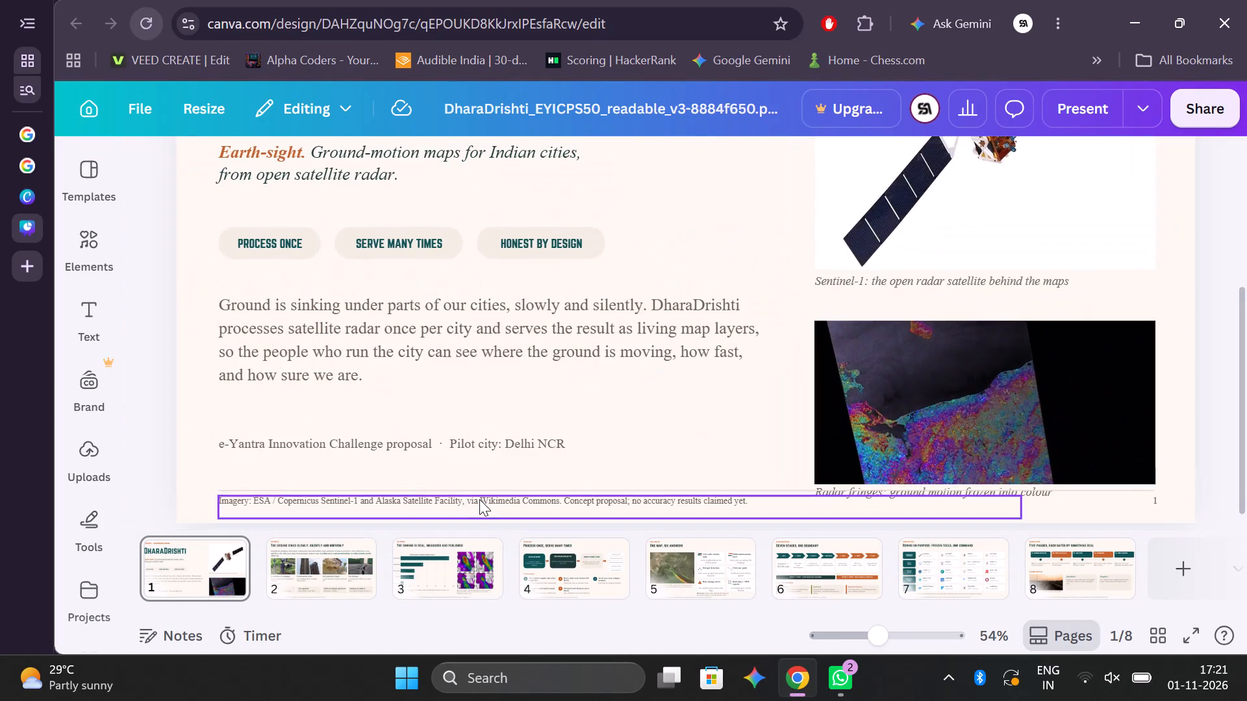
Look over page 2 on the problem and page 3 on the evidence in the reloaded presentation.
{"action": "left_click", "coordinate": [323, 554]}
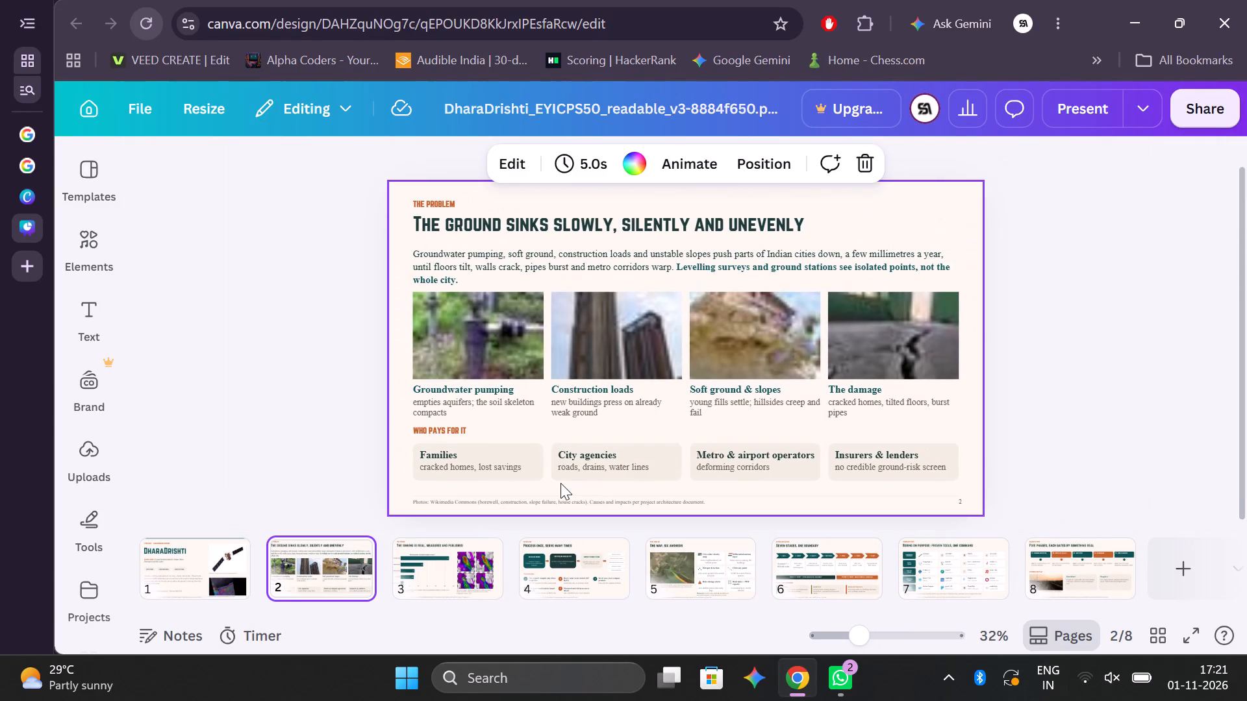
{"action": "left_click", "coordinate": [452, 567]}
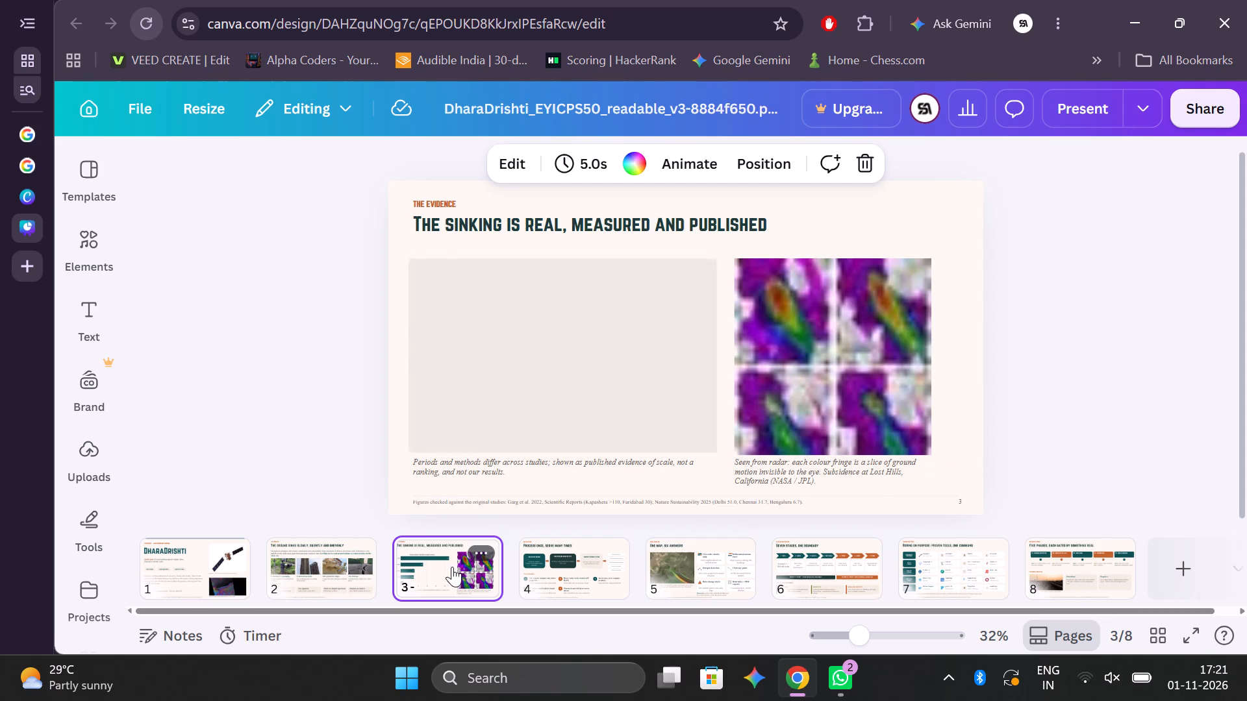
Search Google for "pilot city meaning" in a new browser tab.
{"action": "left_click", "coordinate": [49, 270]}
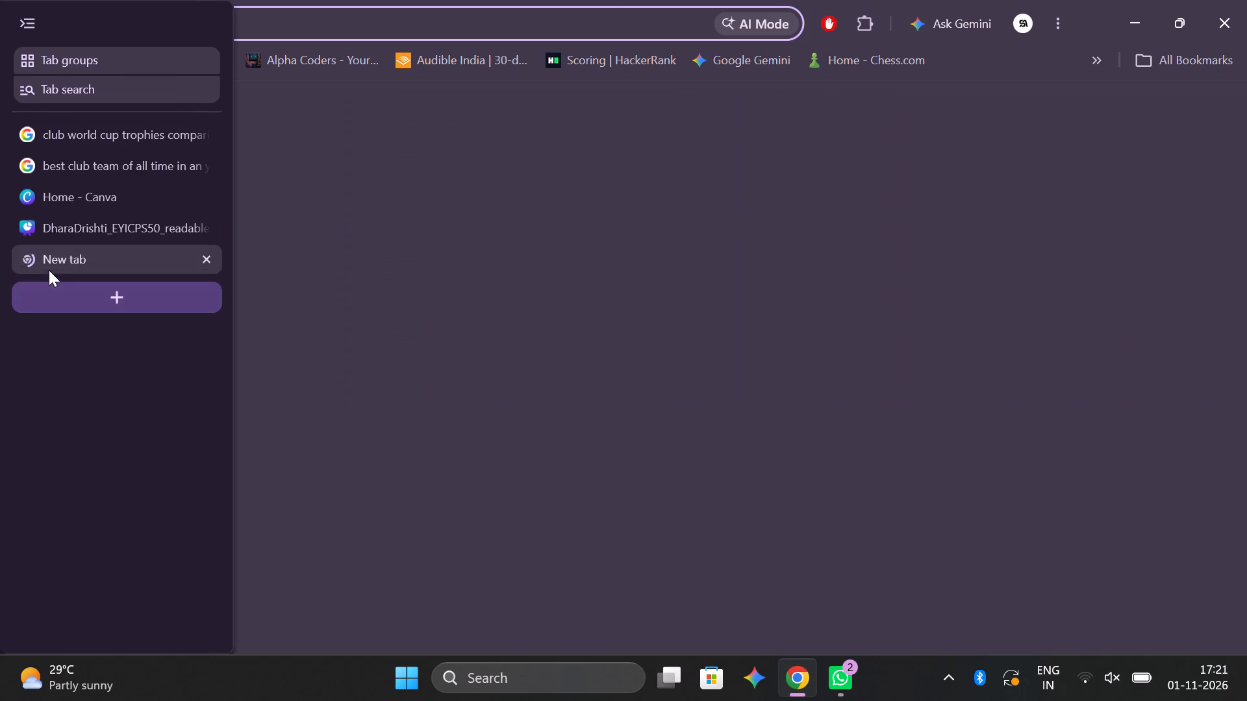
{"action": "type", "text": "pilot city meaning"}
{"action": "key", "text": "Return"}
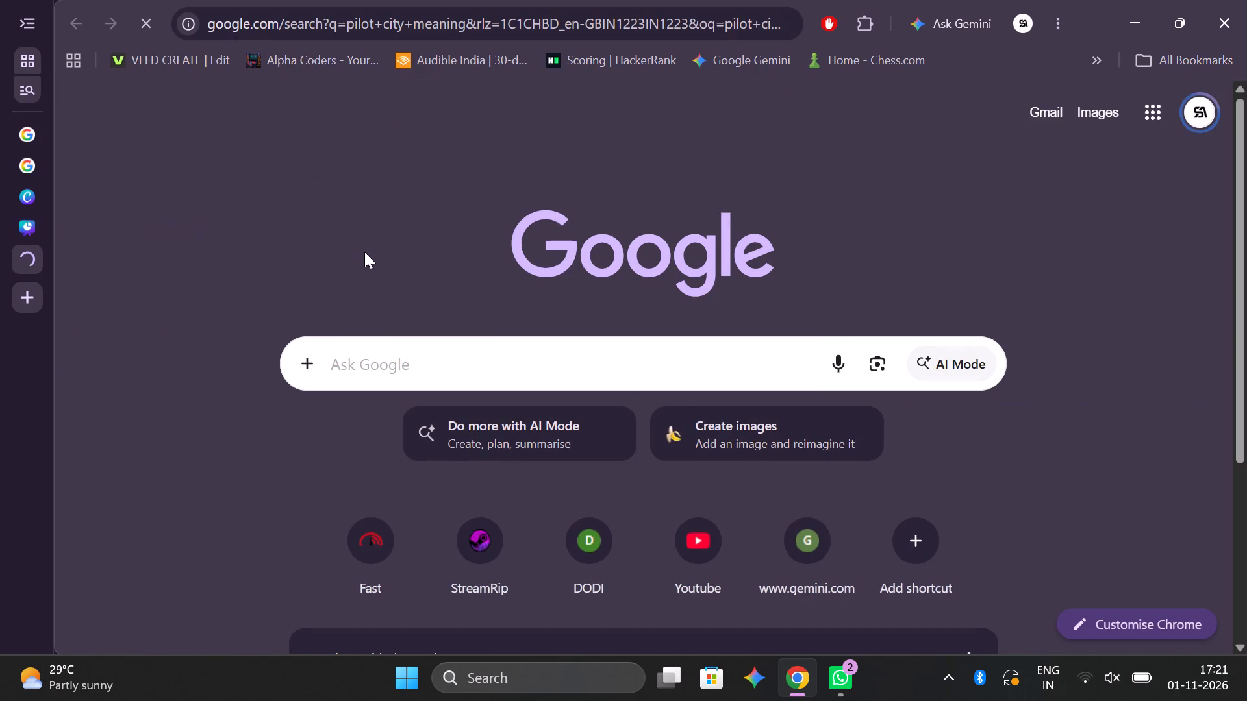
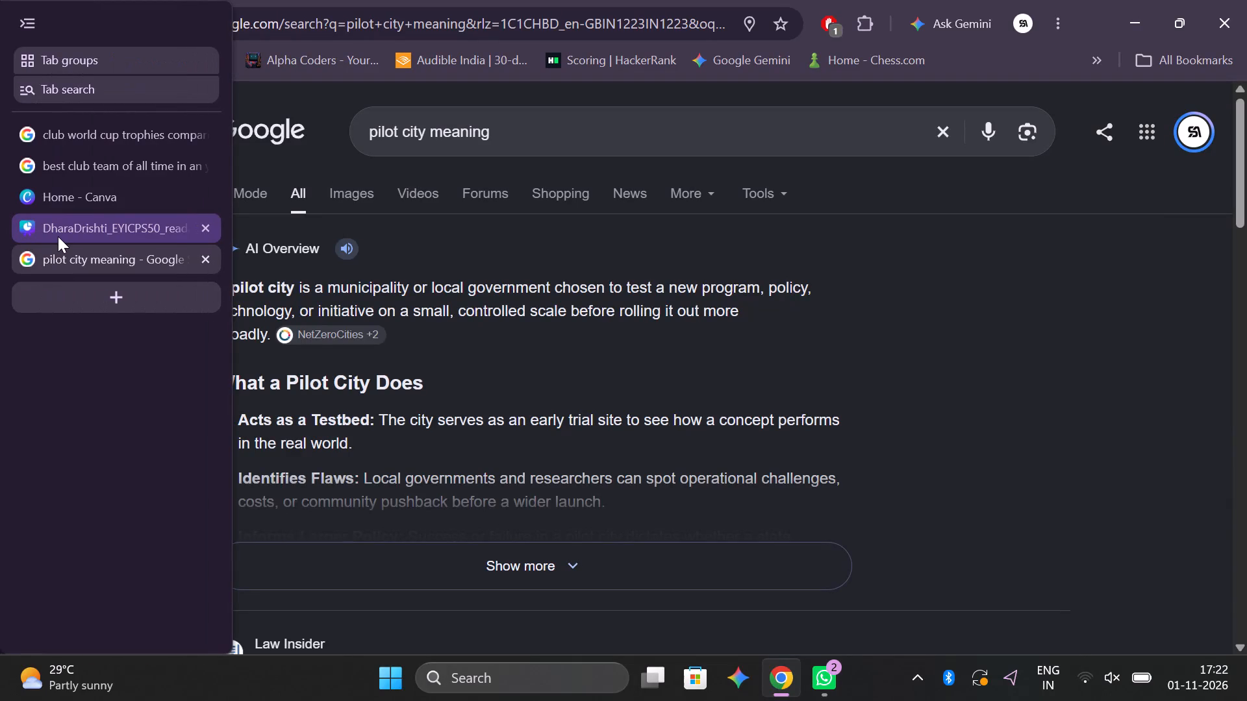
Return to the DharaDrishti presentation and capture a screenshot of the "Pilot city: Delhi NCR" text on page 1.
{"action": "double_click", "coordinate": [58, 236]}
{"action": "left_click", "coordinate": [208, 570]}
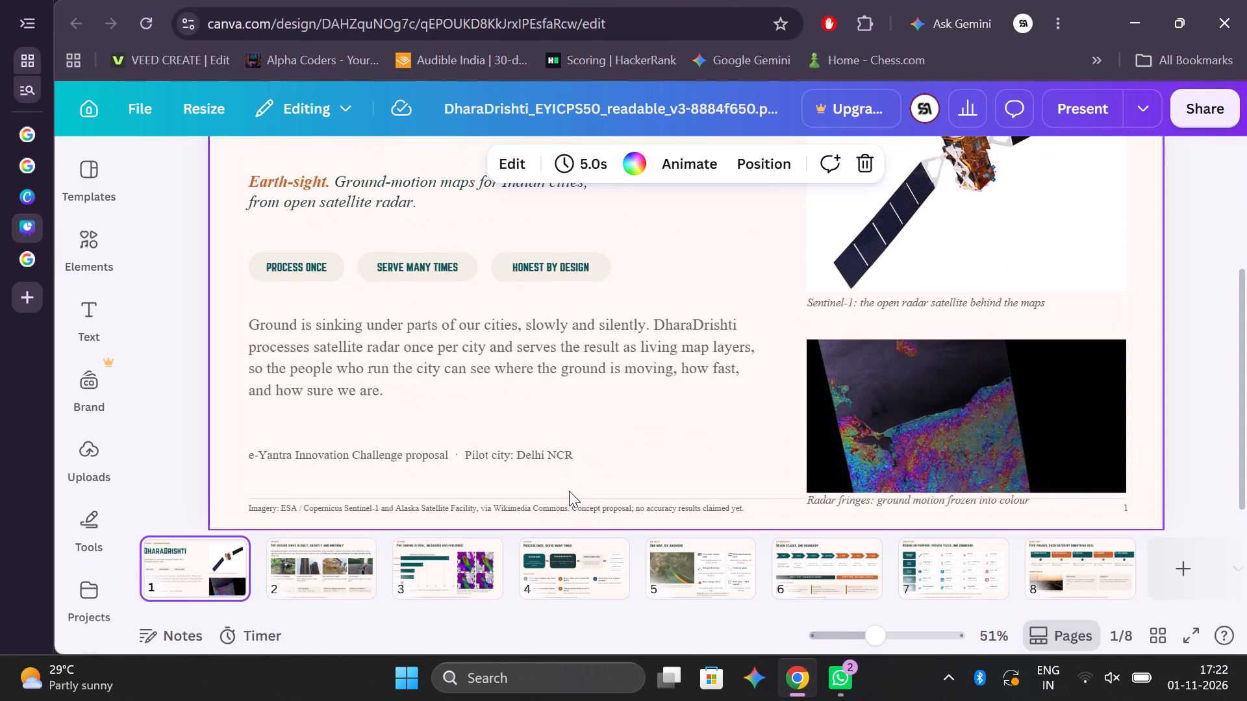
{"action": "key", "text": "Print"}
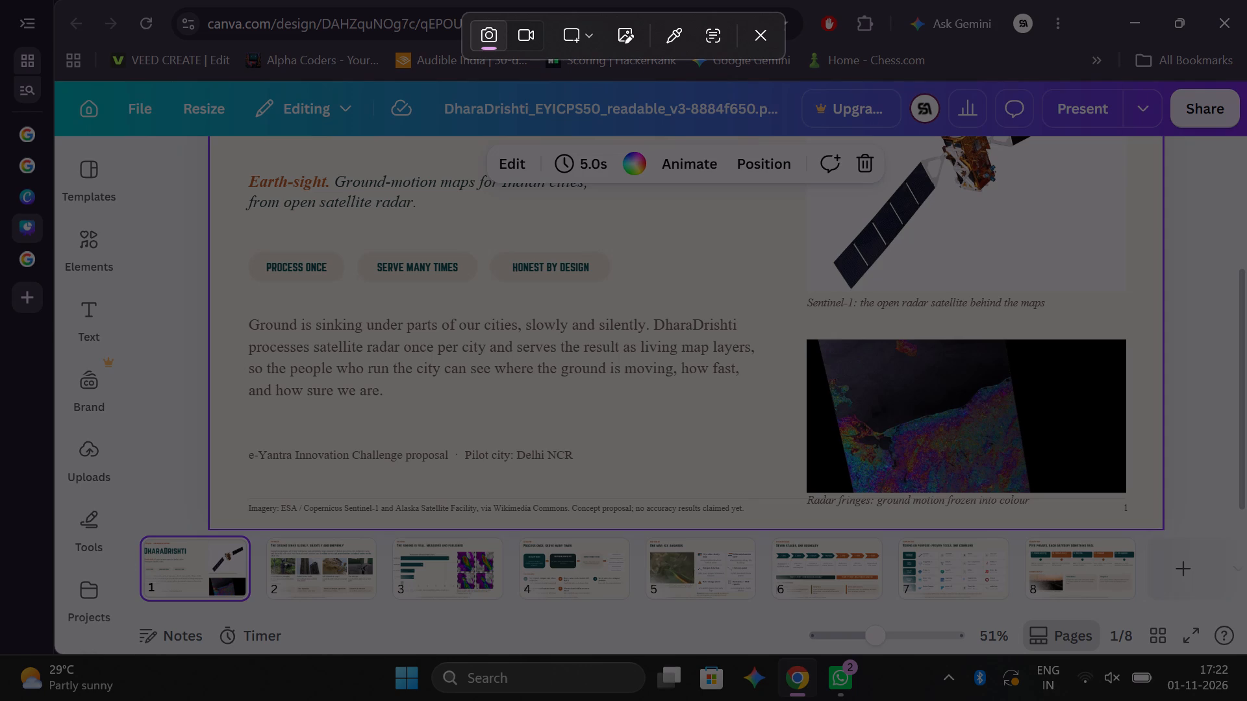
{"action": "left_click_drag", "start_coordinate": [460, 446], "coordinate": [580, 462]}
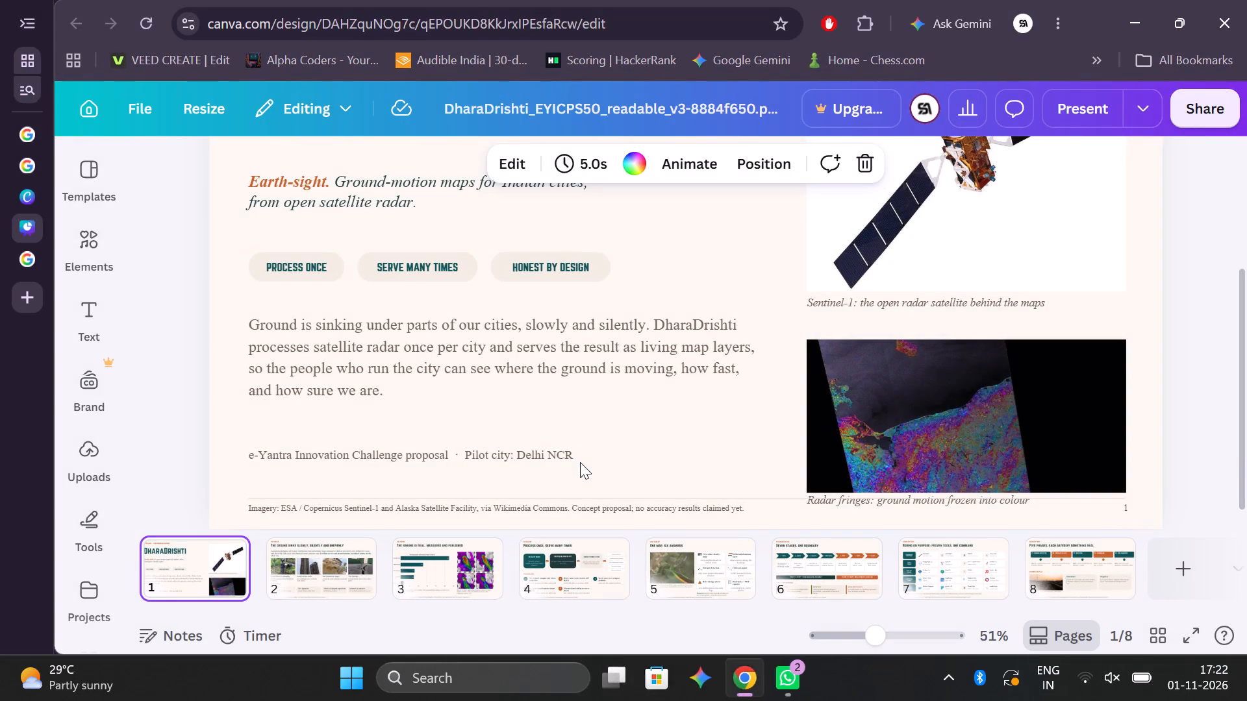
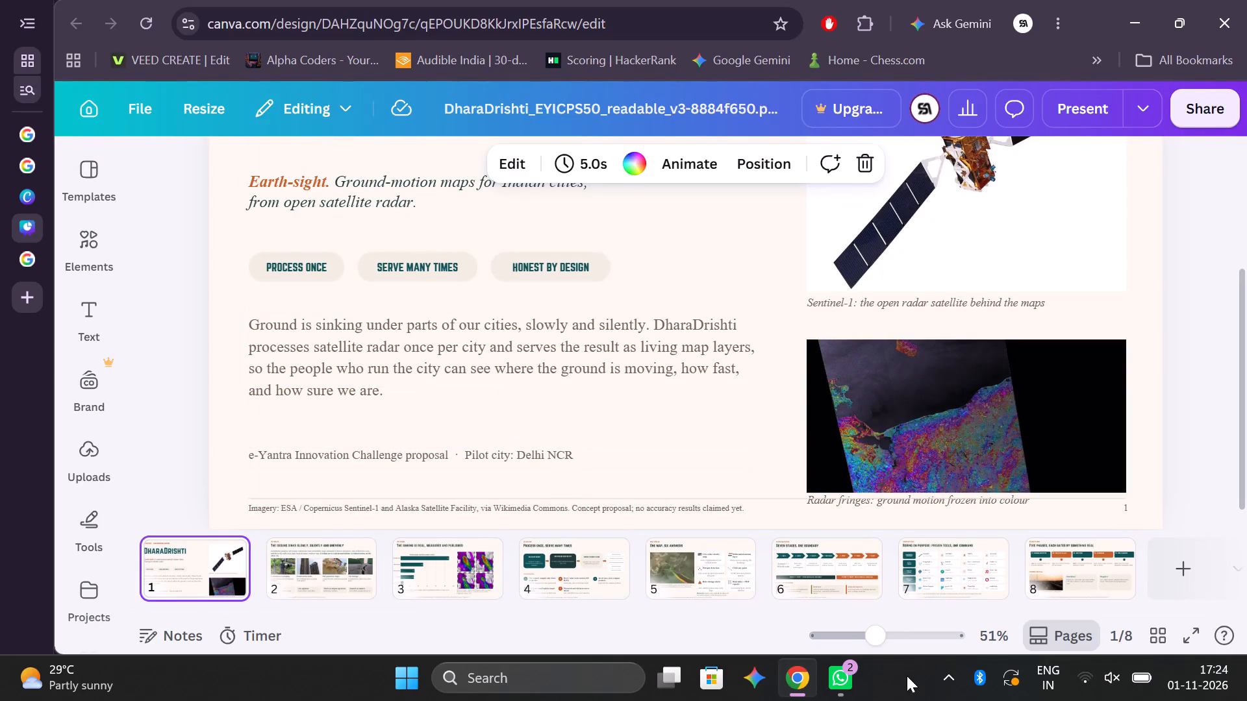
On page 6, enlarge the "find scenes, order interferograms" text to match the size 30 text in the Data card.
{"action": "left_click", "coordinate": [836, 585]}
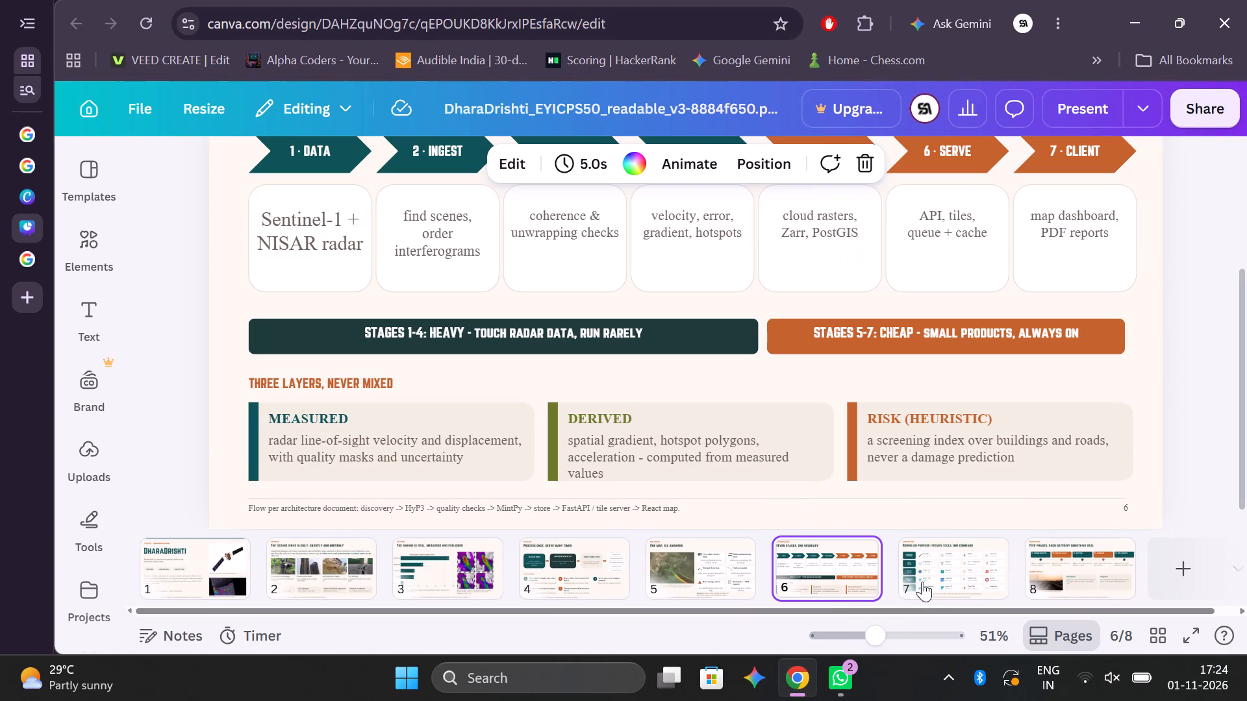
{"action": "left_click", "coordinate": [297, 230]}
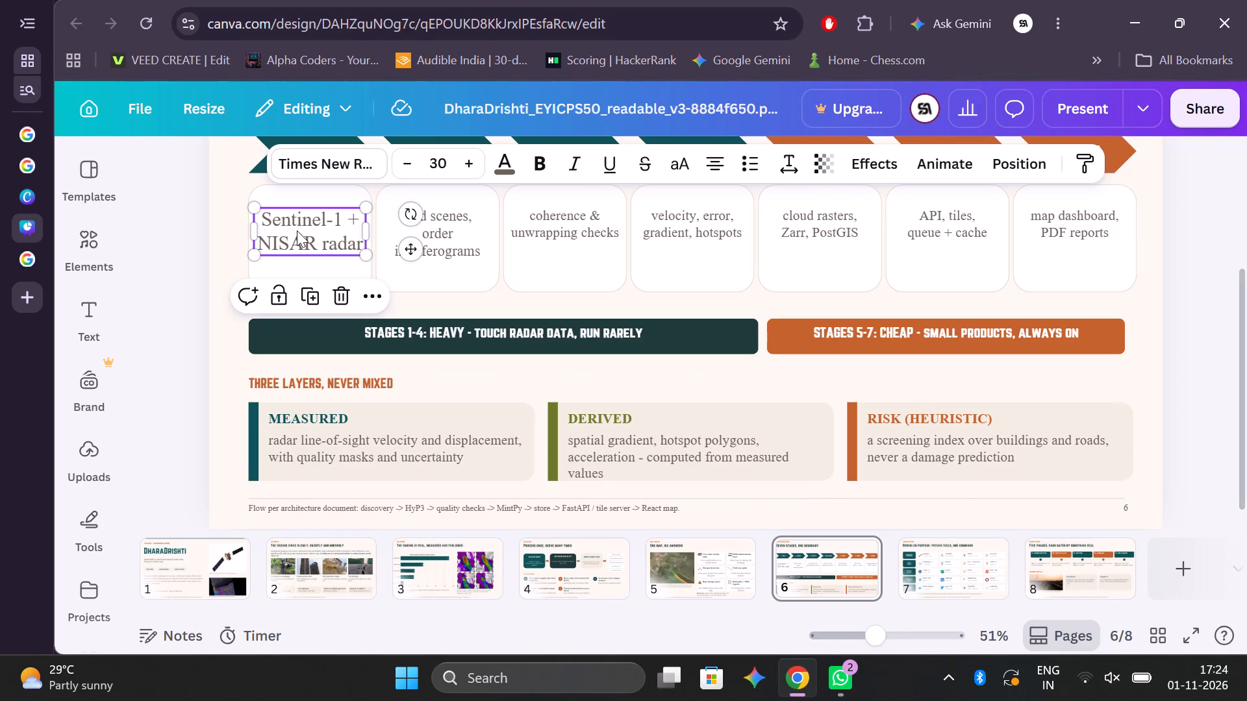
{"action": "left_click", "coordinate": [435, 228]}
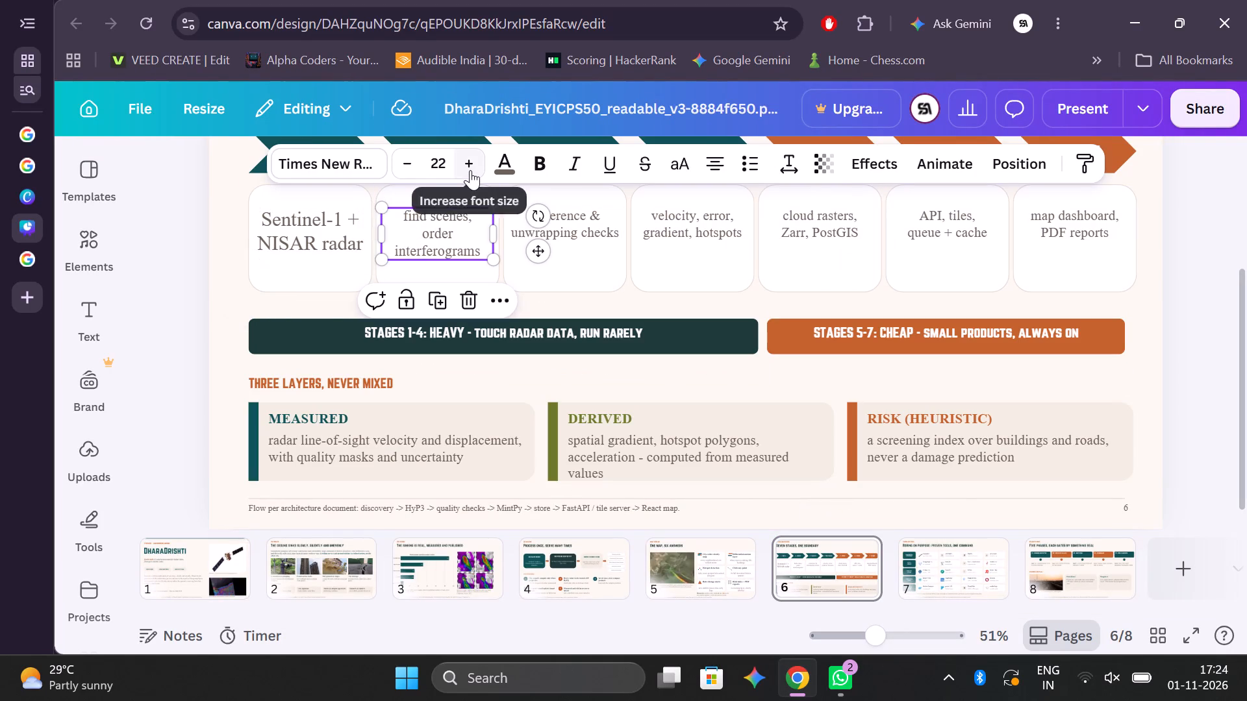
{"action": "triple_click", "coordinate": [470, 170]}
{"action": "right_click", "coordinate": [470, 170]}
{"action": "right_click", "coordinate": [470, 170]}
{"action": "right_click", "coordinate": [470, 170]}
{"action": "left_click", "coordinate": [470, 170]}
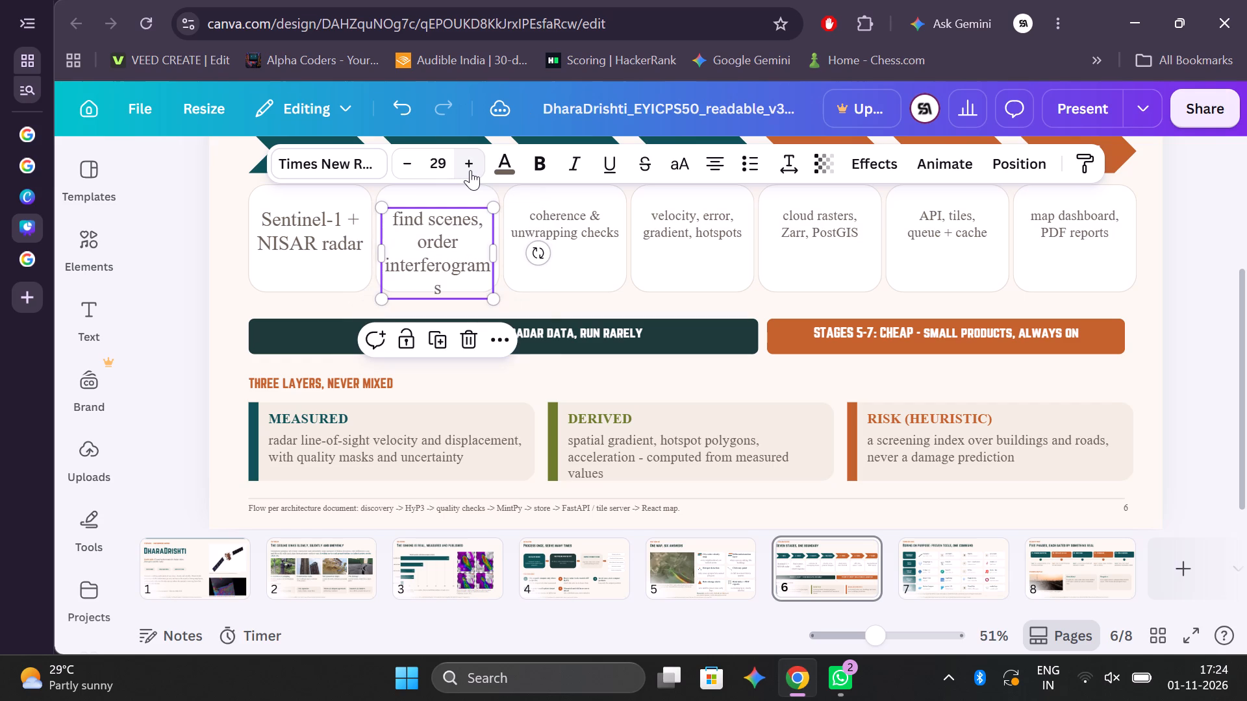
{"action": "left_click", "coordinate": [470, 170]}
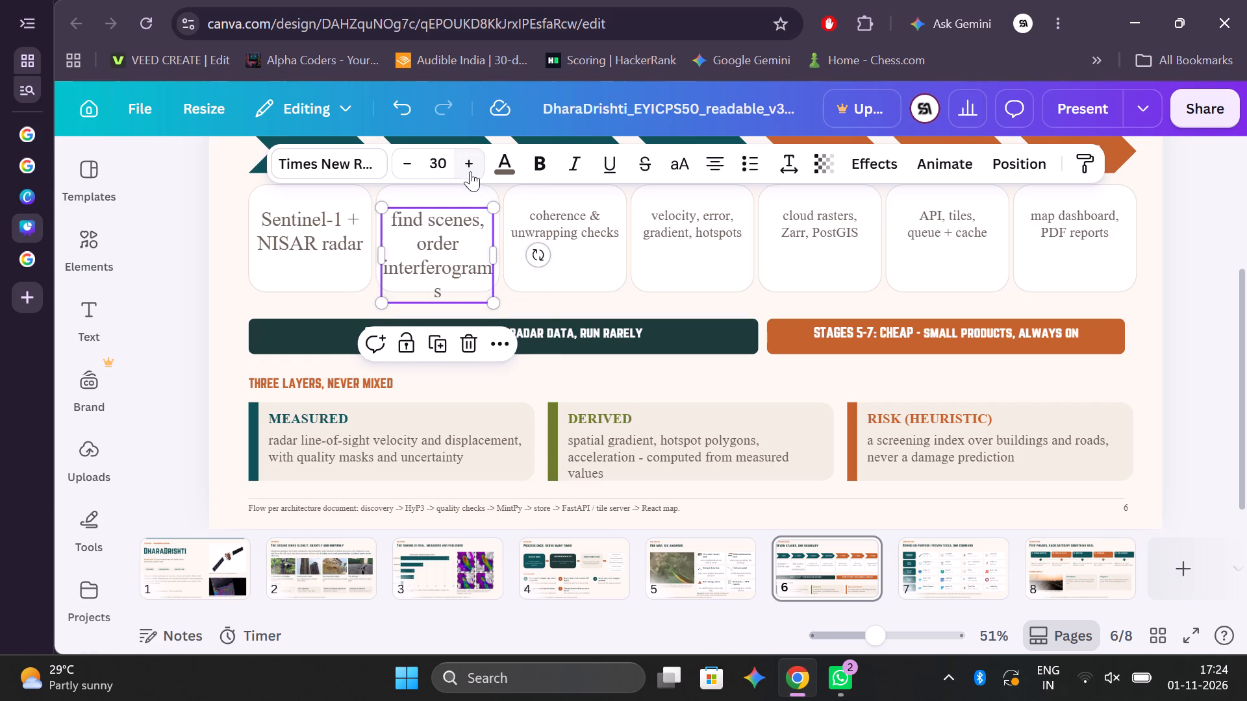
On page 6, nudge the "find scenes, order interferograms" text upward within its card and reduce it to size 28.
{"action": "key", "text": "Up"}
{"action": "key", "text": "Up"}
{"action": "key", "text": "Up"}
{"action": "key", "text": "Up"}
{"action": "key", "text": "Up"}
{"action": "key", "text": "Up"}
{"action": "key", "text": "Up"}
{"action": "key", "text": "Up"}
{"action": "key", "text": "Up"}
{"action": "key", "text": "Up"}
{"action": "key", "text": "Up"}
{"action": "key", "text": "Up"}
{"action": "key", "text": "Up"}
{"action": "key", "text": "Up"}
{"action": "key", "text": "Up"}
{"action": "key", "text": "Up"}
{"action": "key", "text": "Up"}
{"action": "key", "text": "Up"}
{"action": "key", "text": "Up"}
{"action": "key", "text": "Up"}
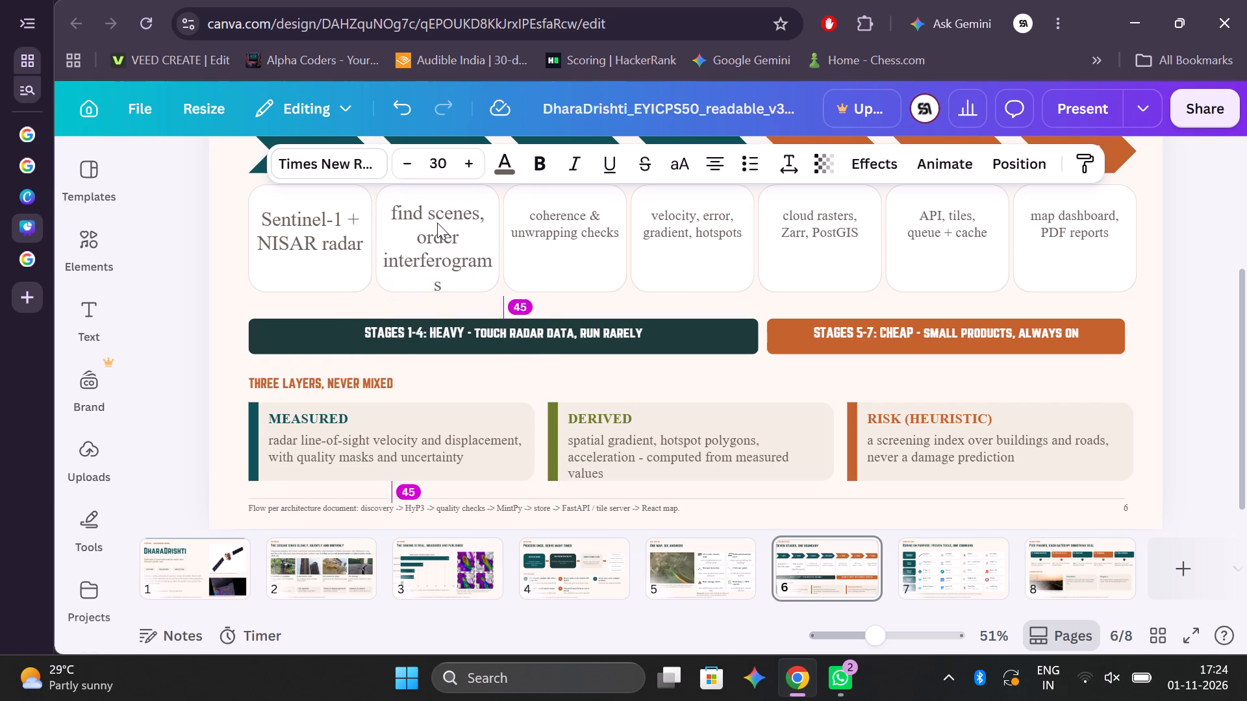
{"action": "double_click", "coordinate": [410, 157]}
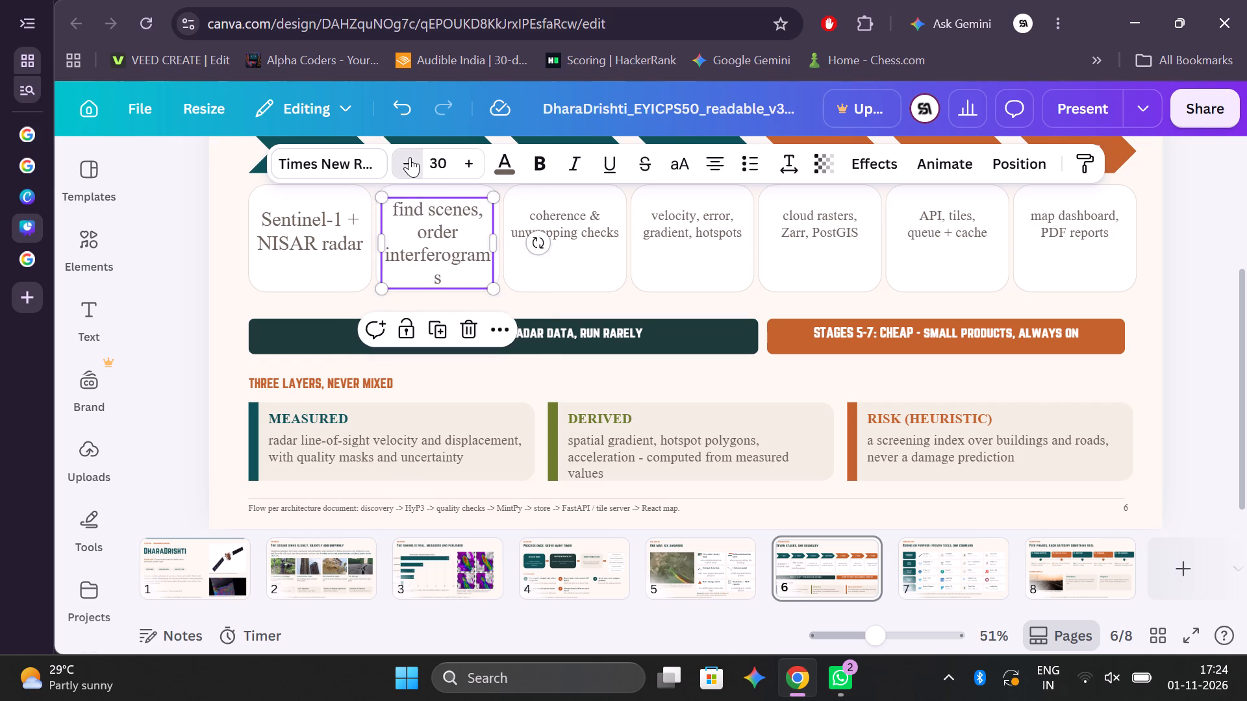
Enlarge the "coherence & unwrapping checks" text in the third card to size 28.
{"action": "left_click", "coordinate": [603, 236]}
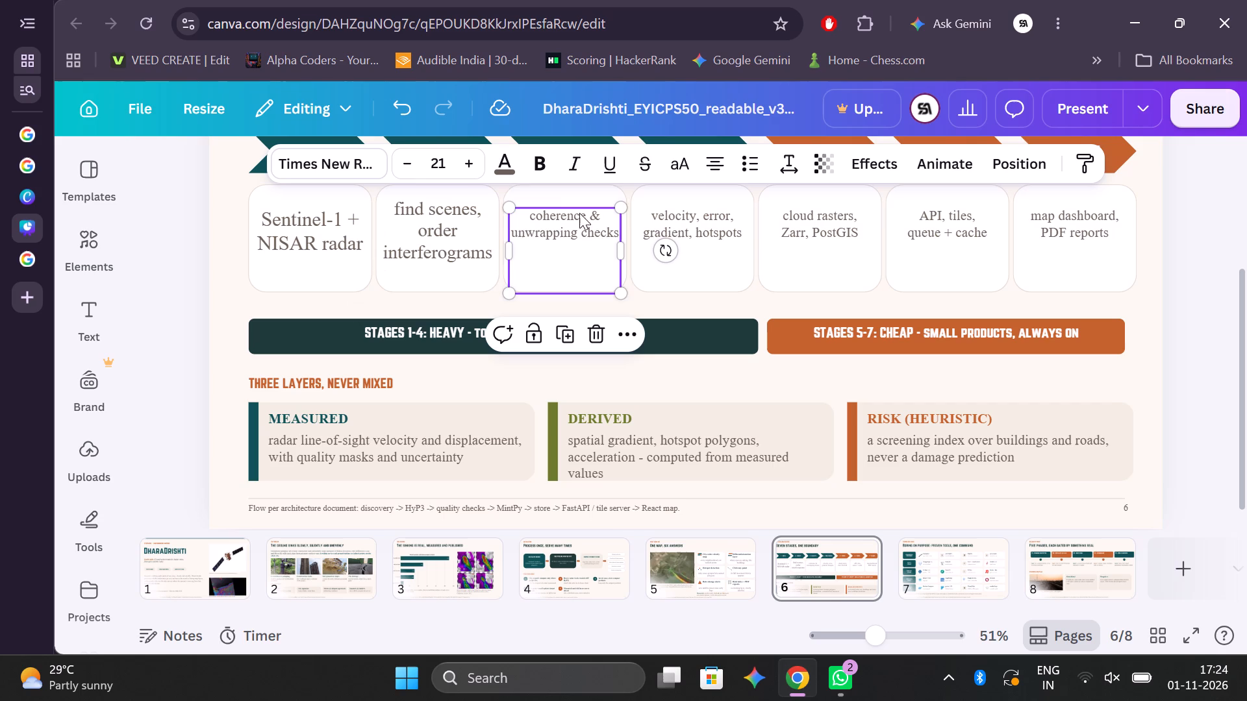
{"action": "triple_click", "coordinate": [477, 165]}
{"action": "triple_click", "coordinate": [477, 165]}
{"action": "double_click", "coordinate": [477, 165]}
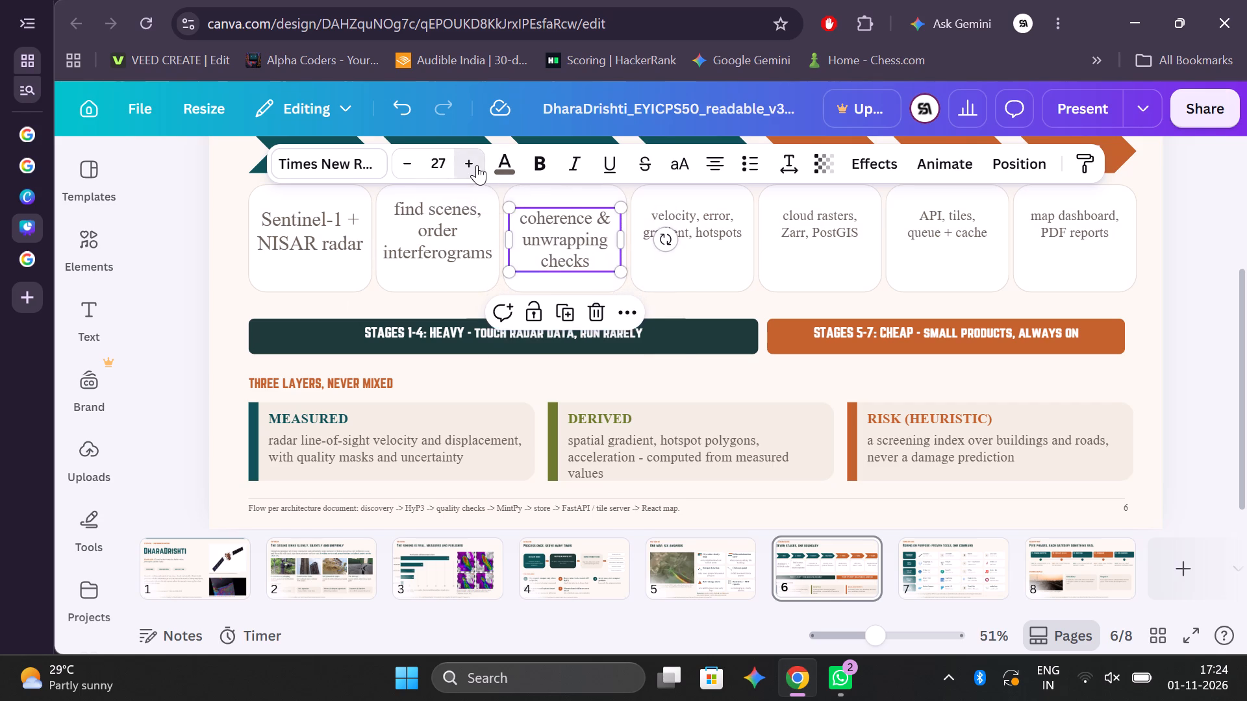
{"action": "right_click", "coordinate": [477, 165]}
{"action": "right_click", "coordinate": [477, 165]}
{"action": "left_click", "coordinate": [396, 164]}
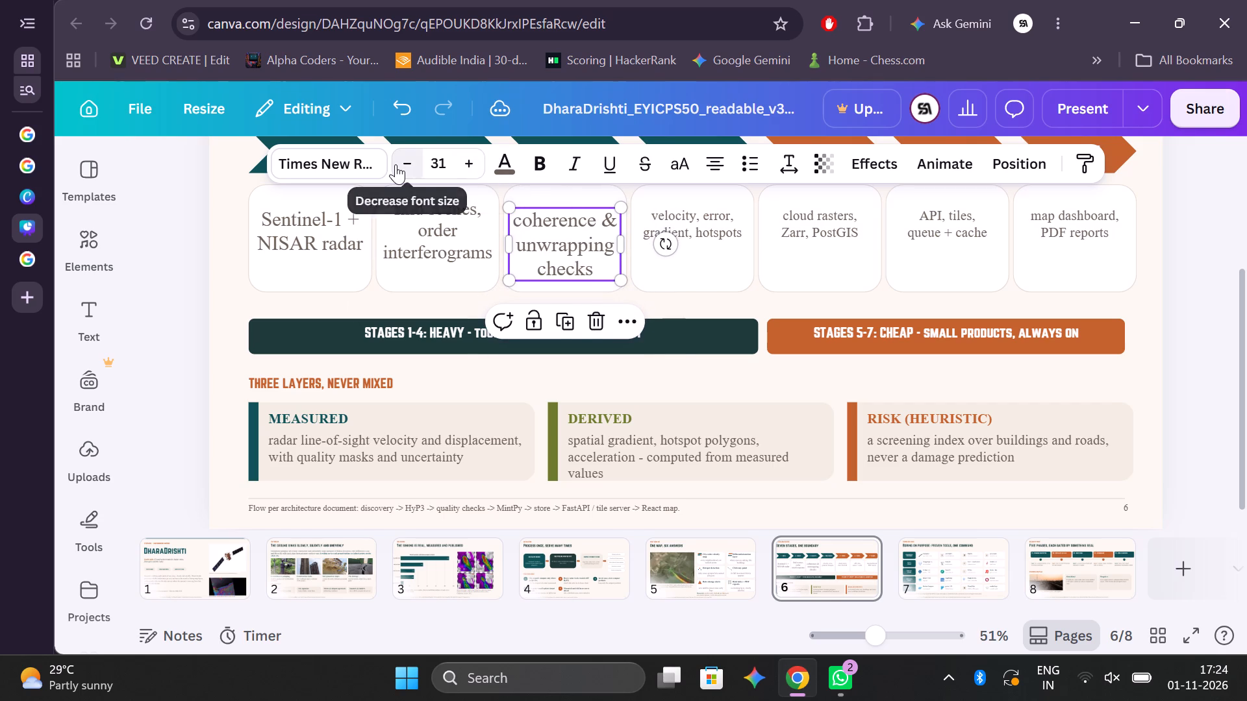
{"action": "left_click", "coordinate": [396, 164]}
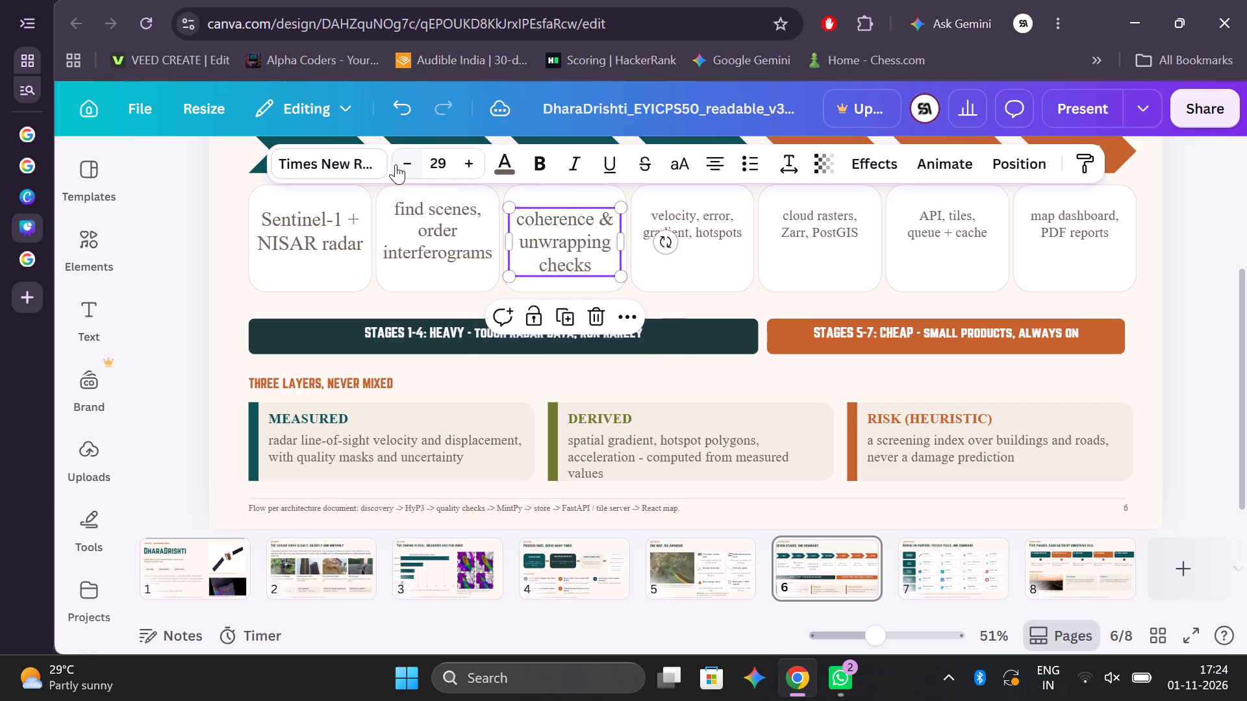
{"action": "left_click", "coordinate": [396, 164]}
Reduce the "Sentinel-1 + NISAR radar" text in the first card to size 28.
{"action": "left_click", "coordinate": [347, 238]}
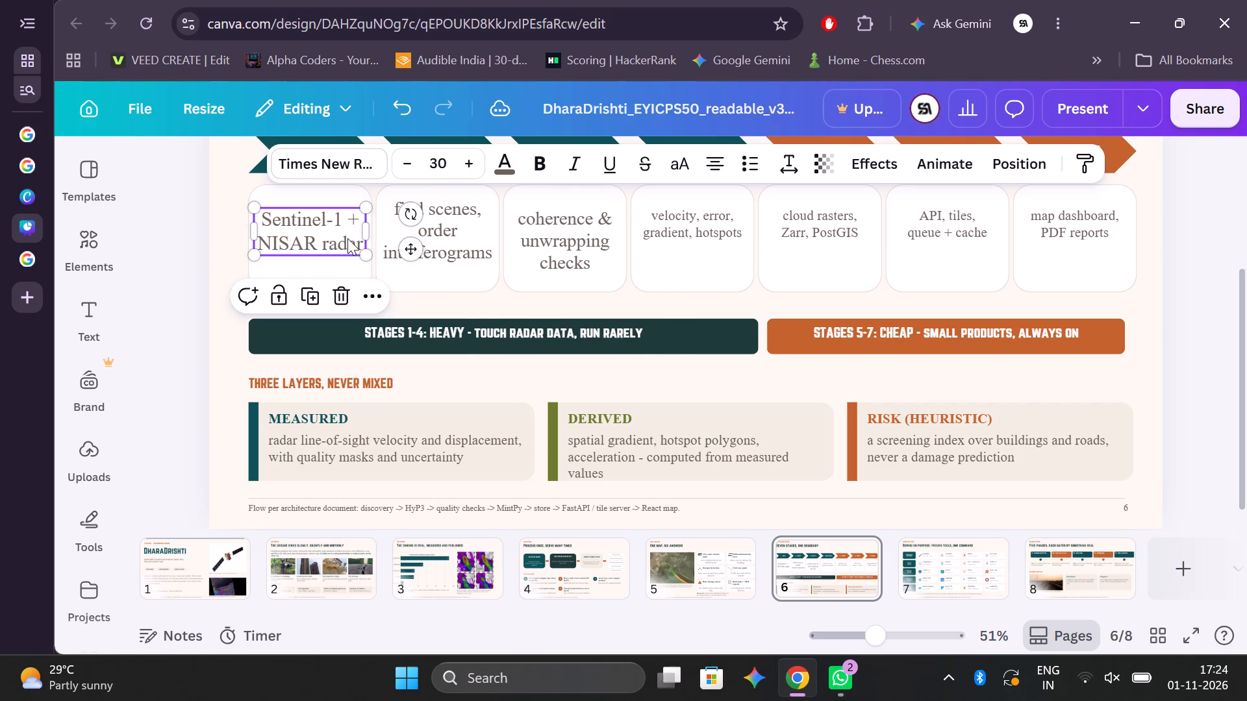
{"action": "double_click", "coordinate": [407, 161]}
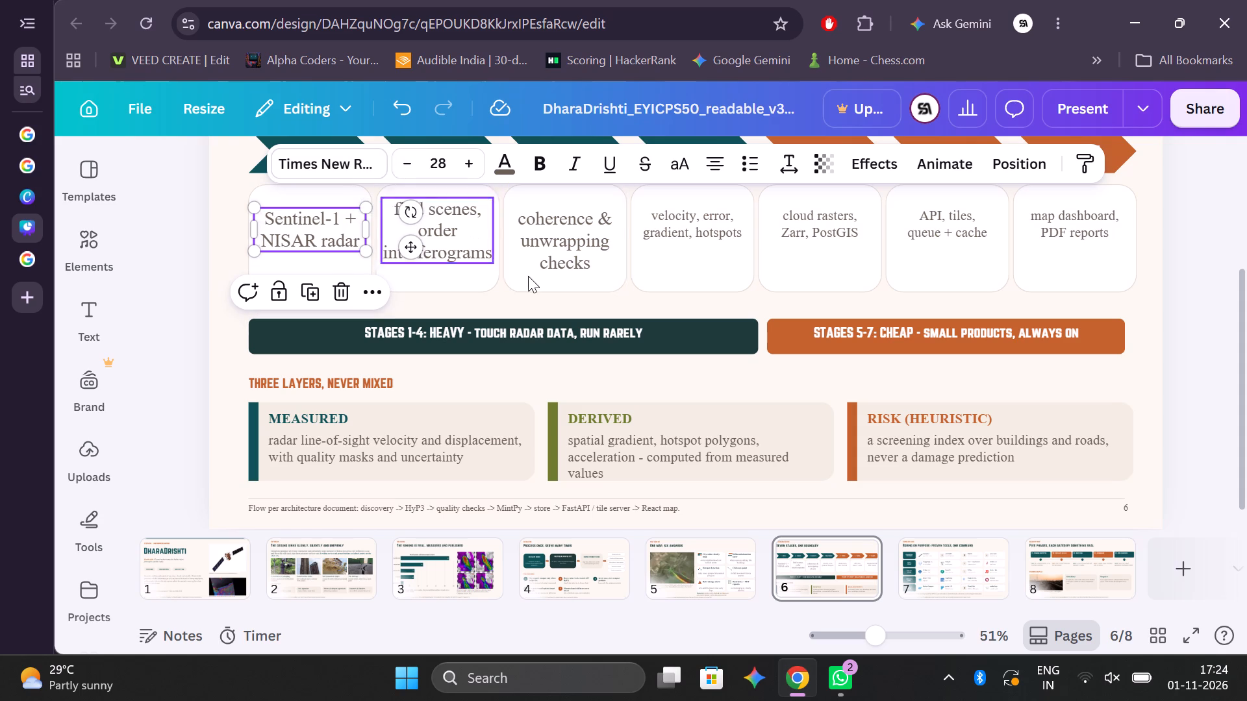
Enlarge the "velocity, error, gradient, hotspots" and "cloud rasters, Zarr, PostGIS" card texts to size 28.
{"action": "left_click", "coordinate": [672, 238]}
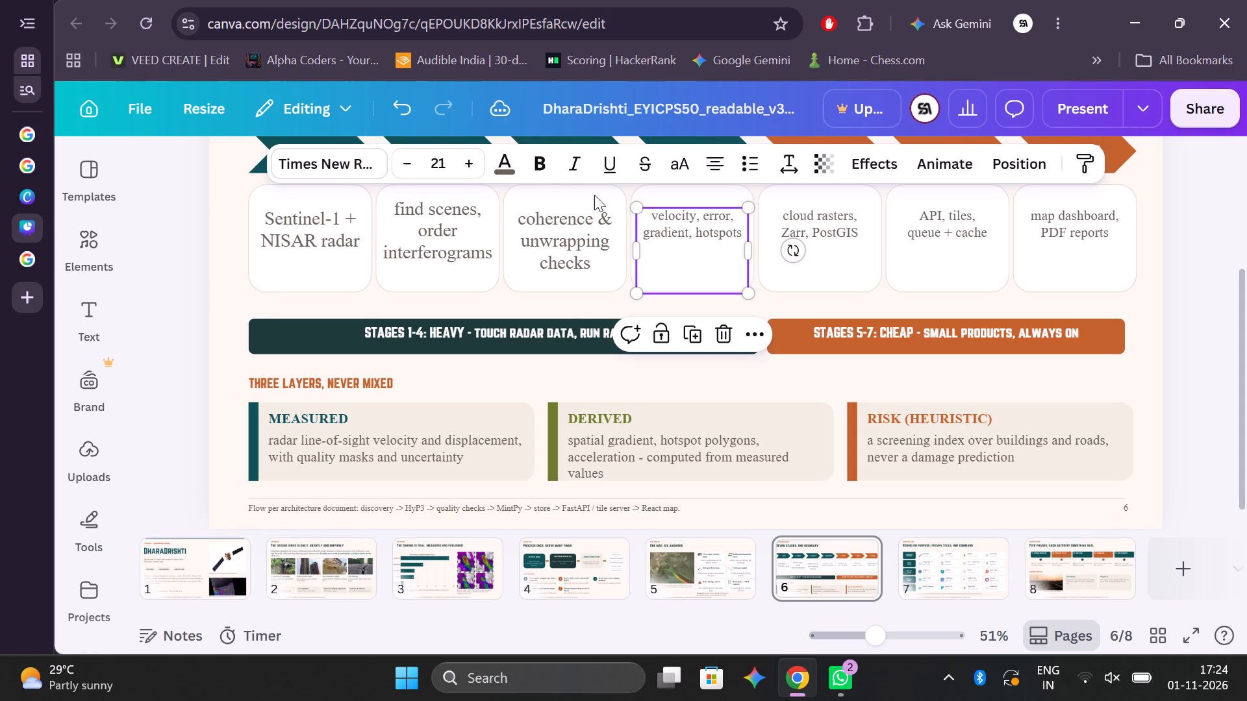
{"action": "triple_click", "coordinate": [472, 156]}
{"action": "triple_click", "coordinate": [472, 156]}
{"action": "double_click", "coordinate": [472, 156]}
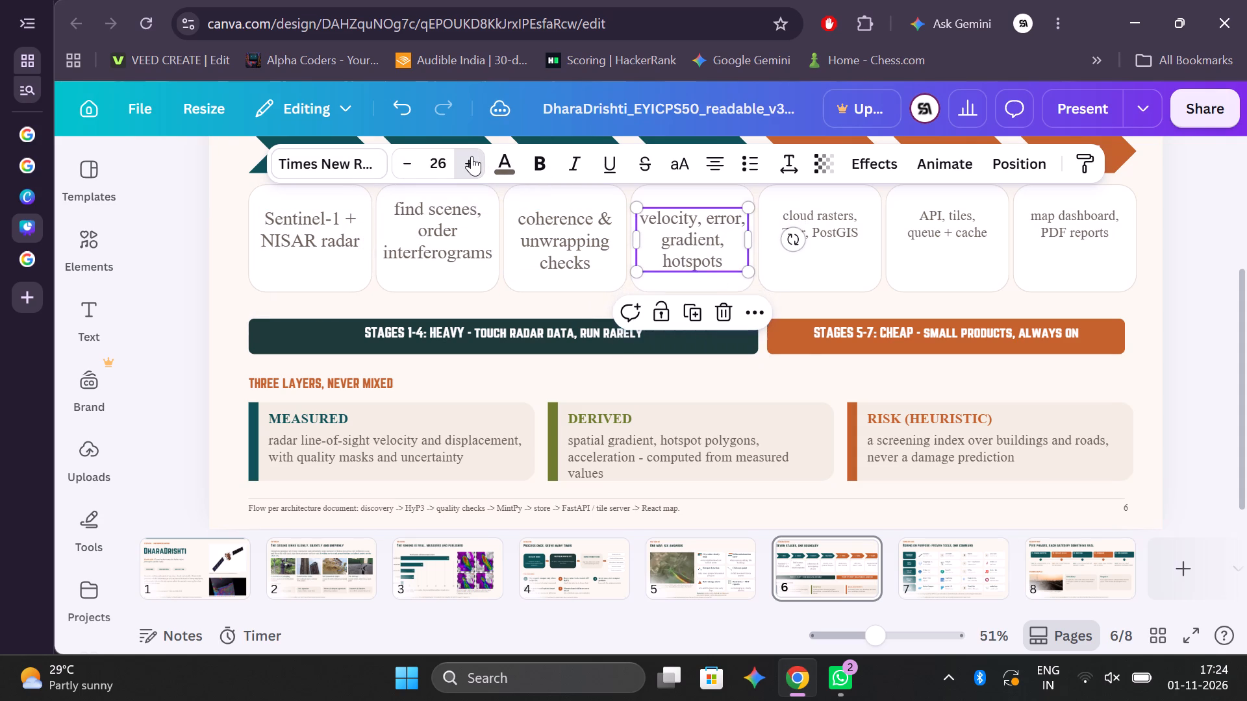
{"action": "left_click", "coordinate": [414, 164]}
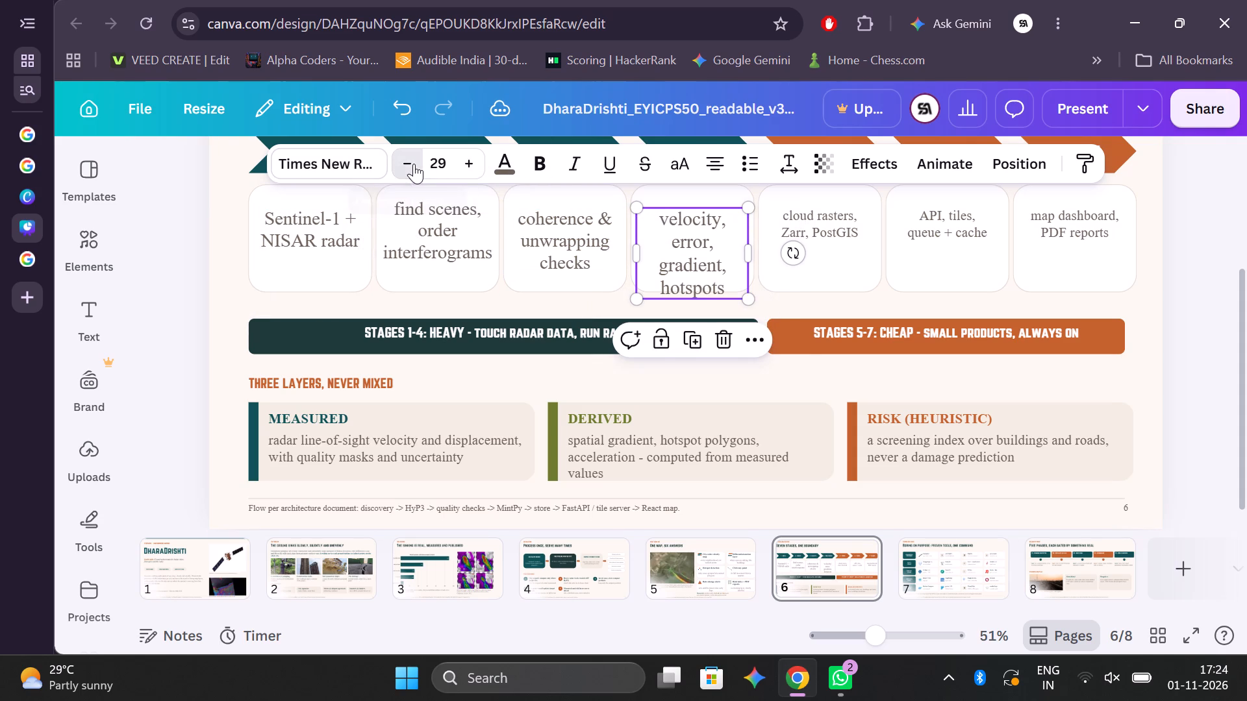
{"action": "left_click", "coordinate": [838, 259]}
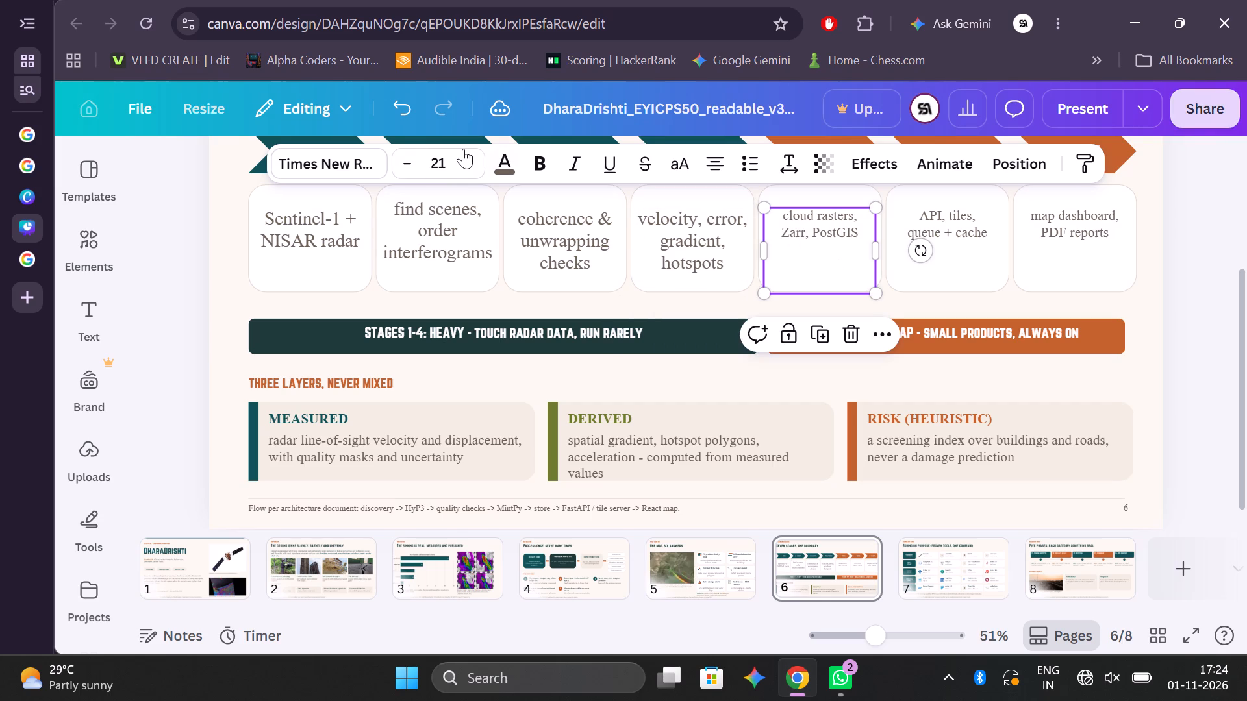
{"action": "triple_click", "coordinate": [463, 151]}
{"action": "triple_click", "coordinate": [463, 151]}
{"action": "left_click", "coordinate": [463, 151]}
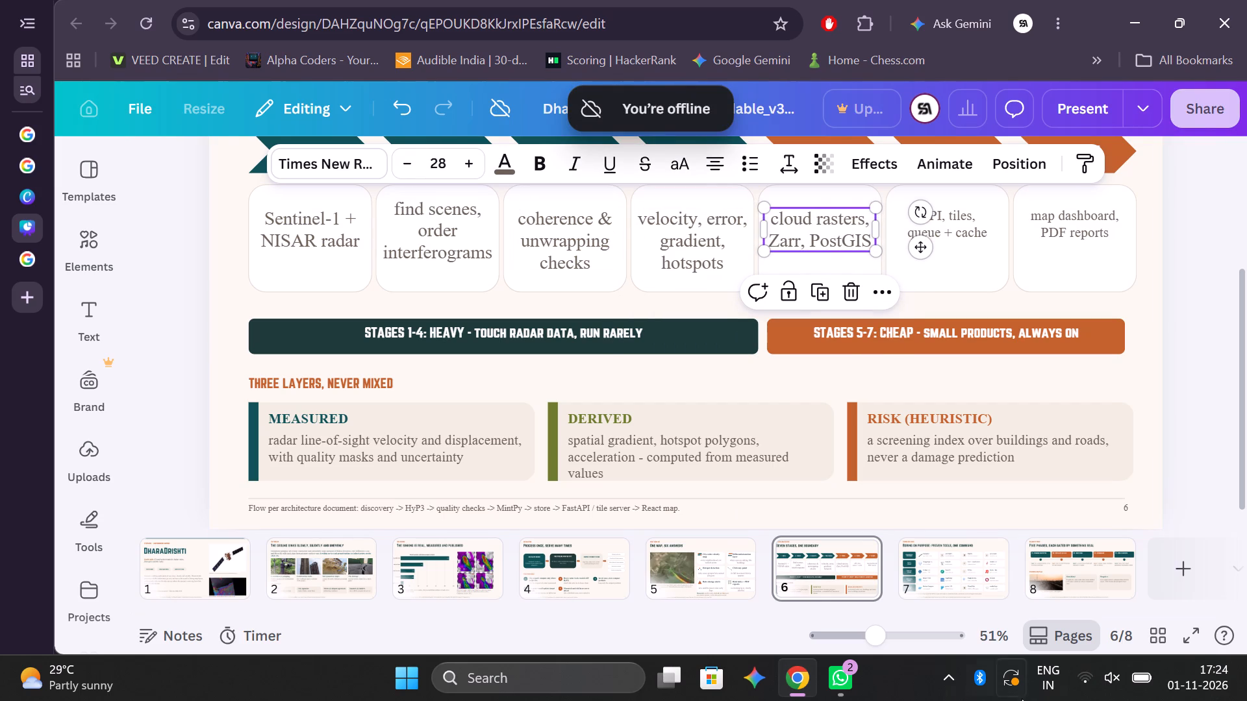
Connect the computer to the "Connectis Ergo Sum" Wi-Fi network.
{"action": "left_click", "coordinate": [1108, 674]}
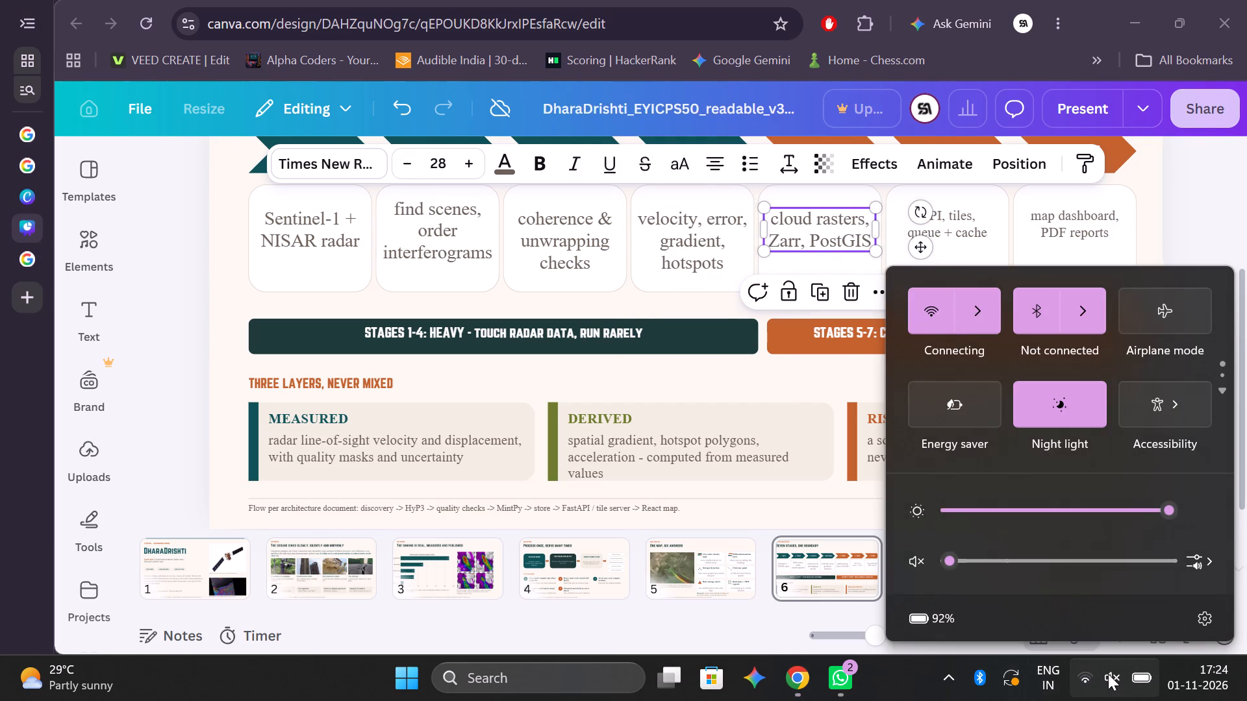
{"action": "left_click", "coordinate": [971, 332]}
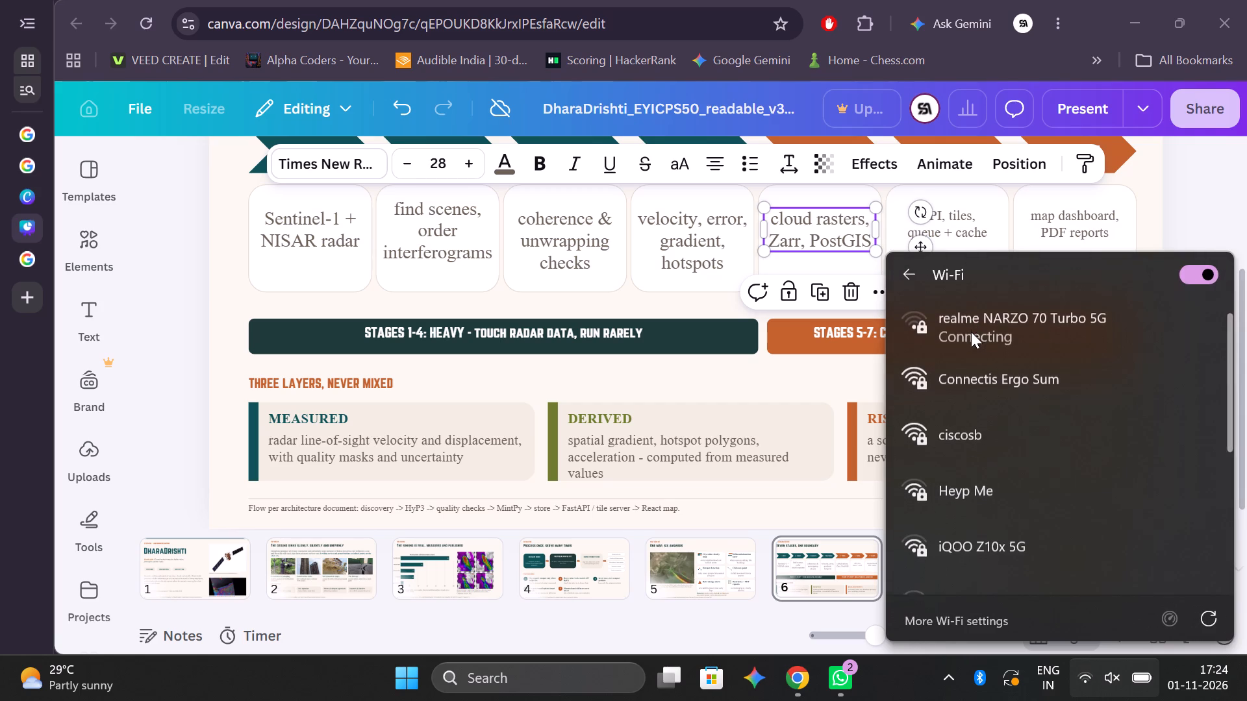
{"action": "left_click", "coordinate": [989, 363]}
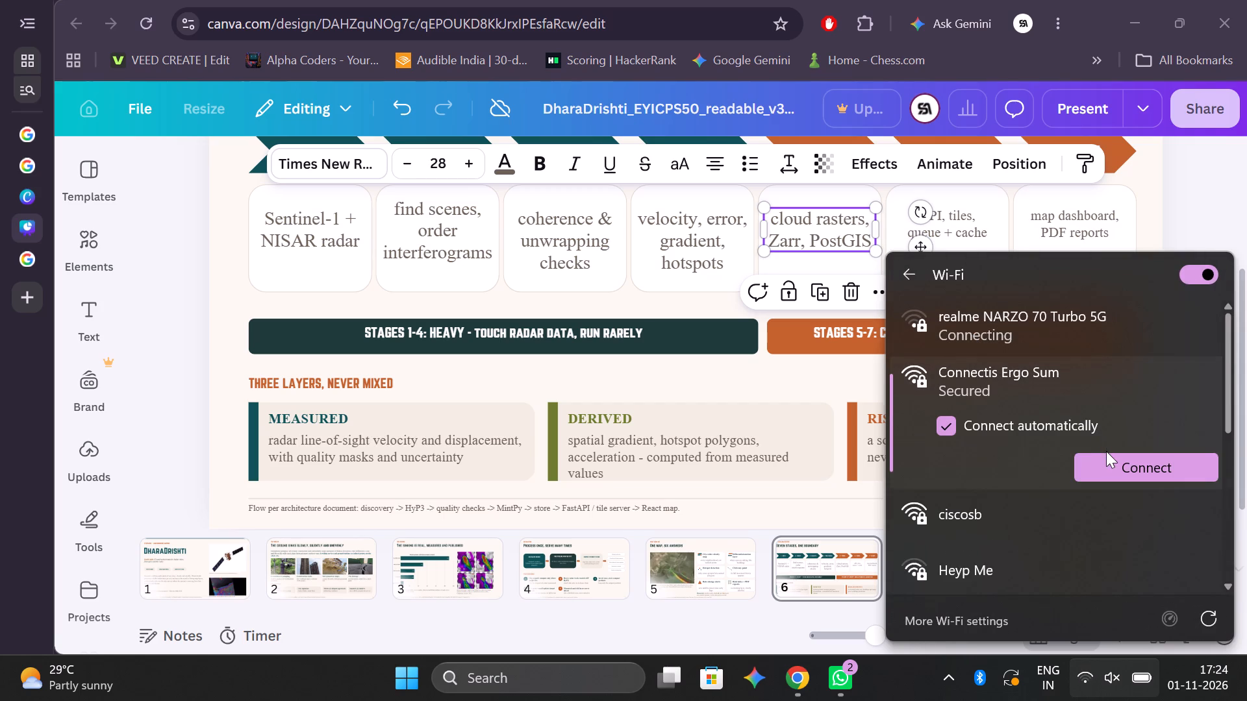
{"action": "left_click", "coordinate": [1108, 454]}
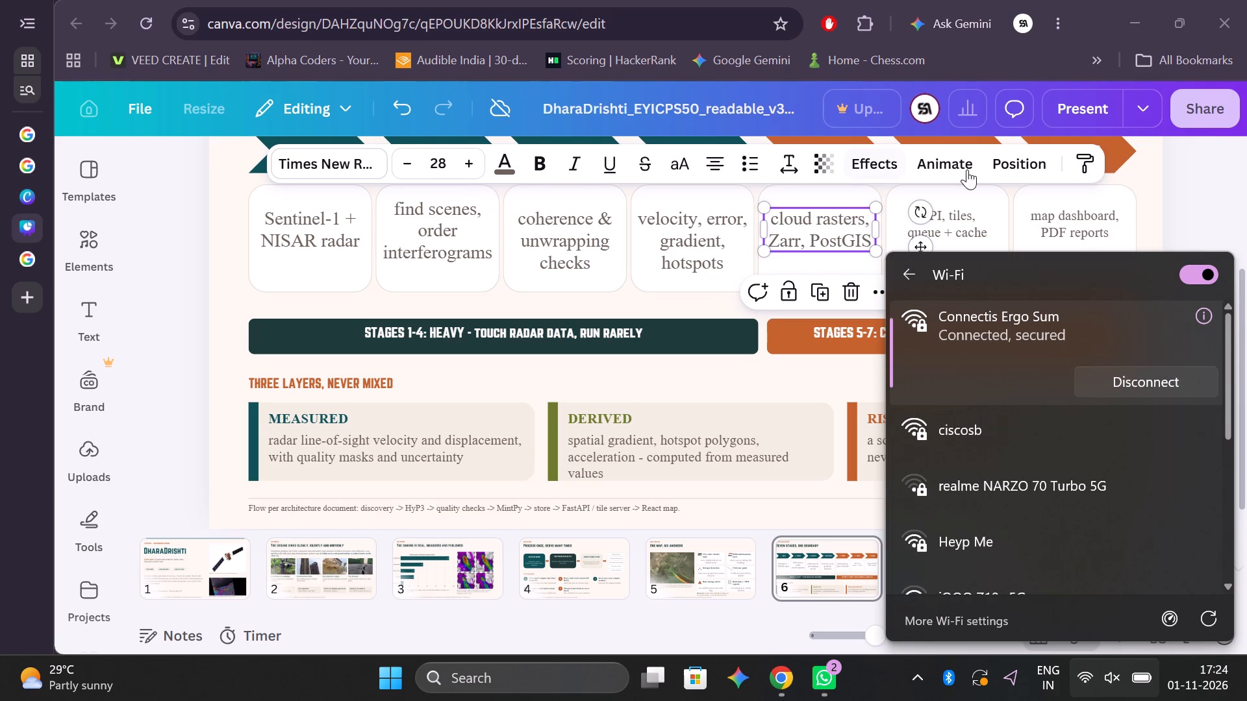
Back in the presentation, enlarge the "API, tiles, queue + cache" and "map dashboard, PDF reports" card texts to size 28.
{"action": "left_click", "coordinate": [967, 215]}
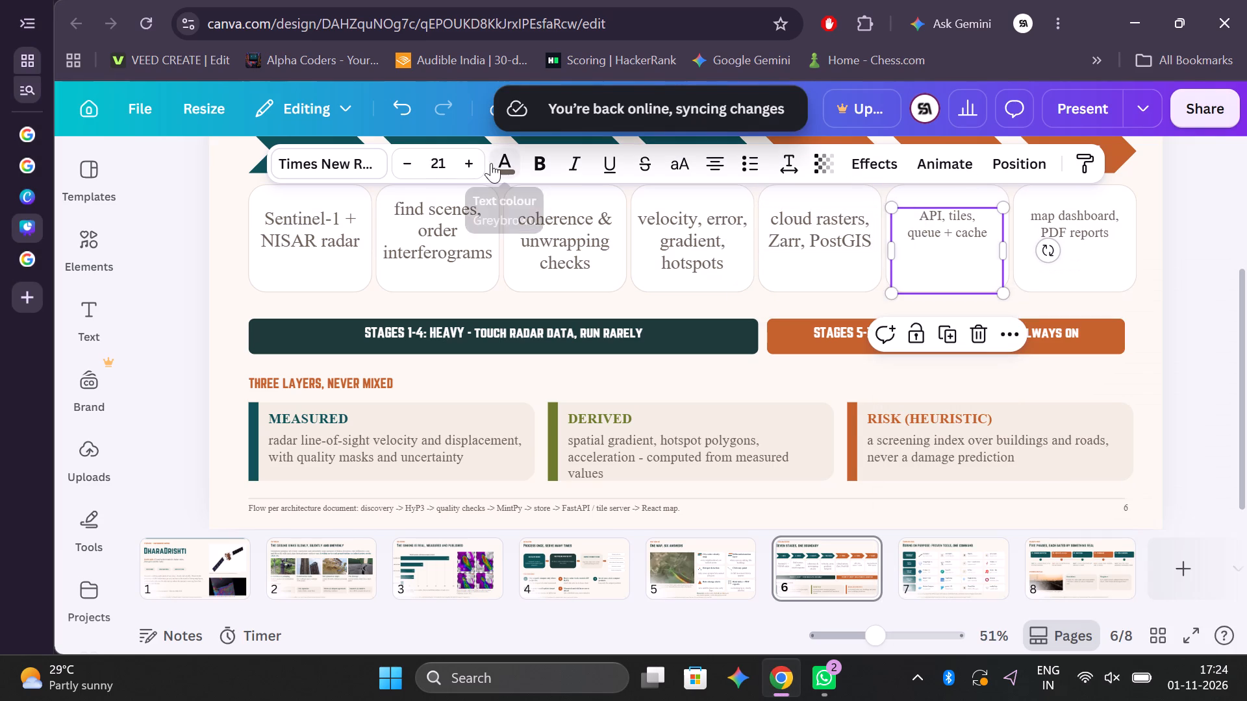
{"action": "triple_click", "coordinate": [470, 162]}
{"action": "triple_click", "coordinate": [470, 162]}
{"action": "left_click", "coordinate": [470, 162]}
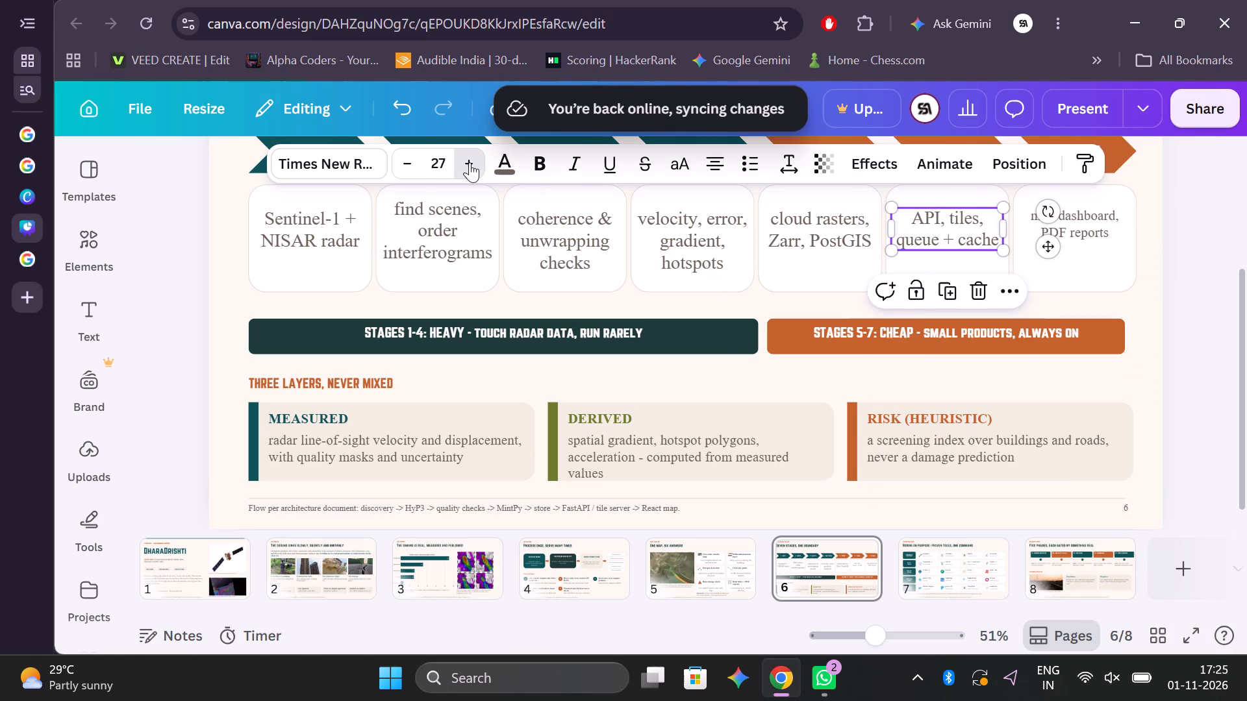
{"action": "left_click", "coordinate": [1066, 247]}
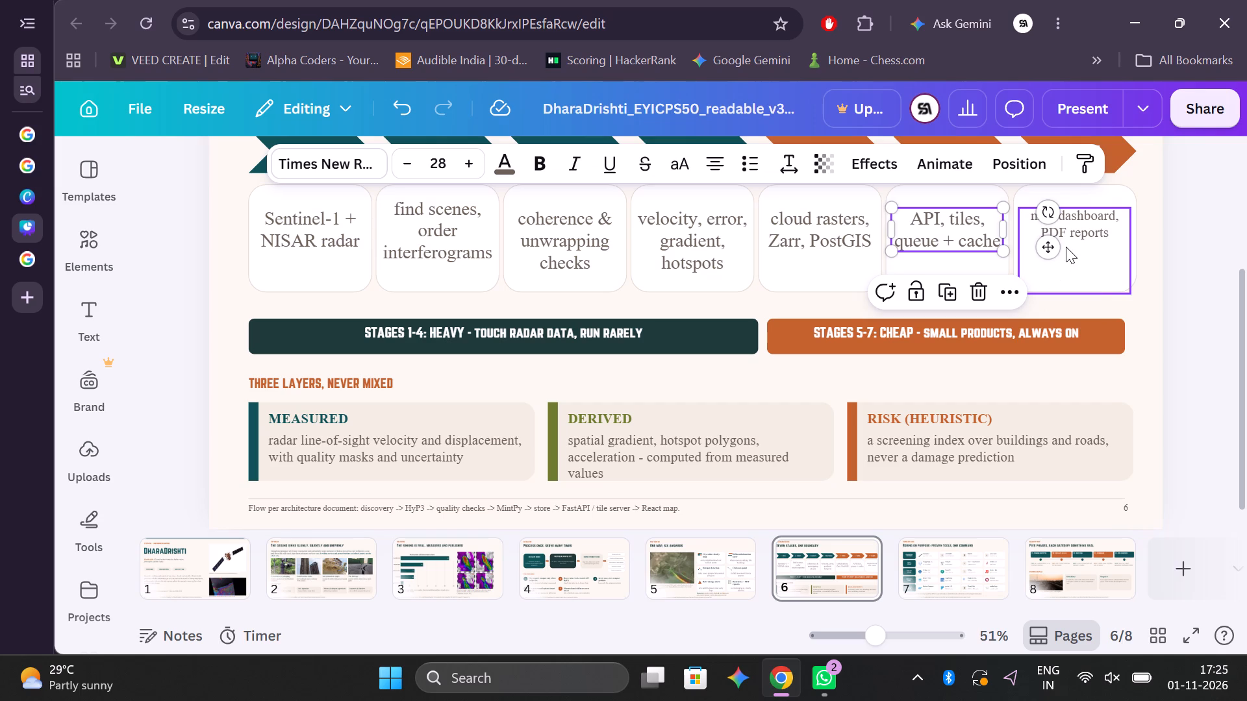
{"action": "triple_click", "coordinate": [468, 158]}
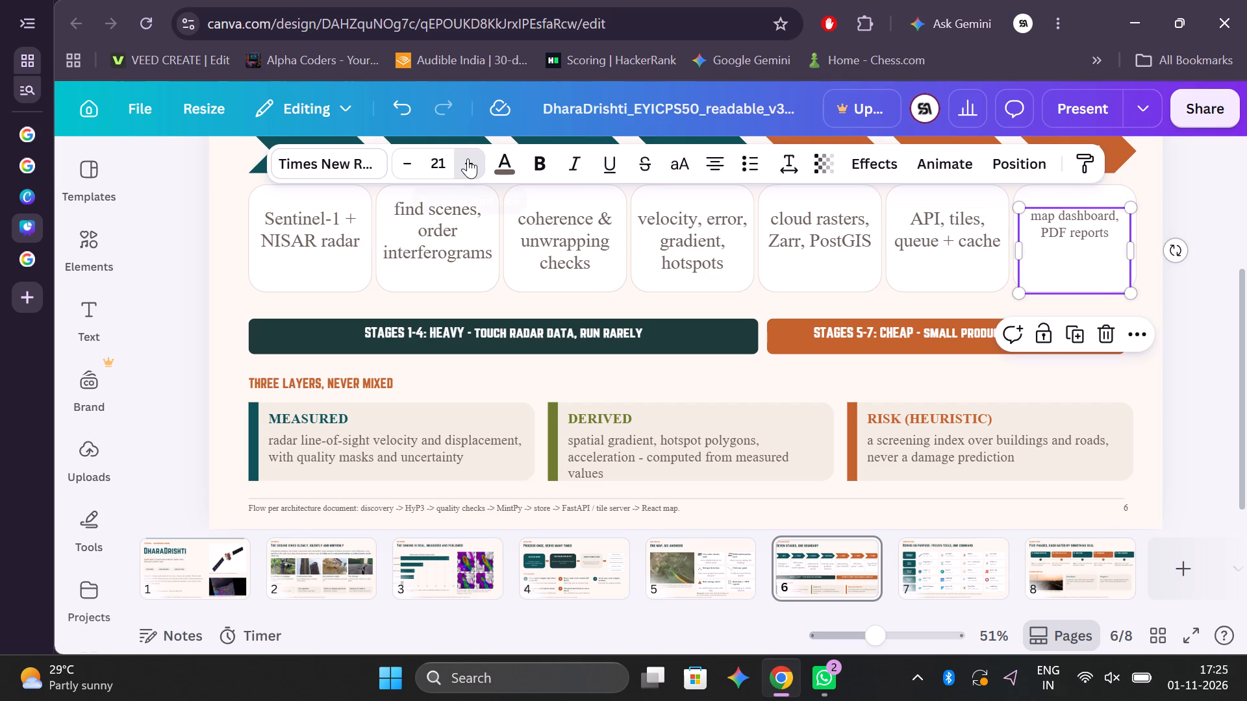
{"action": "triple_click", "coordinate": [468, 158]}
{"action": "left_click", "coordinate": [468, 158]}
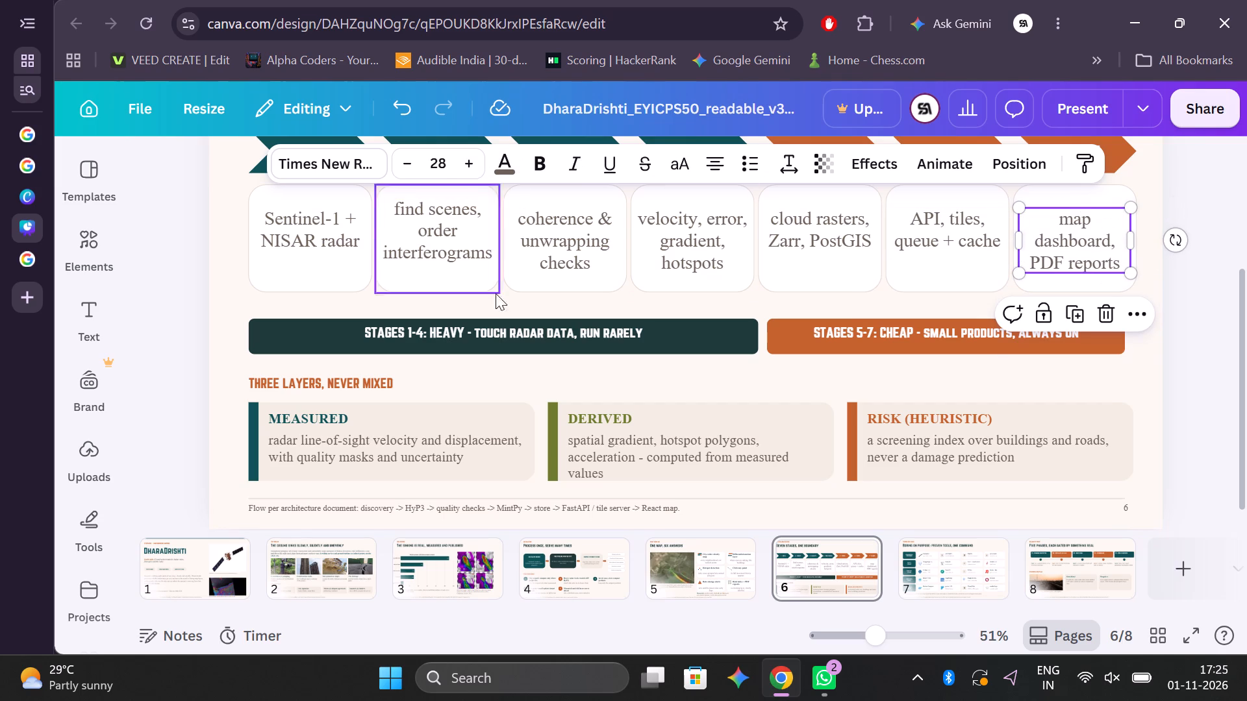
Select the "Sentinel-1 + NISAR radar" text in the first card on page 6.
{"action": "left_click", "coordinate": [314, 226]}
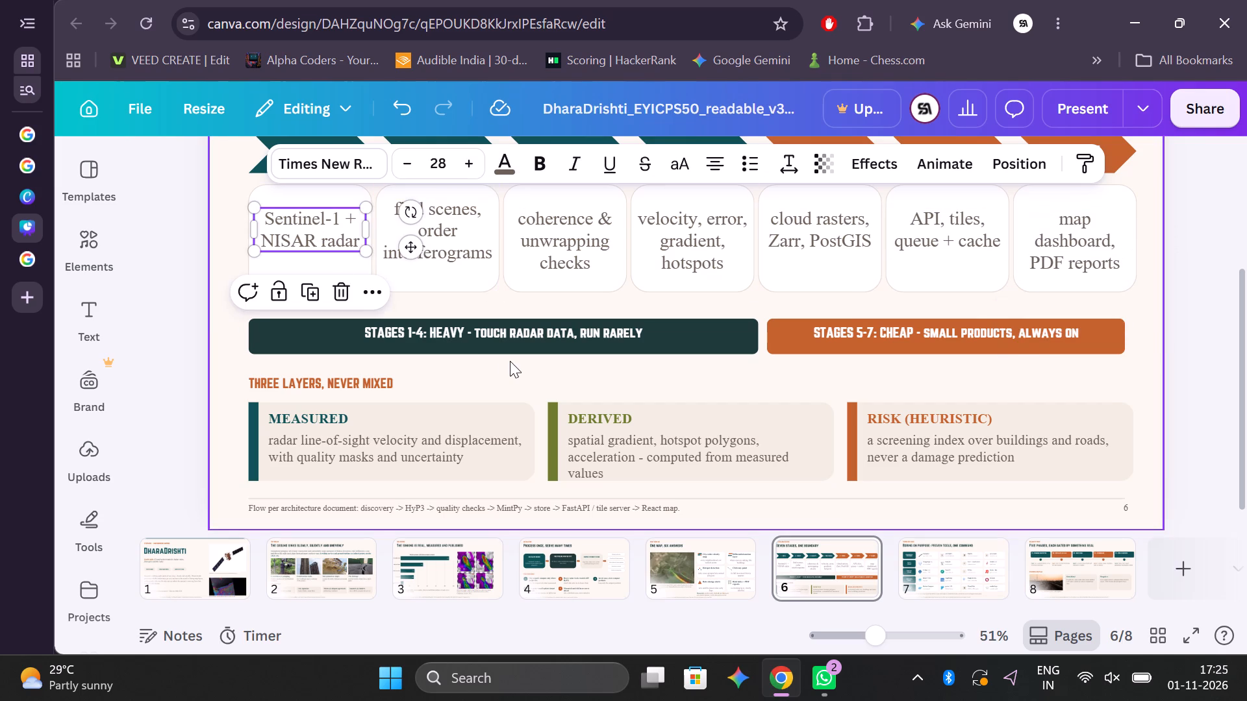
Set the "Stages 5-7: Cheap" banner text to size 20.5 and nudge it down to centre it vertically in its orange bar.
{"action": "left_click", "coordinate": [485, 339]}
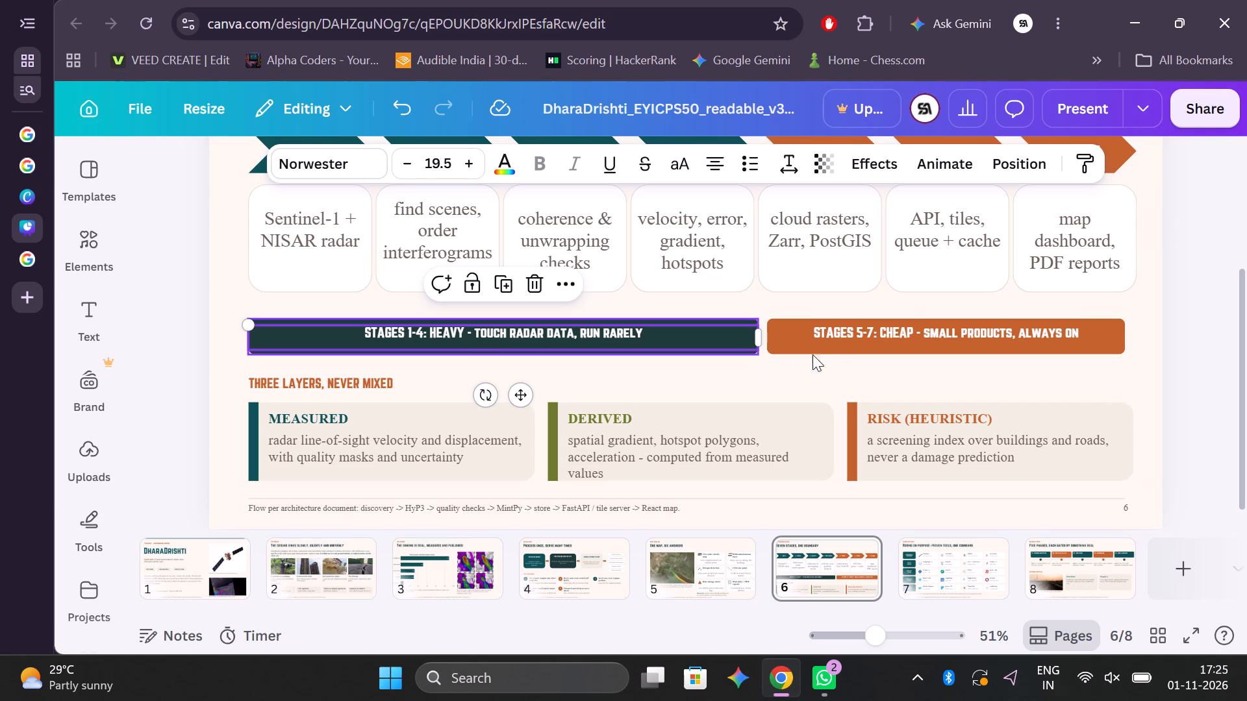
{"action": "left_click", "coordinate": [875, 332]}
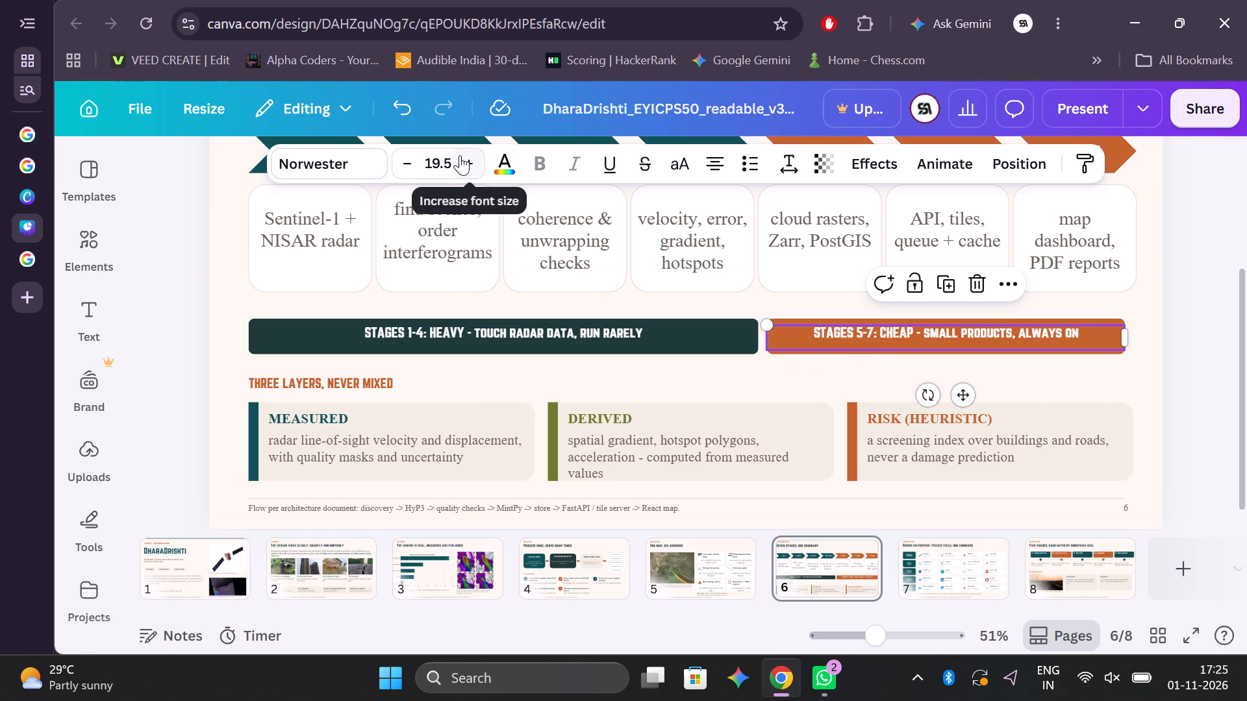
{"action": "left_click", "coordinate": [460, 155]}
{"action": "key", "text": "Down"}
{"action": "key", "text": "Down"}
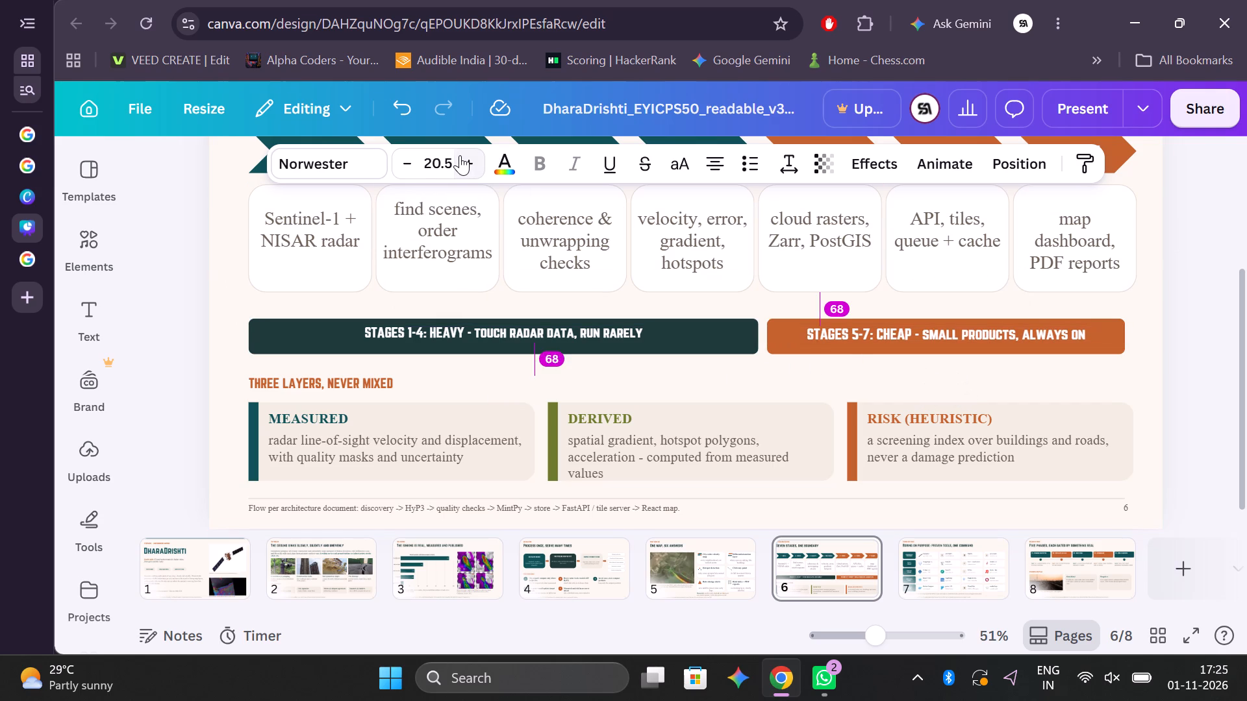
{"action": "key", "text": "Down"}
{"action": "key", "text": "Down"}
{"action": "key", "text": "Down"}
{"action": "key", "text": "Down"}
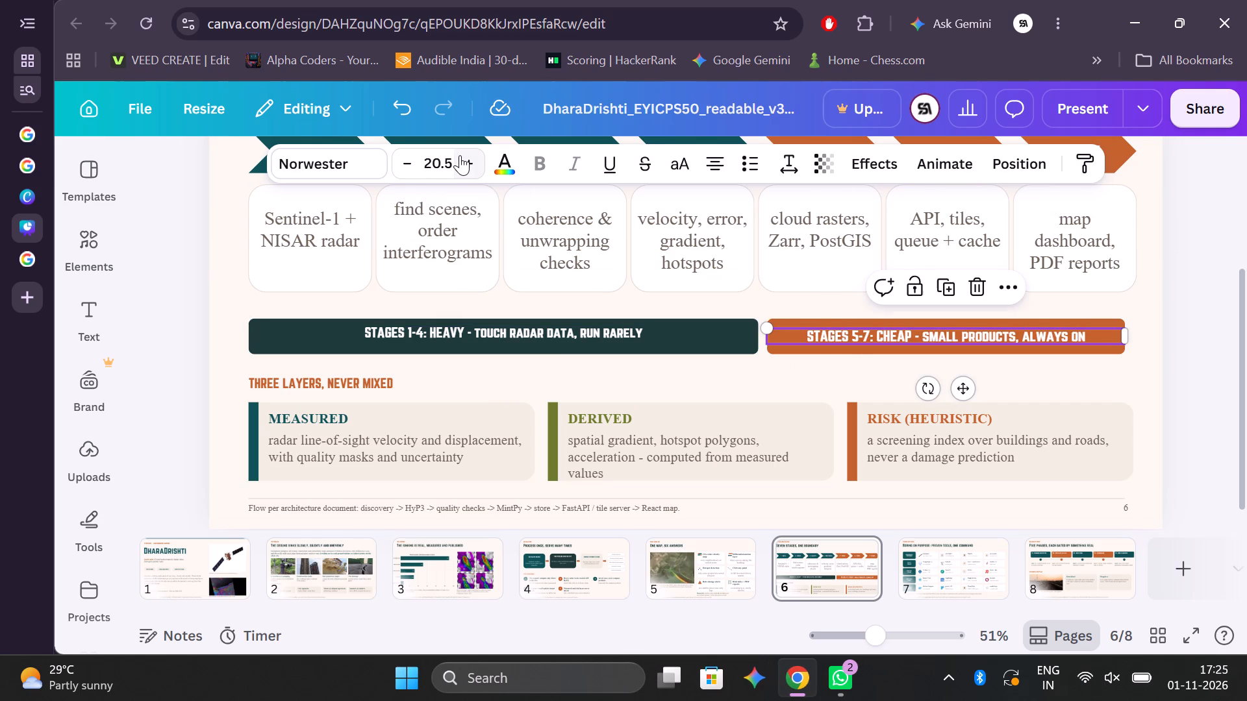
Set the "Stages 1-4: Heavy" and "Stages 5-7: Cheap" banner texts both to font size 21.5.
{"action": "left_click", "coordinate": [500, 330]}
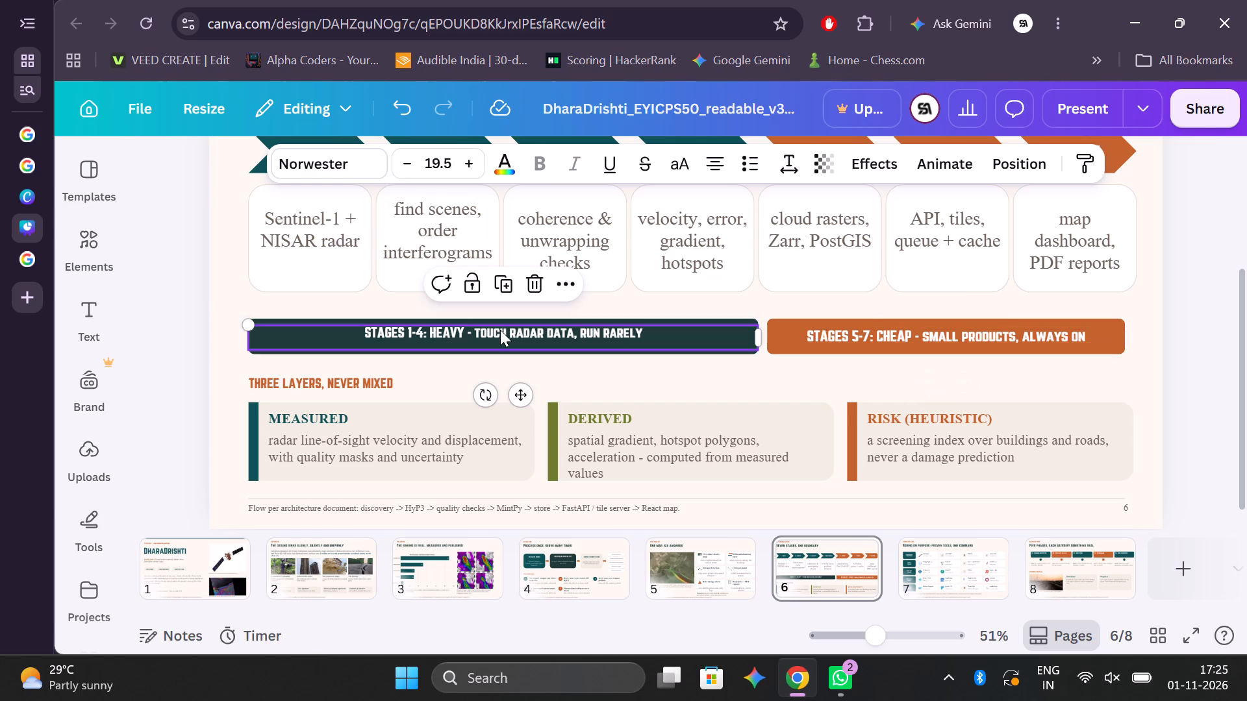
{"action": "triple_click", "coordinate": [466, 162]}
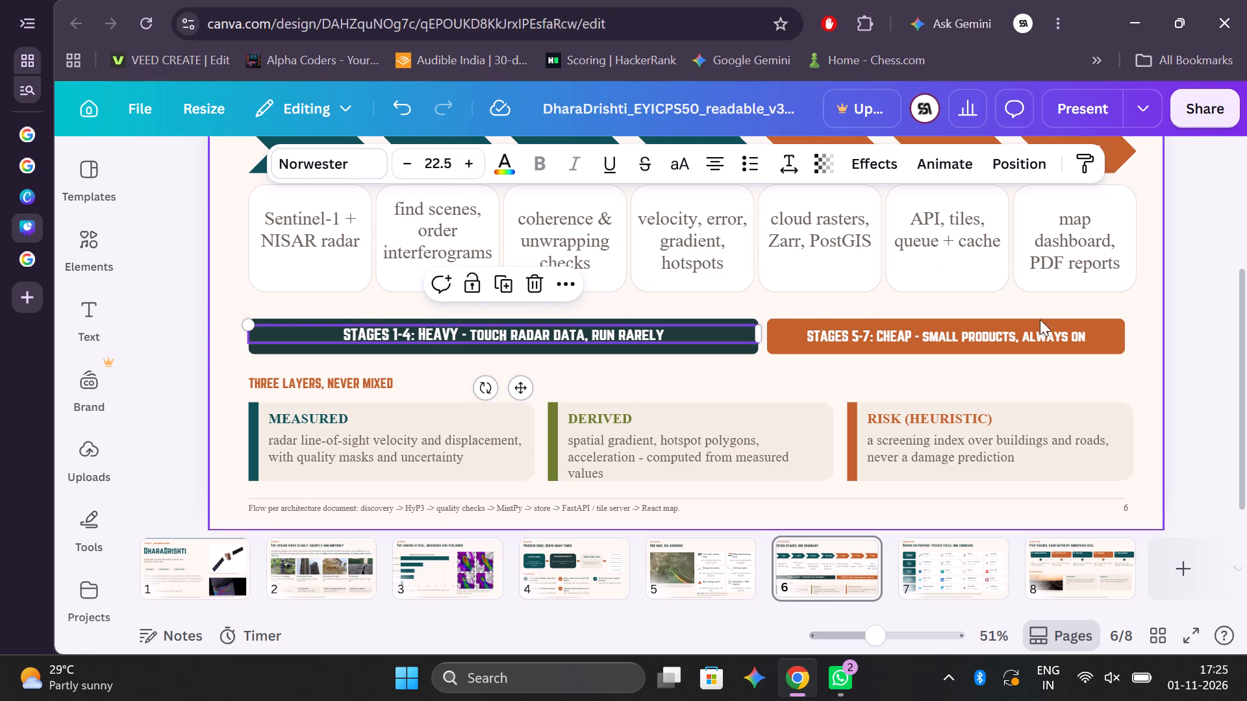
{"action": "left_click", "coordinate": [962, 339]}
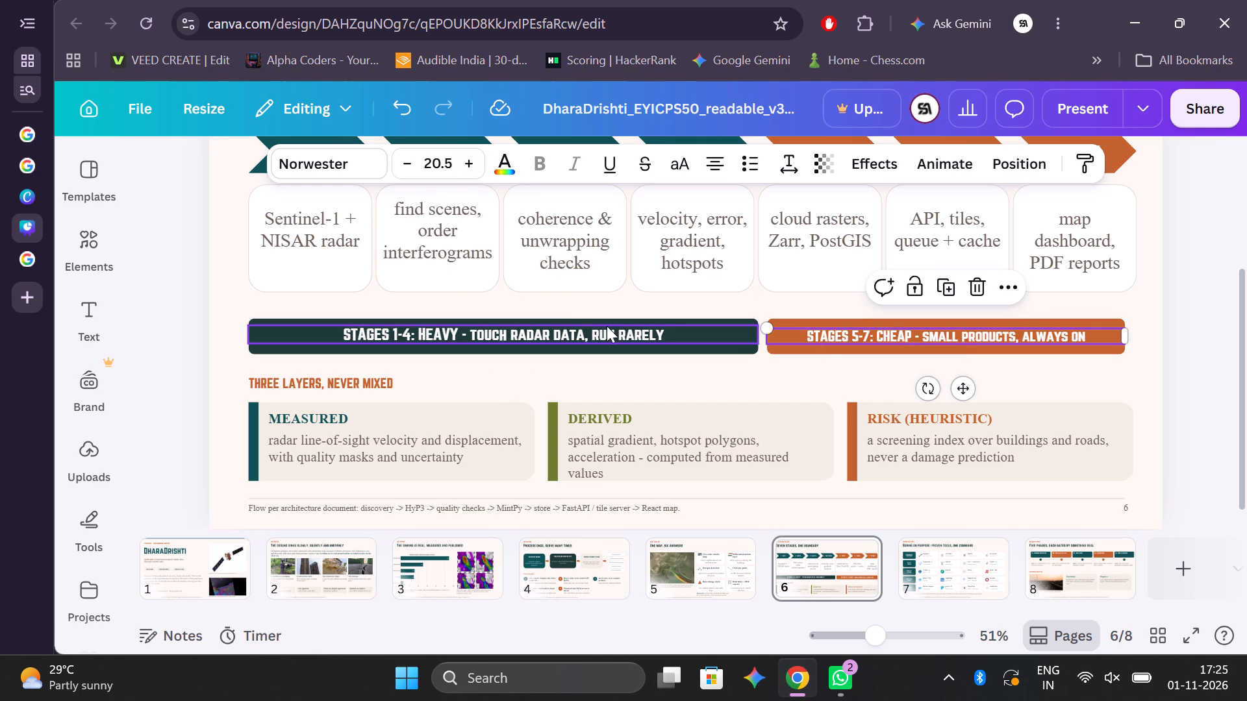
{"action": "left_click", "coordinate": [607, 326]}
{"action": "double_click", "coordinate": [405, 160]}
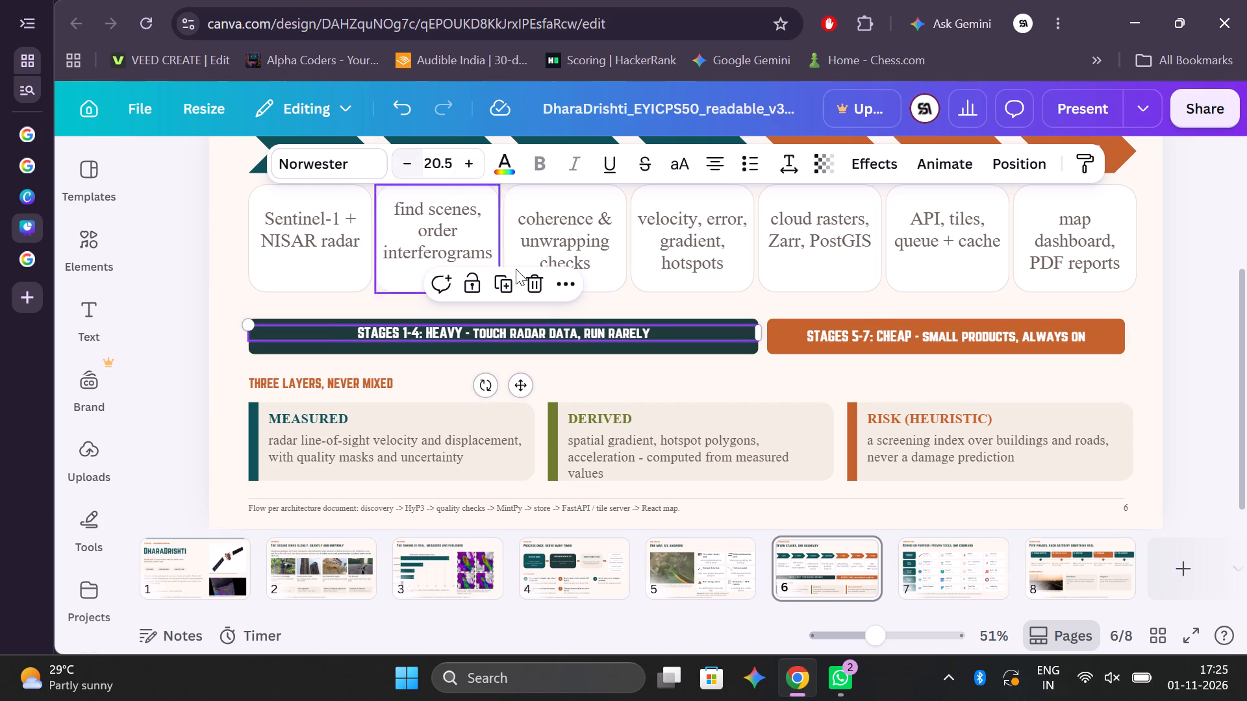
{"action": "left_click", "coordinate": [466, 154]}
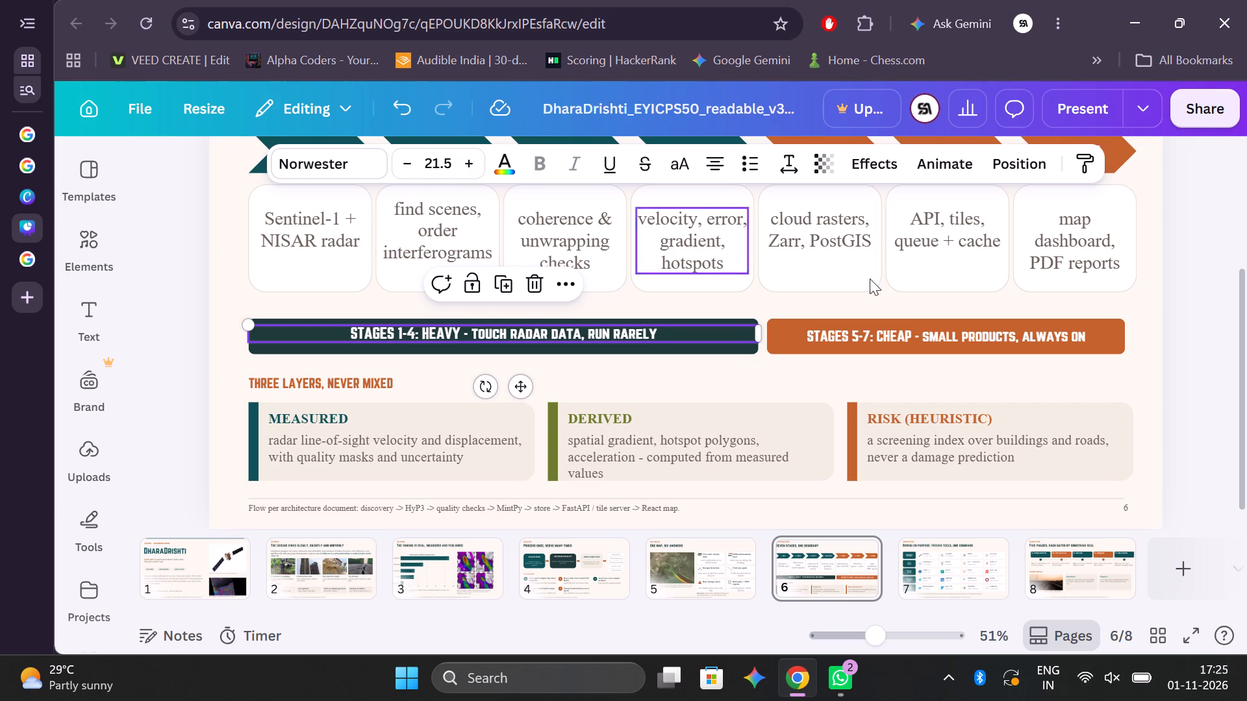
{"action": "left_click", "coordinate": [874, 338]}
{"action": "left_click", "coordinate": [465, 150]}
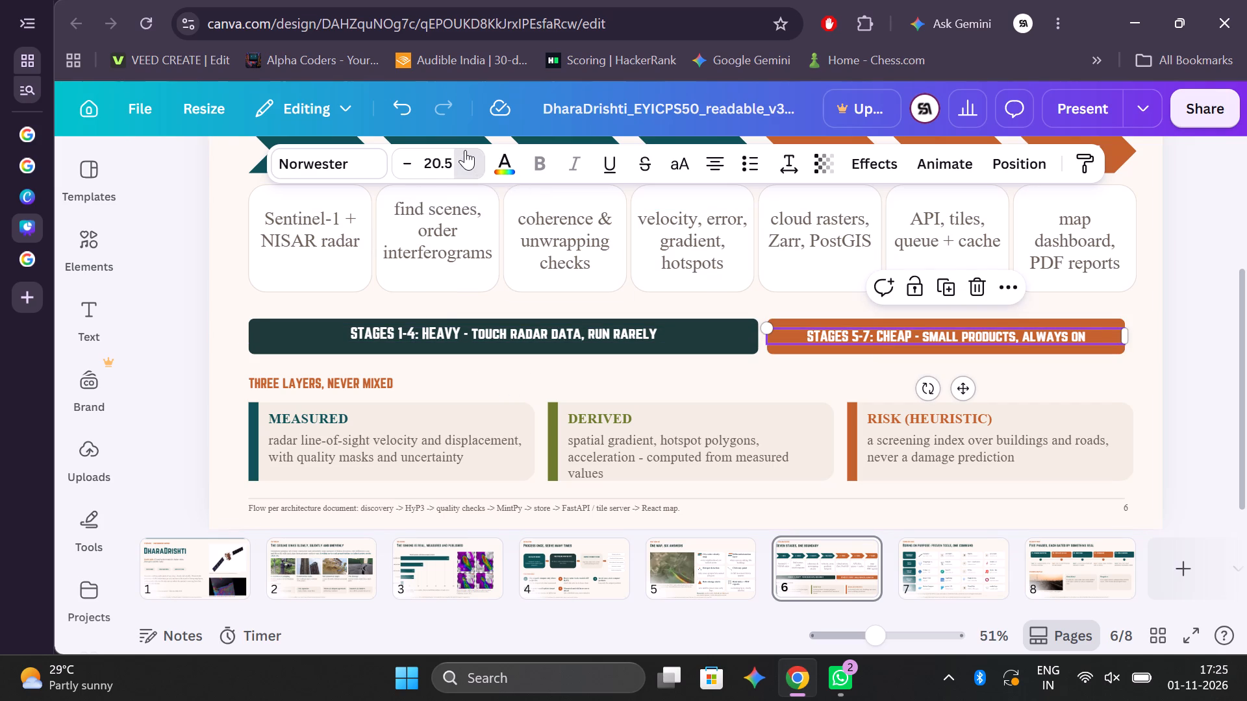
{"action": "left_click", "coordinate": [459, 331]}
{"action": "key", "text": "Down"}
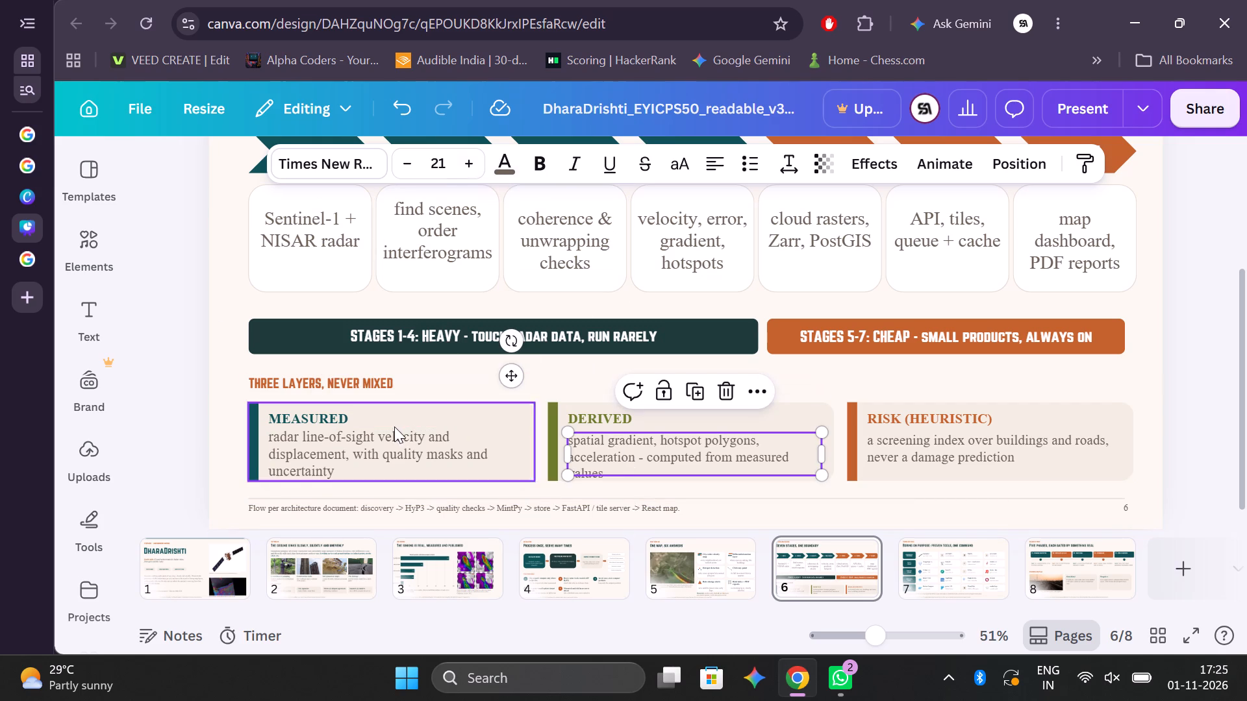
{"action": "left_click", "coordinate": [384, 434]}
{"action": "left_click", "coordinate": [588, 454]}
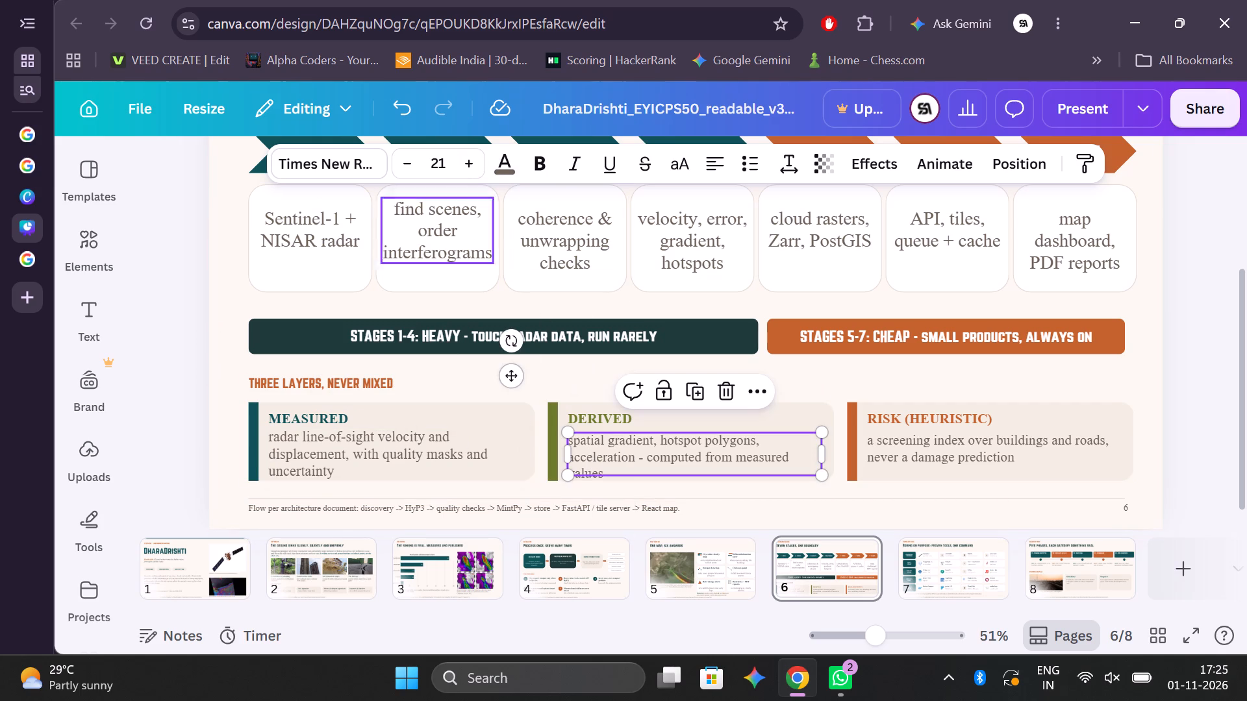
{"action": "left_click", "coordinate": [467, 167]}
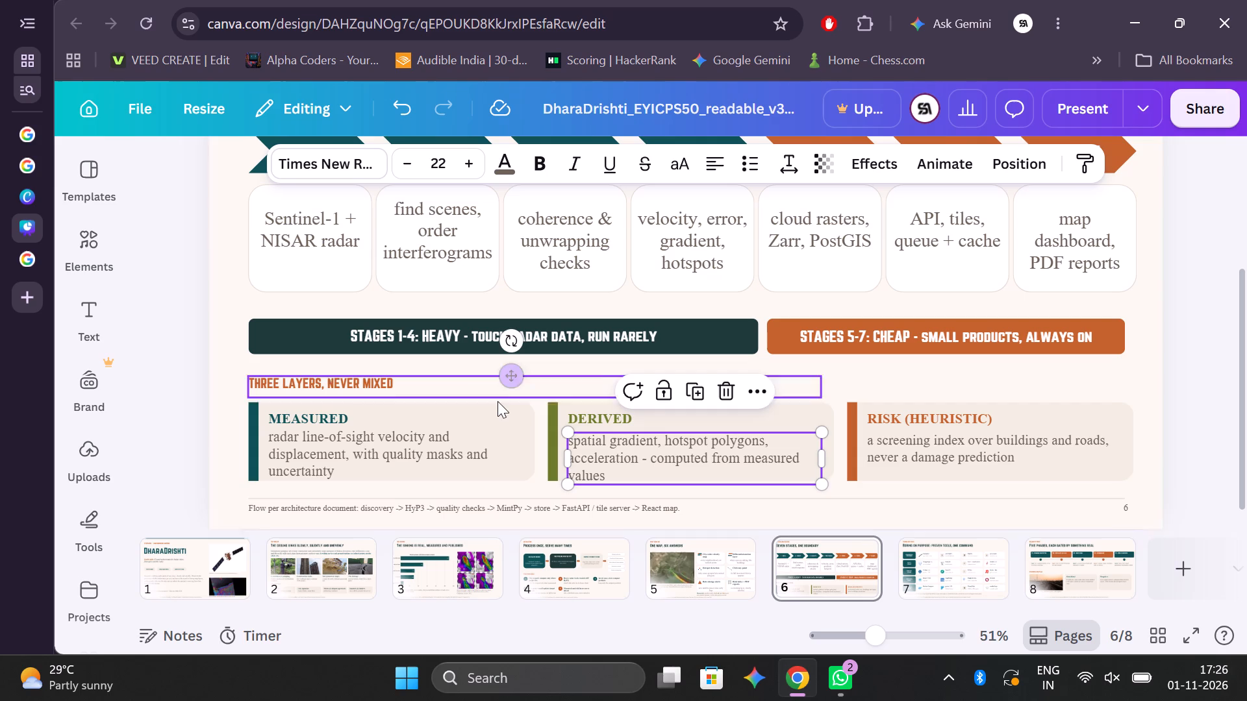
{"action": "key", "text": "Up"}
{"action": "key", "text": "Up"}
{"action": "key", "text": "Up"}
{"action": "key", "text": "Up"}
{"action": "key", "text": "Up"}
{"action": "key", "text": "Up"}
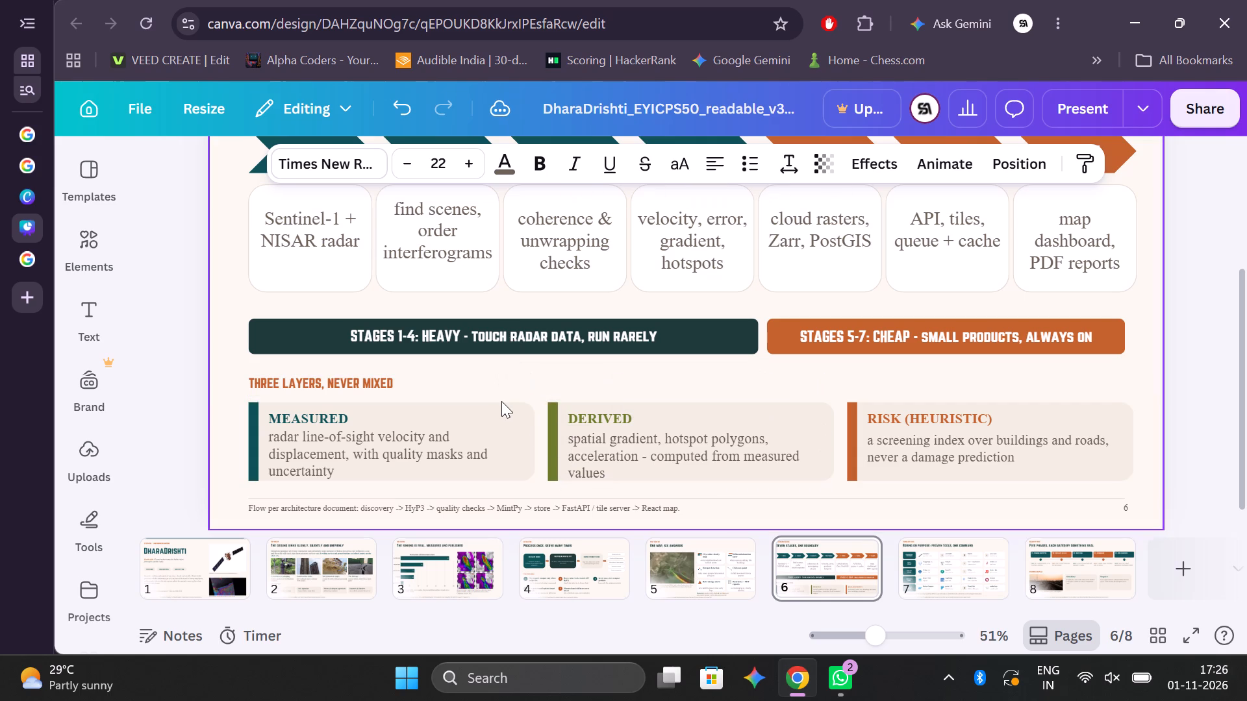
{"action": "key", "text": "Up"}
{"action": "key", "text": "Down"}
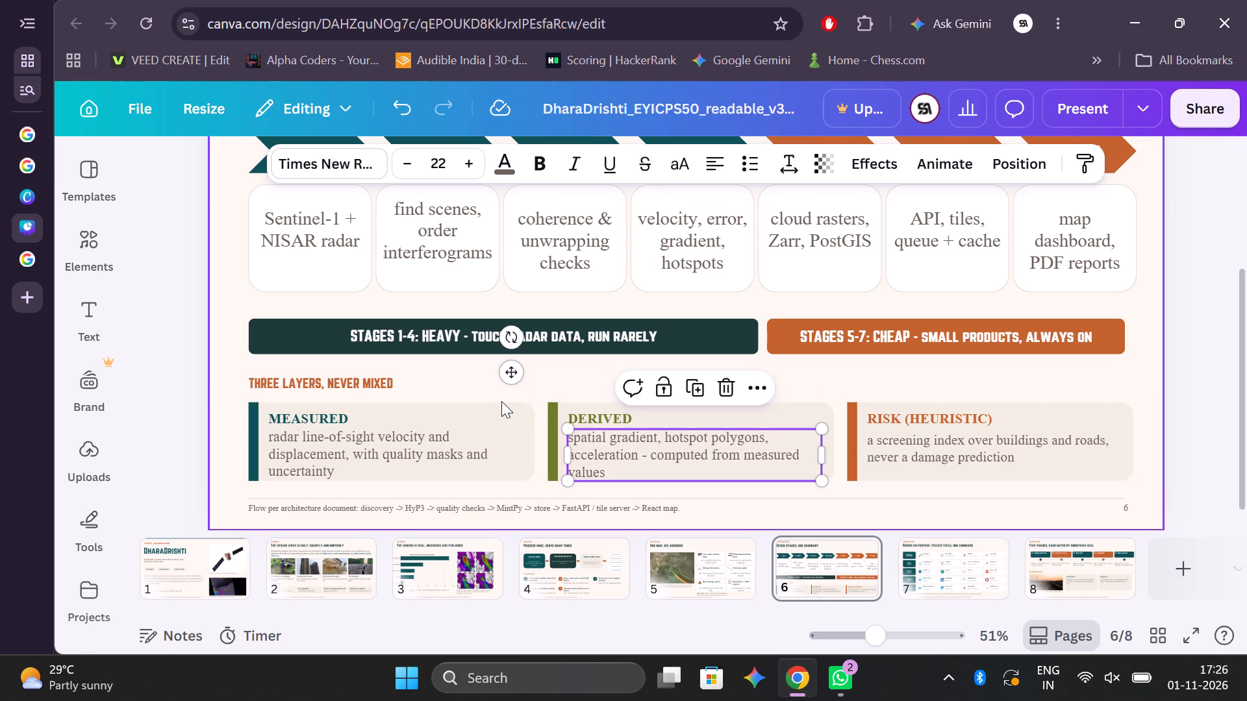
{"action": "key", "text": "Up"}
{"action": "key", "text": "Up"}
{"action": "key", "text": "Up"}
{"action": "key", "text": "Up"}
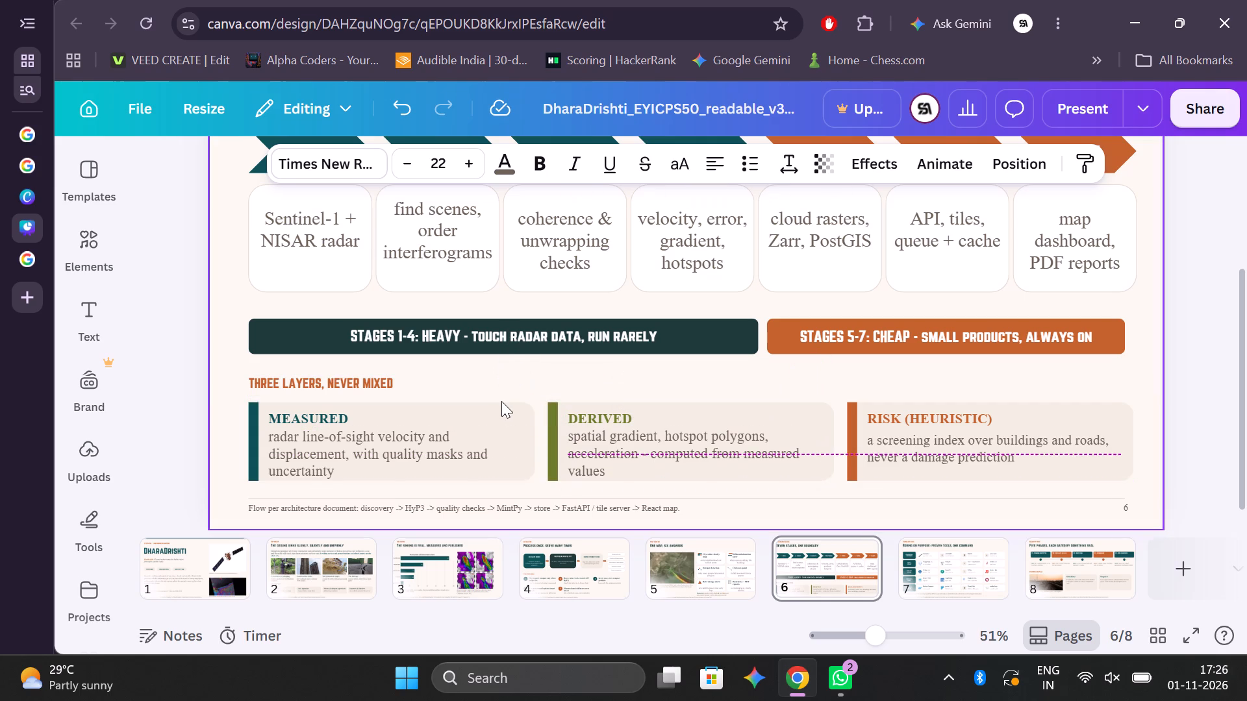
{"action": "key", "text": "Down"}
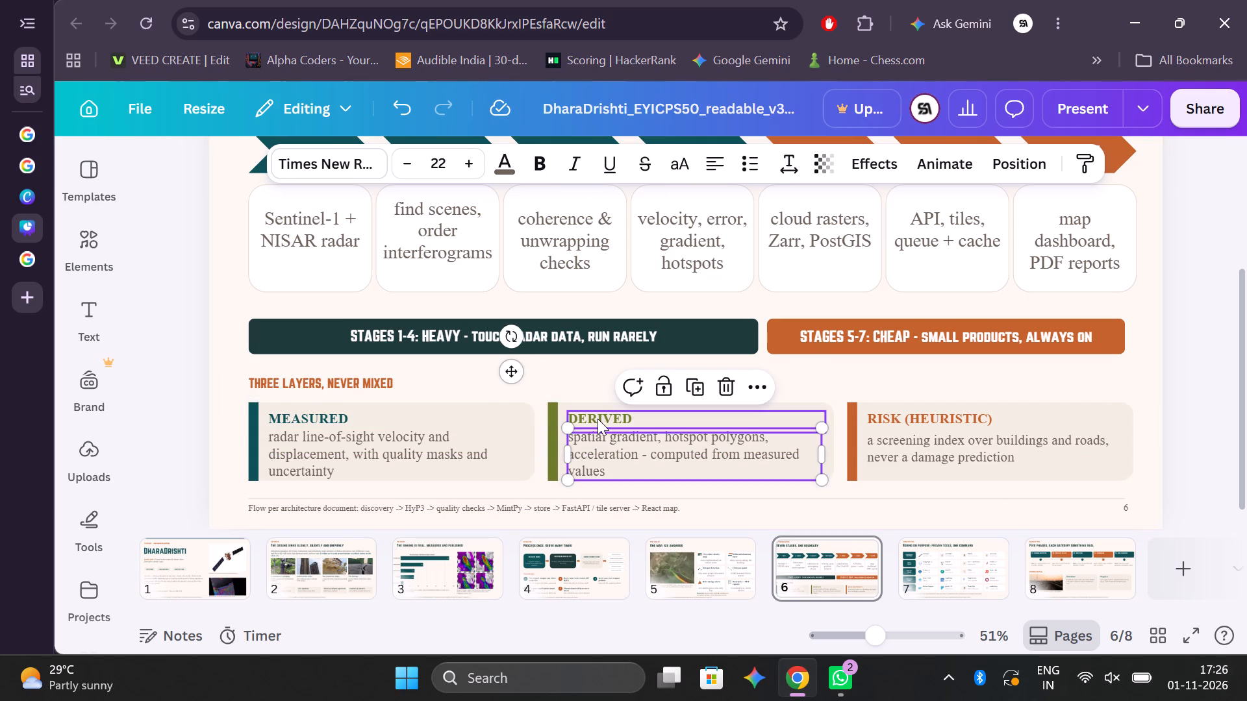
{"action": "left_click", "coordinate": [598, 419]}
Set the Risk (Heuristic) card's description to font size 22 and nudge it up level with the Derived description.
{"action": "left_click", "coordinate": [924, 450]}
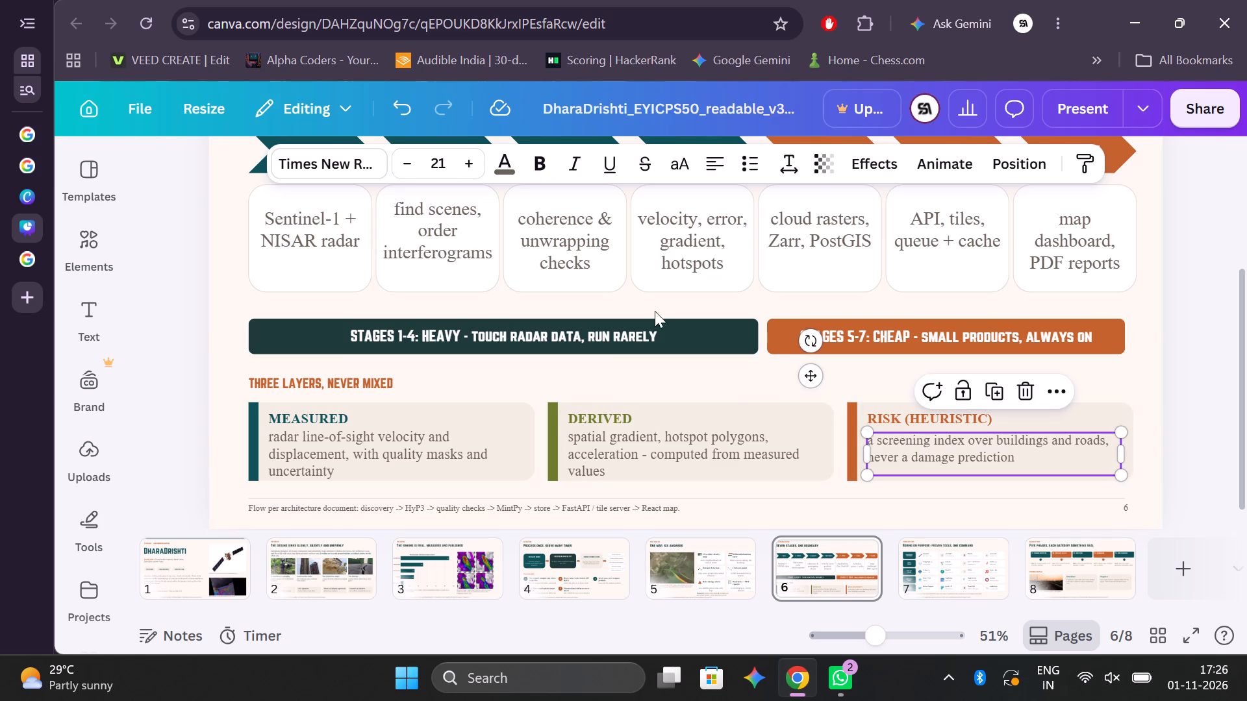
{"action": "left_click", "coordinate": [467, 161]}
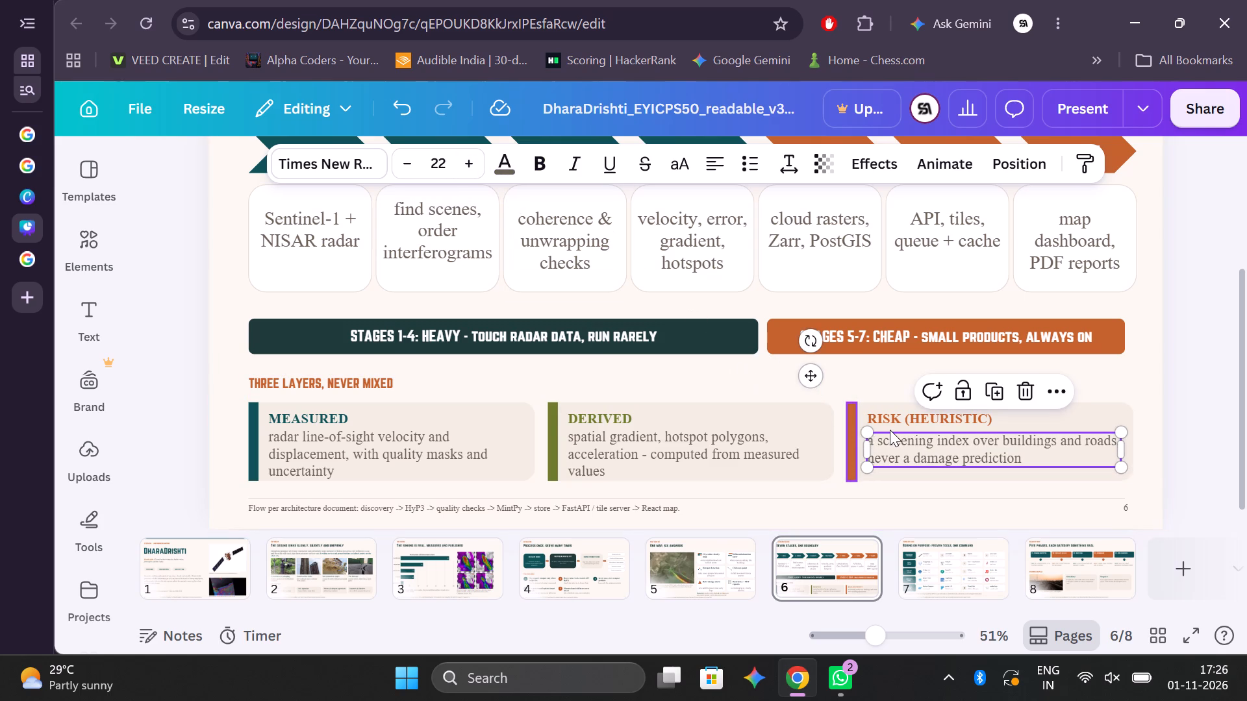
{"action": "key", "text": "Up"}
{"action": "key", "text": "Up"}
{"action": "key", "text": "Up"}
{"action": "key", "text": "Up"}
{"action": "key", "text": "Up"}
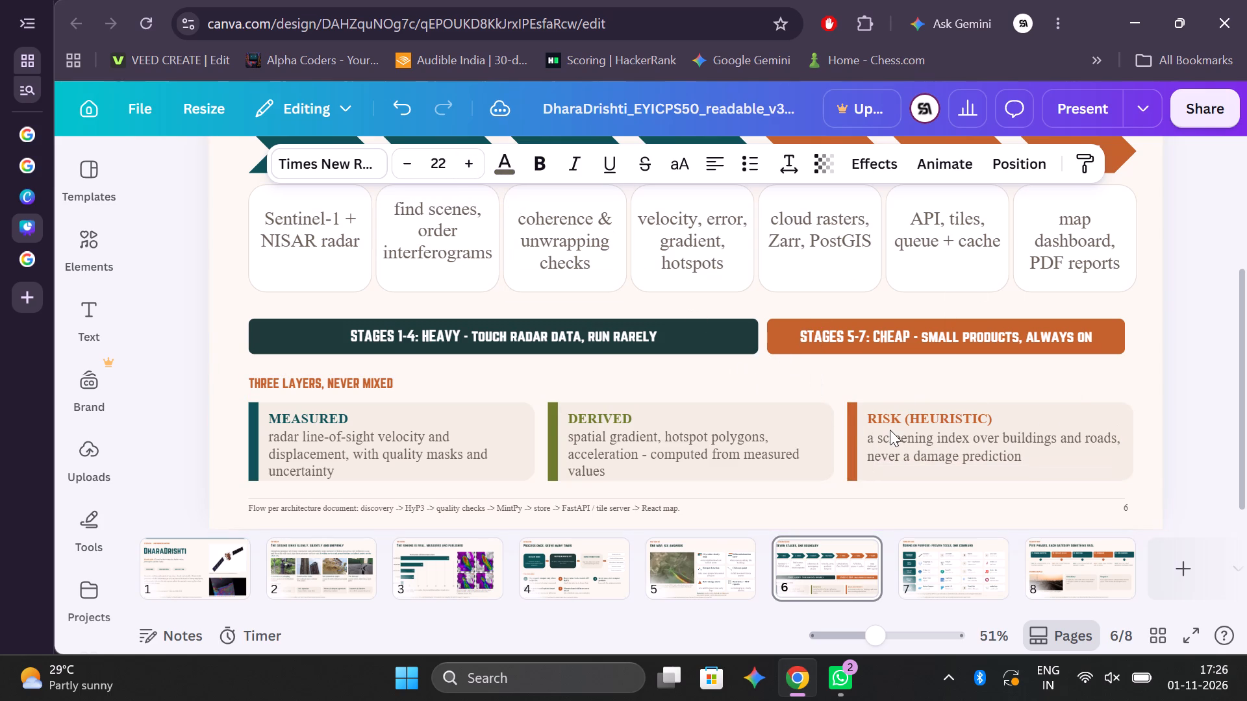
{"action": "key", "text": "Up"}
{"action": "key", "text": "Up"}
{"action": "key", "text": "Up"}
{"action": "key", "text": "Up"}
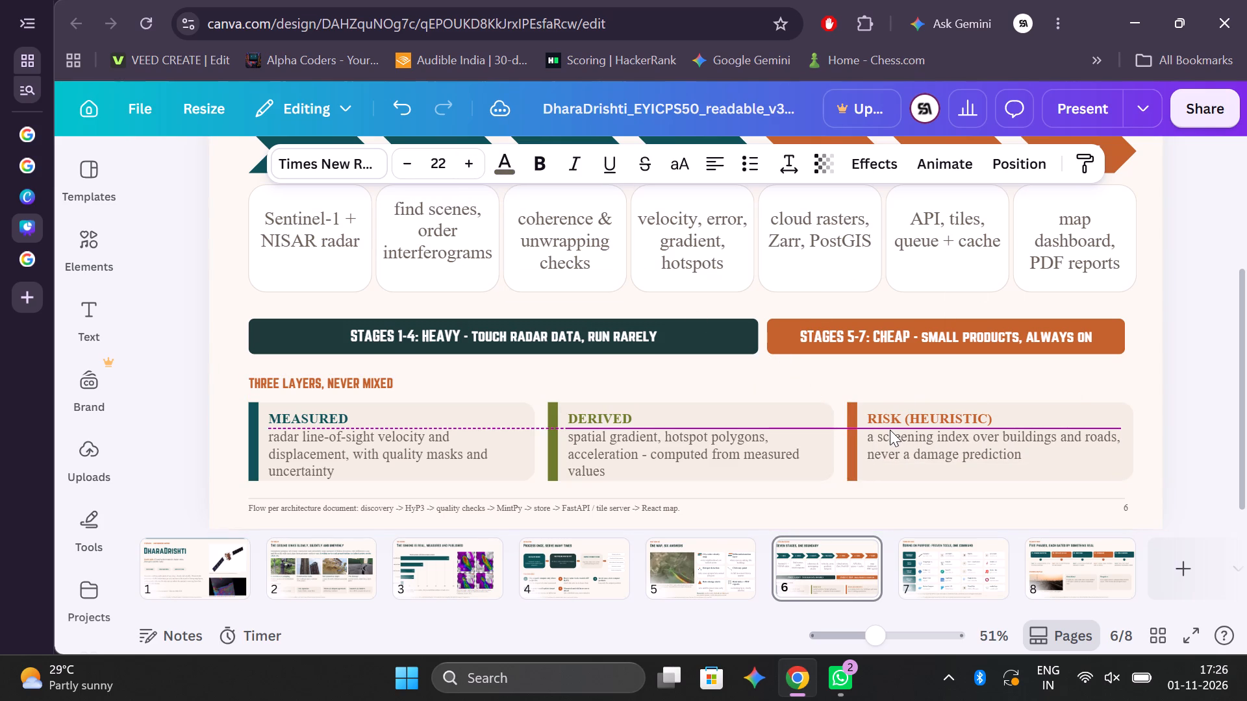
{"action": "key", "text": "Up"}
{"action": "key", "text": "Down"}
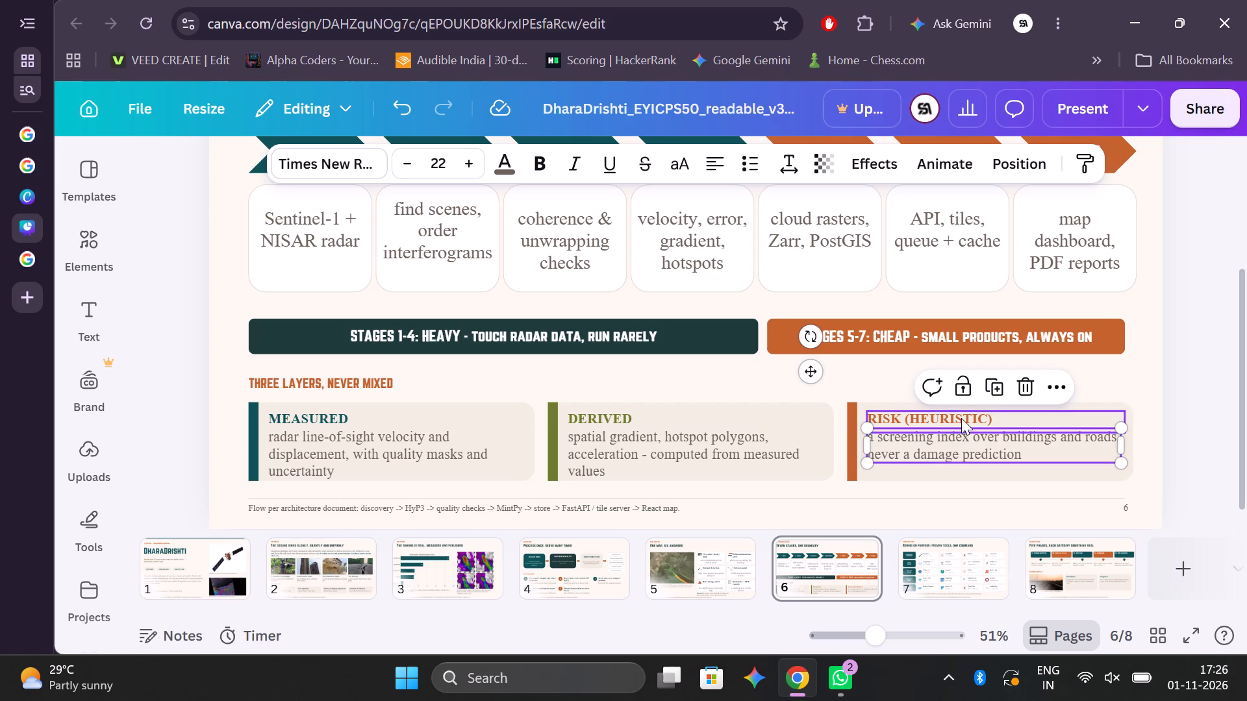
Set the Risk (Heuristic), Derived and Measured card headings to font size 24.
{"action": "left_click", "coordinate": [946, 413]}
{"action": "double_click", "coordinate": [464, 164]}
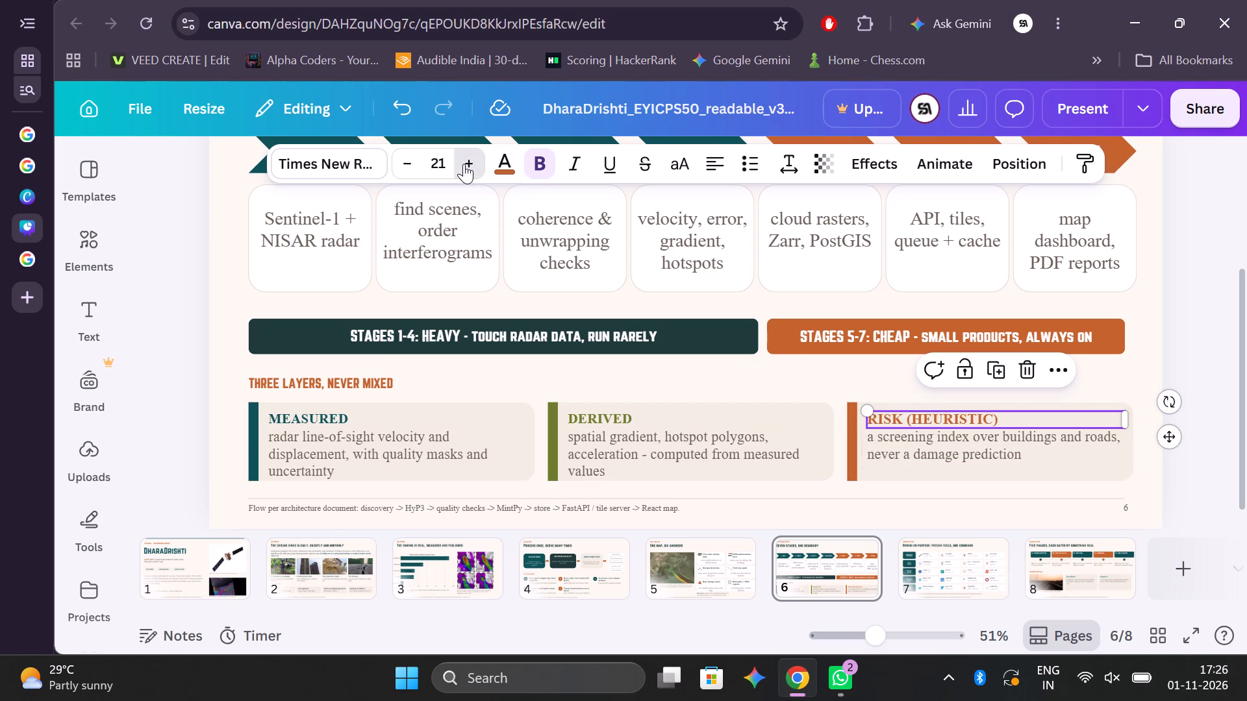
{"action": "left_click", "coordinate": [464, 164]}
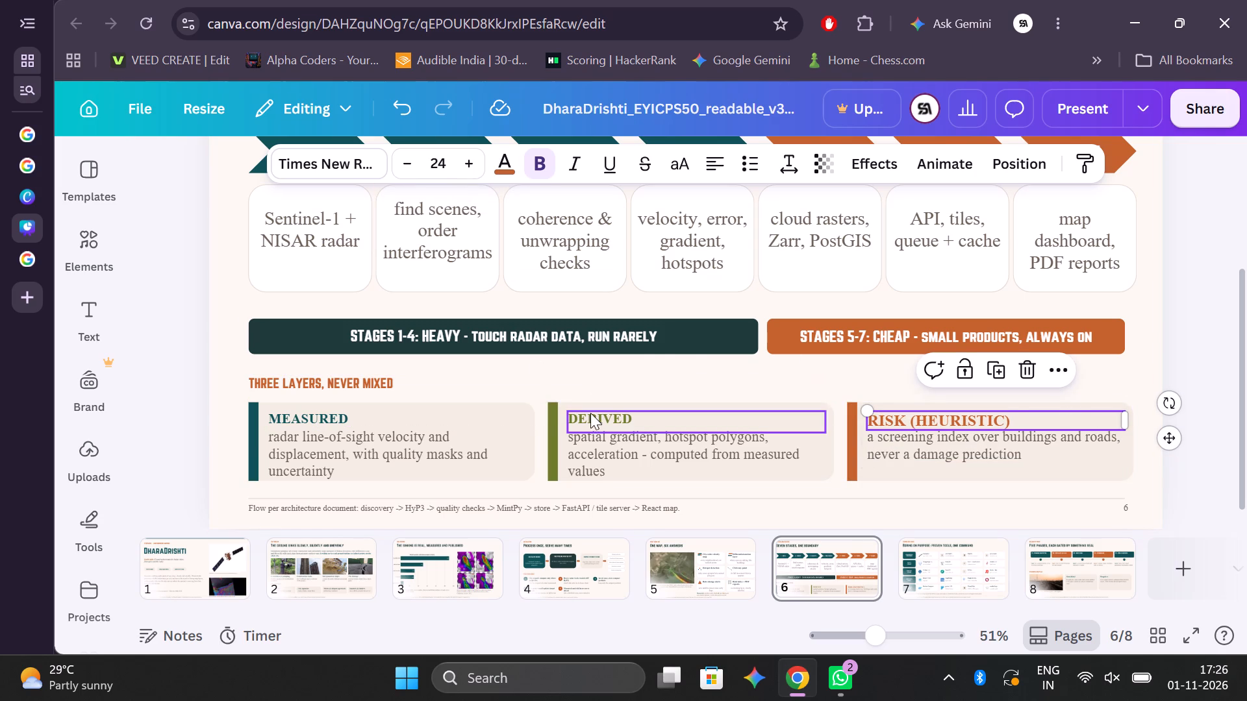
{"action": "left_click", "coordinate": [590, 414]}
{"action": "triple_click", "coordinate": [474, 164]}
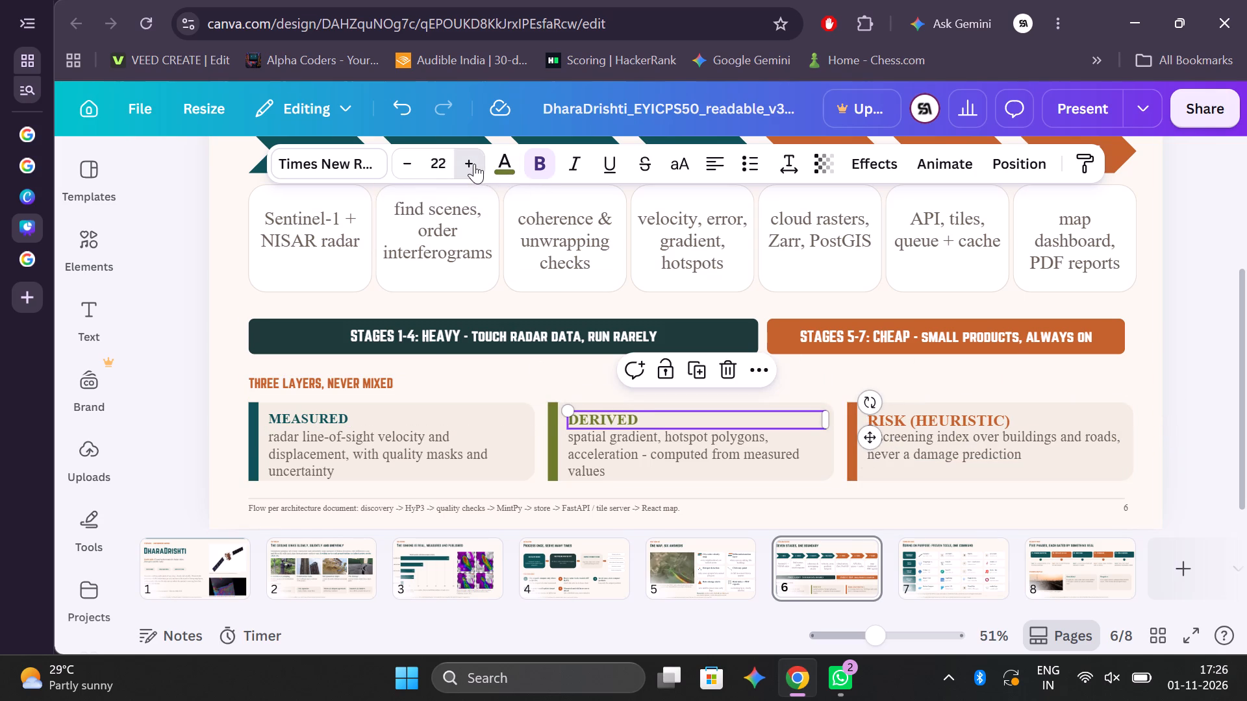
{"action": "left_click", "coordinate": [908, 424]}
{"action": "double_click", "coordinate": [297, 410]}
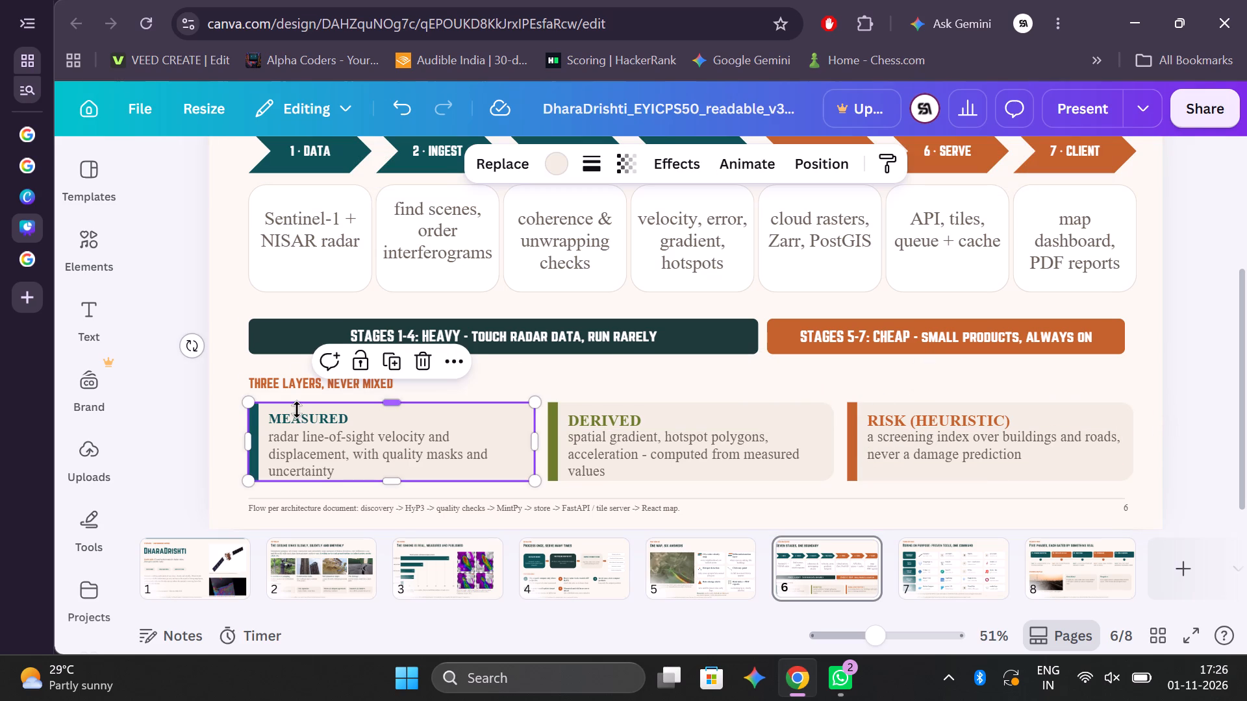
{"action": "left_click", "coordinate": [311, 415]}
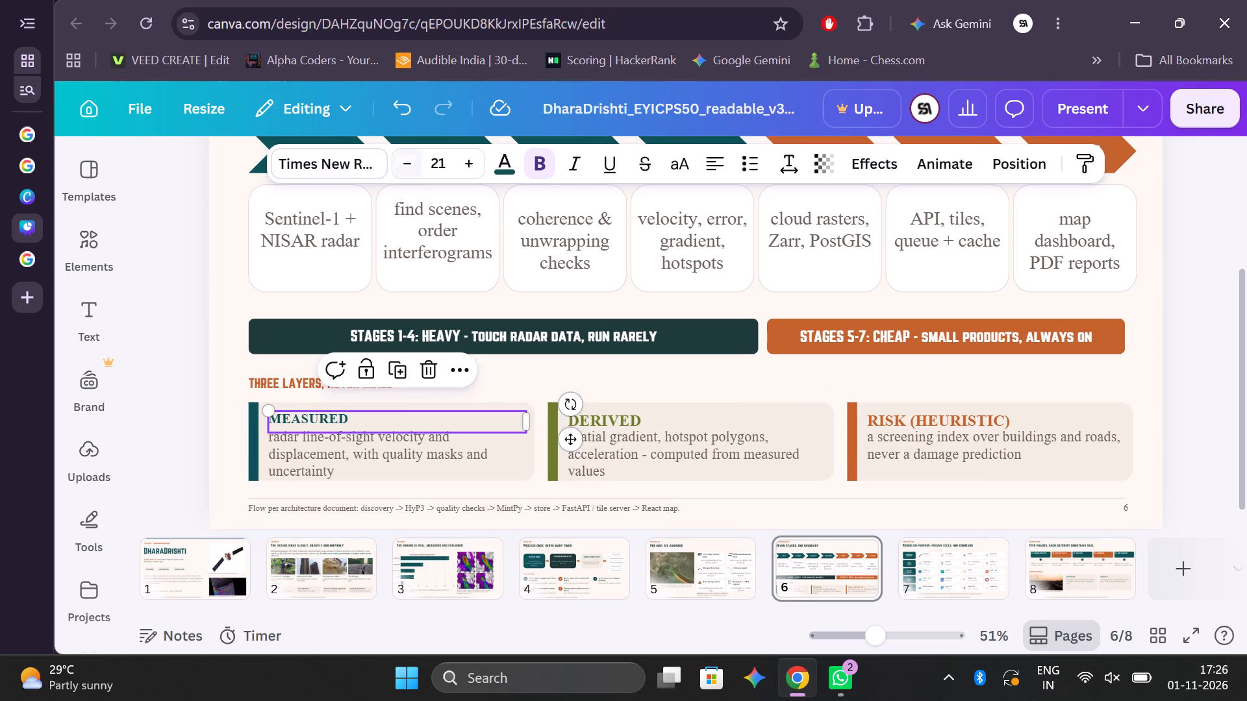
{"action": "triple_click", "coordinate": [466, 173]}
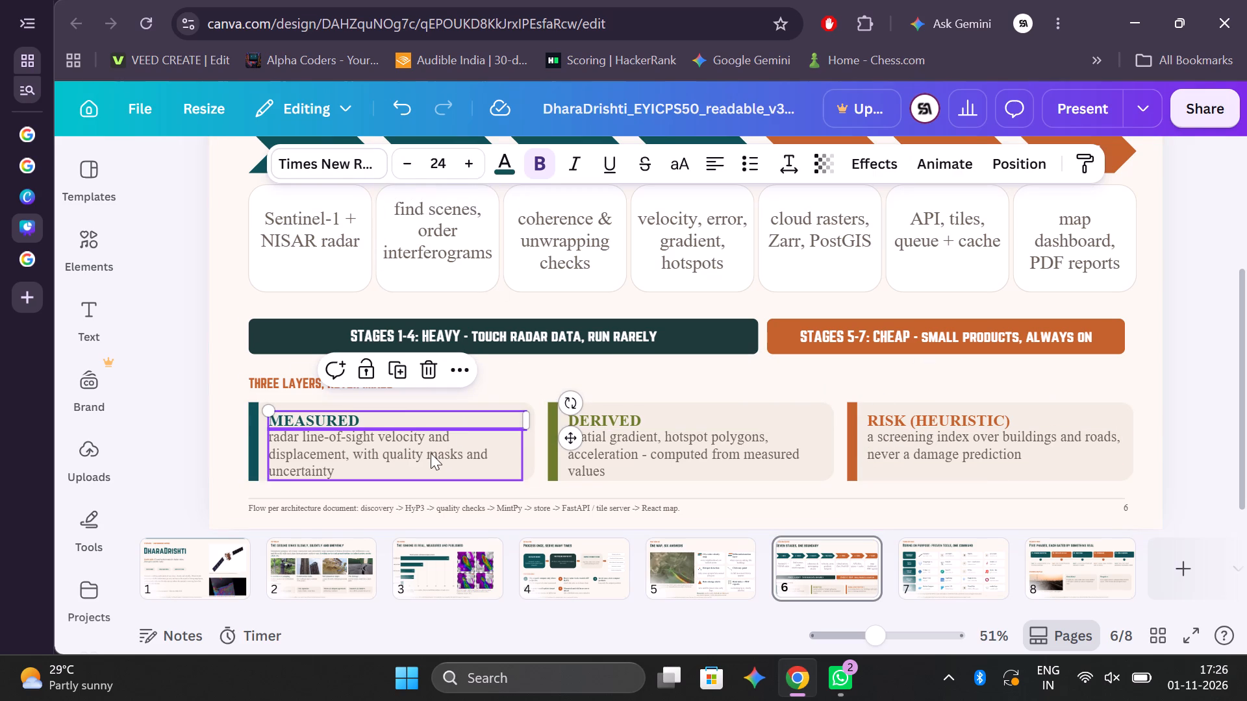
Nudge the Measured, Derived and Risk (Heuristic) descriptions down one increment each, keeping them level beneath their headings.
{"action": "left_click", "coordinate": [425, 453]}
{"action": "key", "text": "Down"}
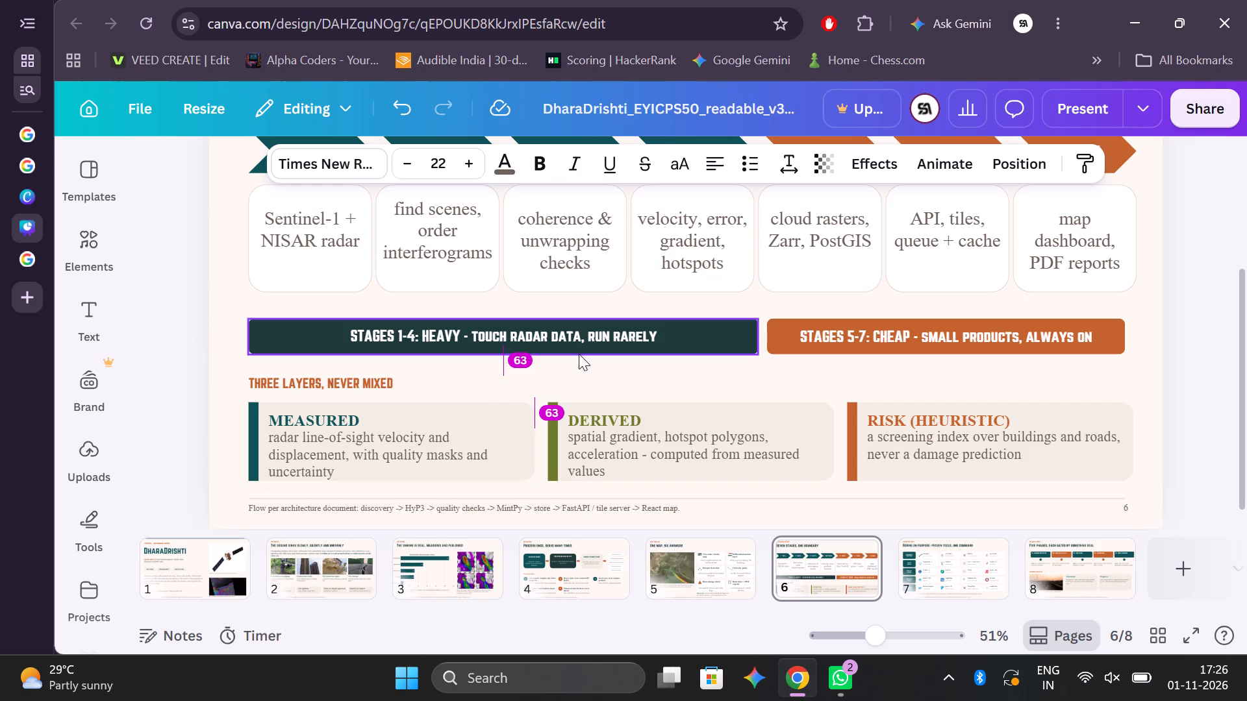
{"action": "left_click", "coordinate": [653, 432]}
{"action": "key", "text": "Down"}
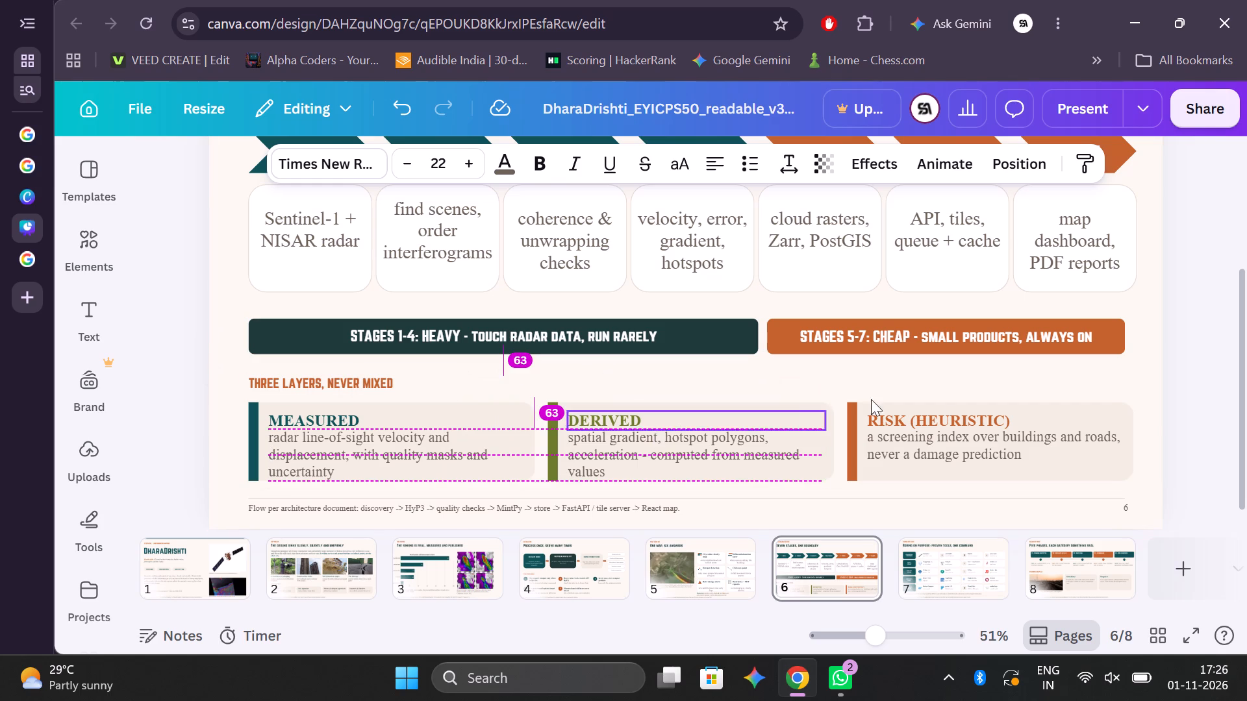
{"action": "left_click", "coordinate": [939, 458]}
{"action": "key", "text": "Down"}
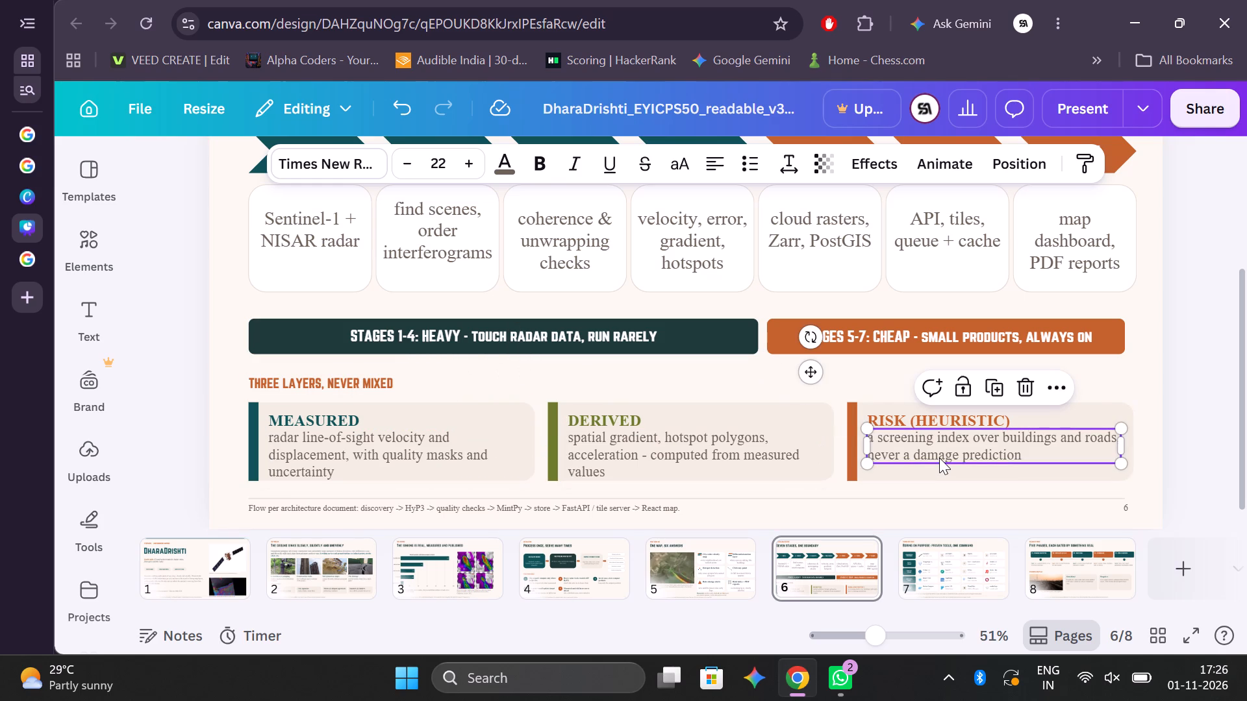
On page 7, set the "Sentinel-1" title in the Radar Data & Processing row to font size 20.8.
{"action": "left_click", "coordinate": [957, 584]}
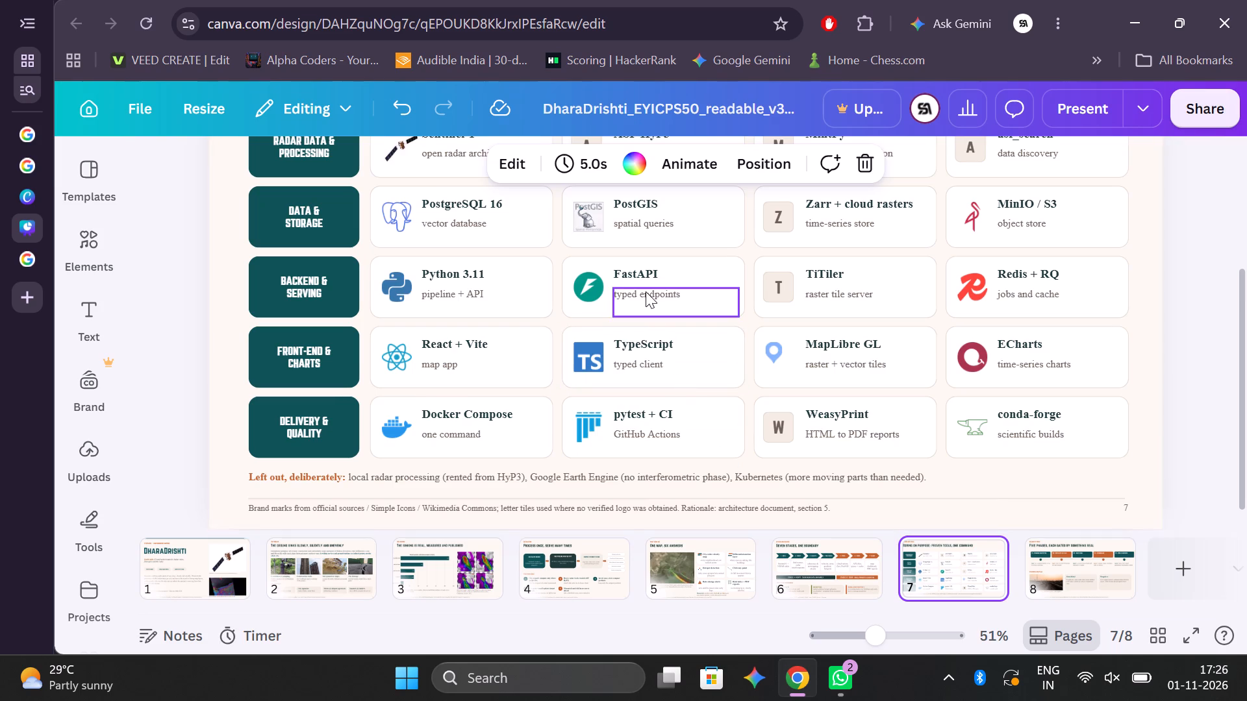
{"action": "scroll", "coordinate": [646, 291], "scroll_direction": "up", "scroll_amount": 1}
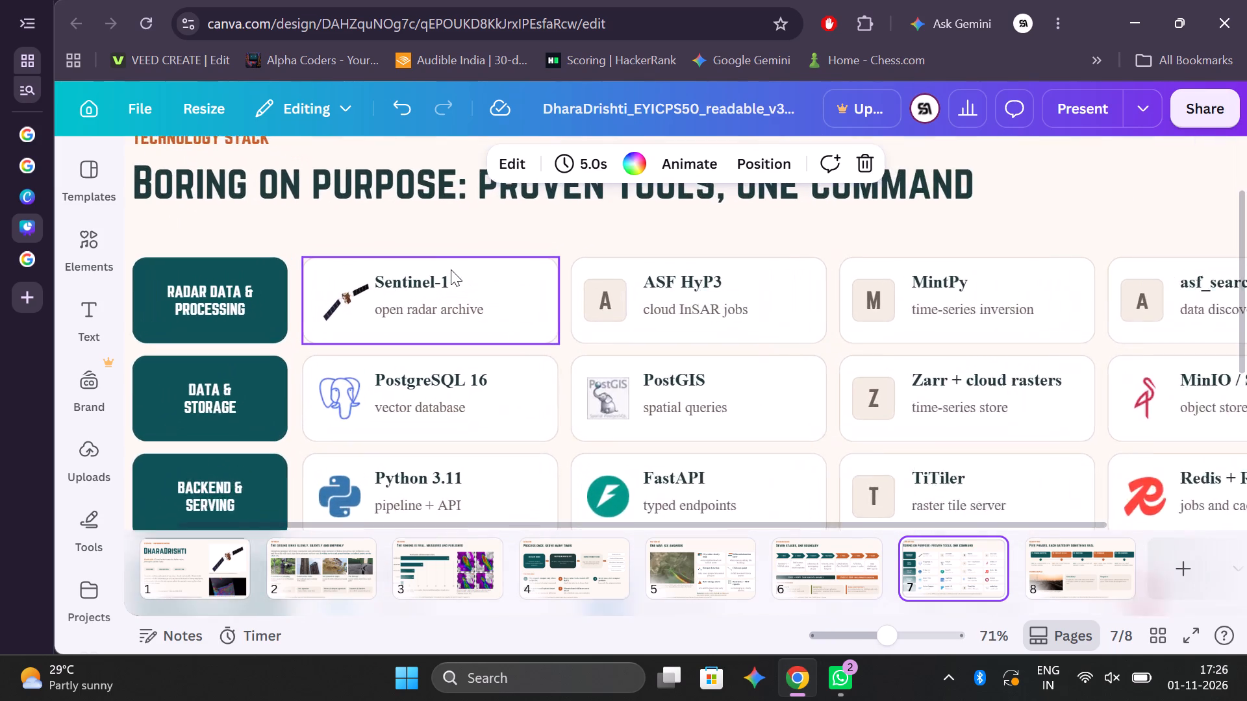
{"action": "left_click", "coordinate": [375, 295]}
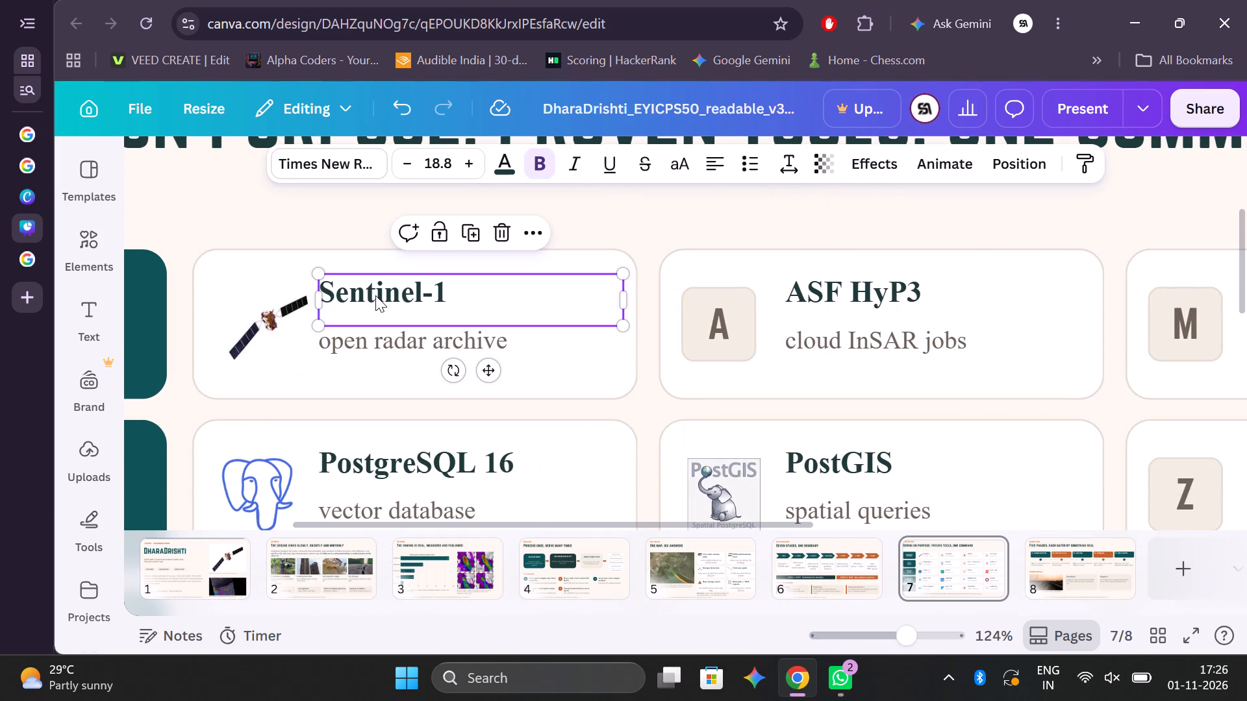
{"action": "double_click", "coordinate": [474, 158]}
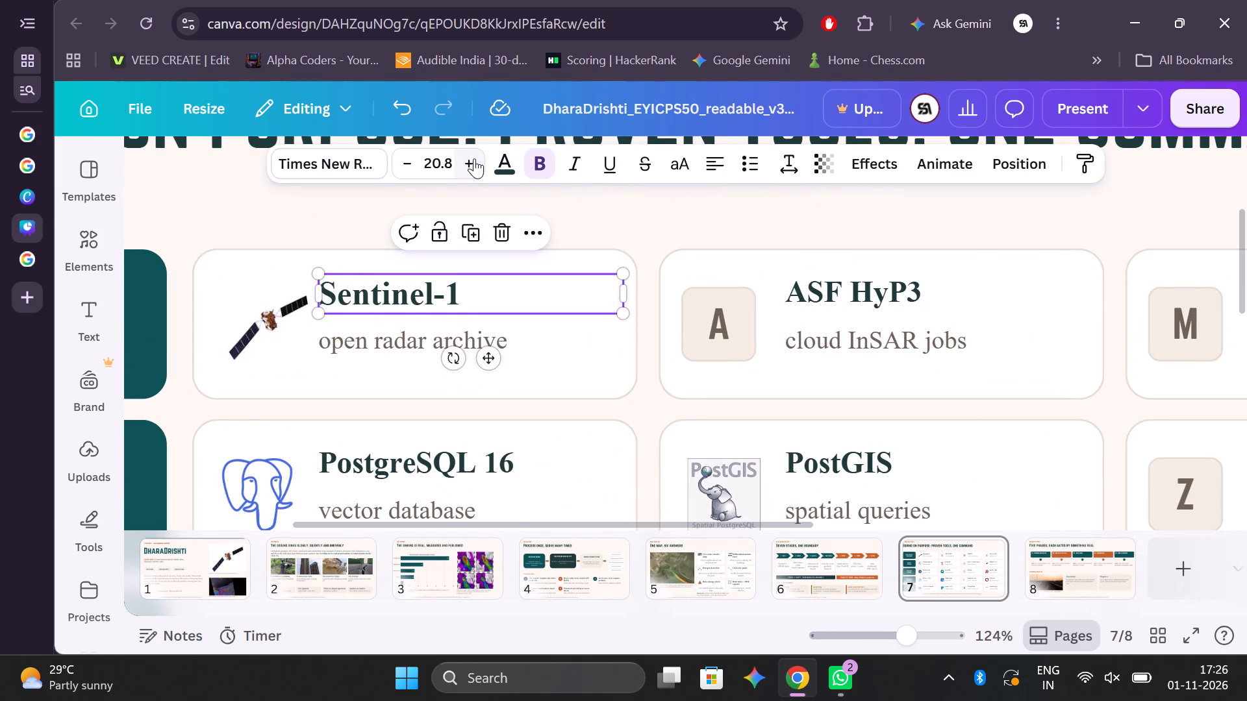
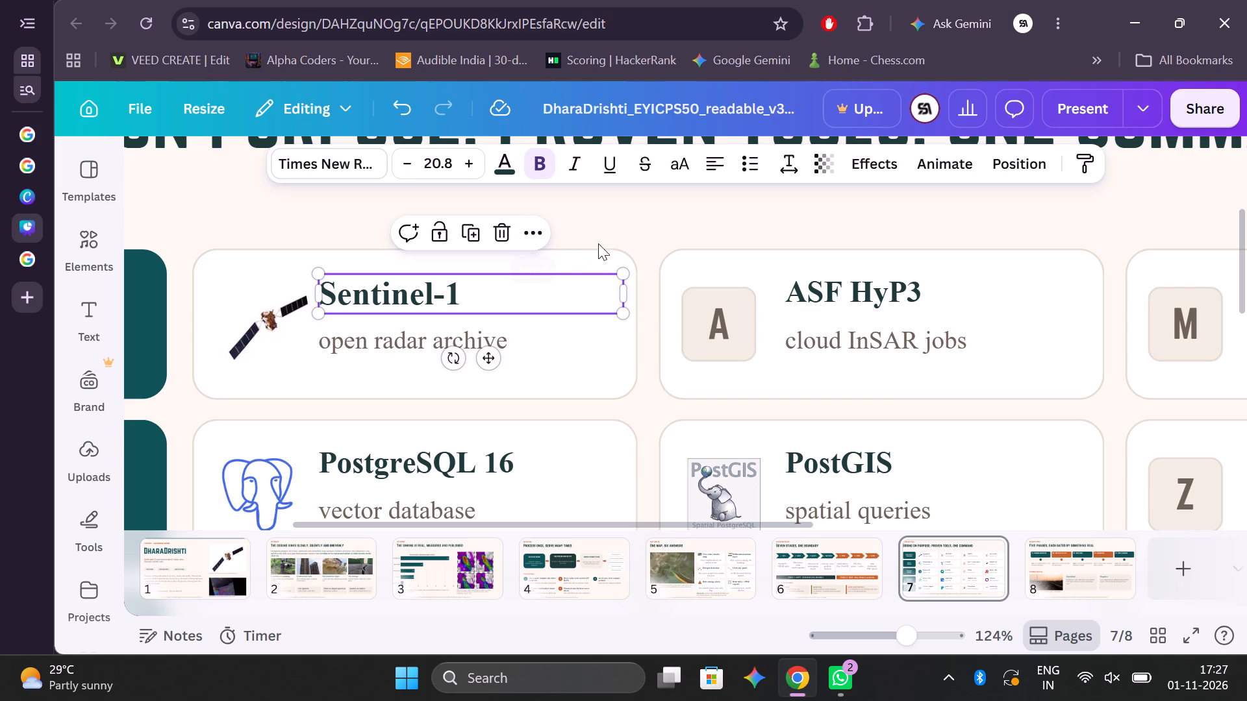
Set the "ASF HyP3" and "MintPy" titles in the Radar Data & Processing row to font size 20.8.
{"action": "left_click", "coordinate": [825, 289]}
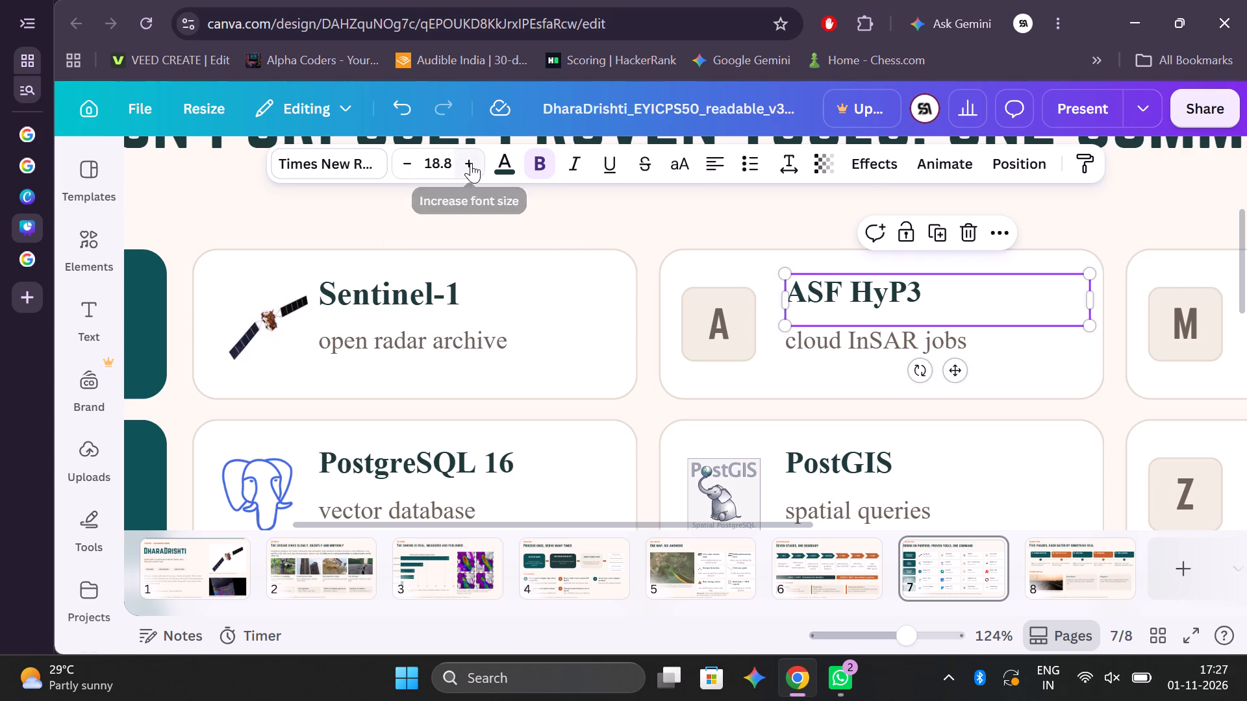
{"action": "double_click", "coordinate": [471, 163]}
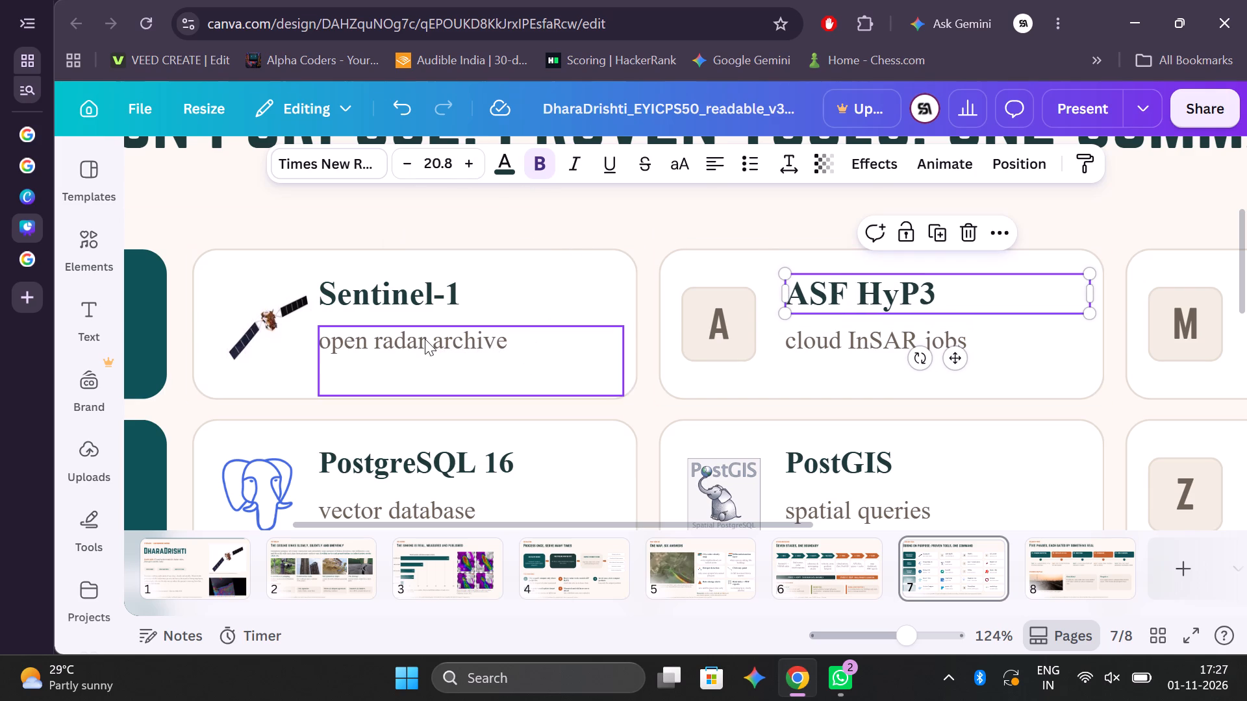
{"action": "left_click", "coordinate": [377, 289]}
{"action": "scroll", "coordinate": [759, 383], "scroll_direction": "left", "scroll_amount": 4}
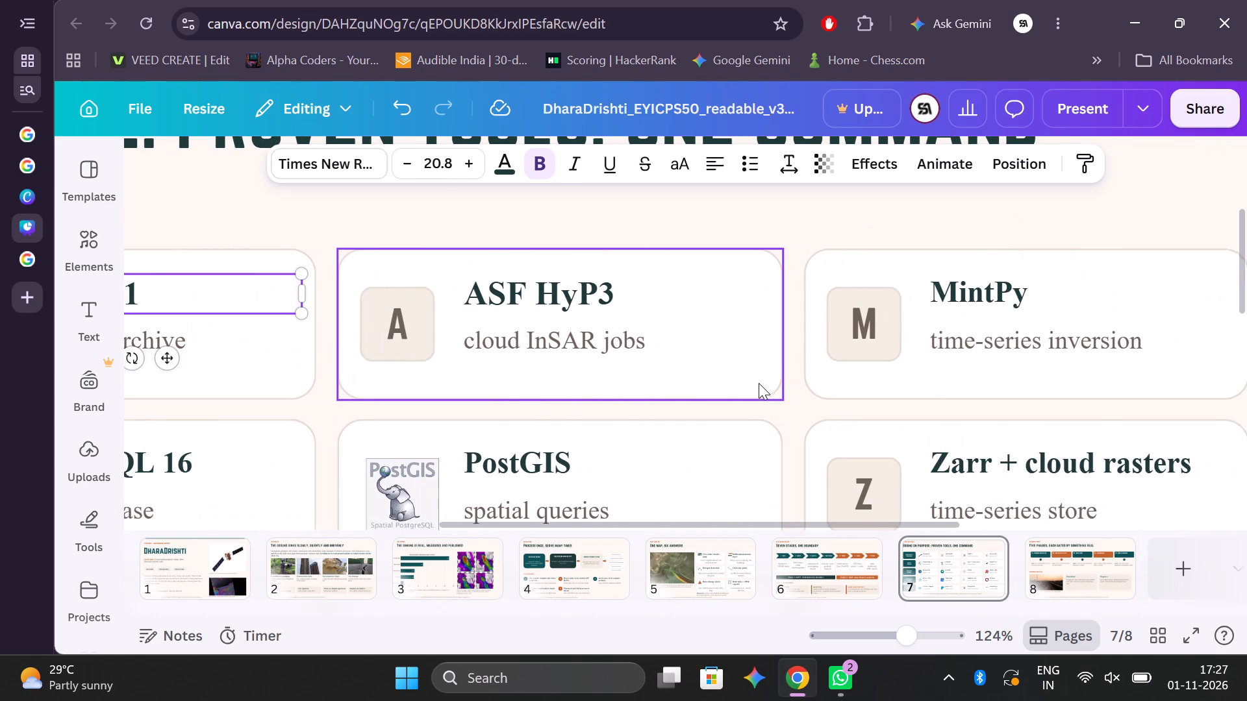
{"action": "scroll", "coordinate": [759, 383], "scroll_direction": "left", "scroll_amount": 1}
{"action": "left_click", "coordinate": [992, 293]}
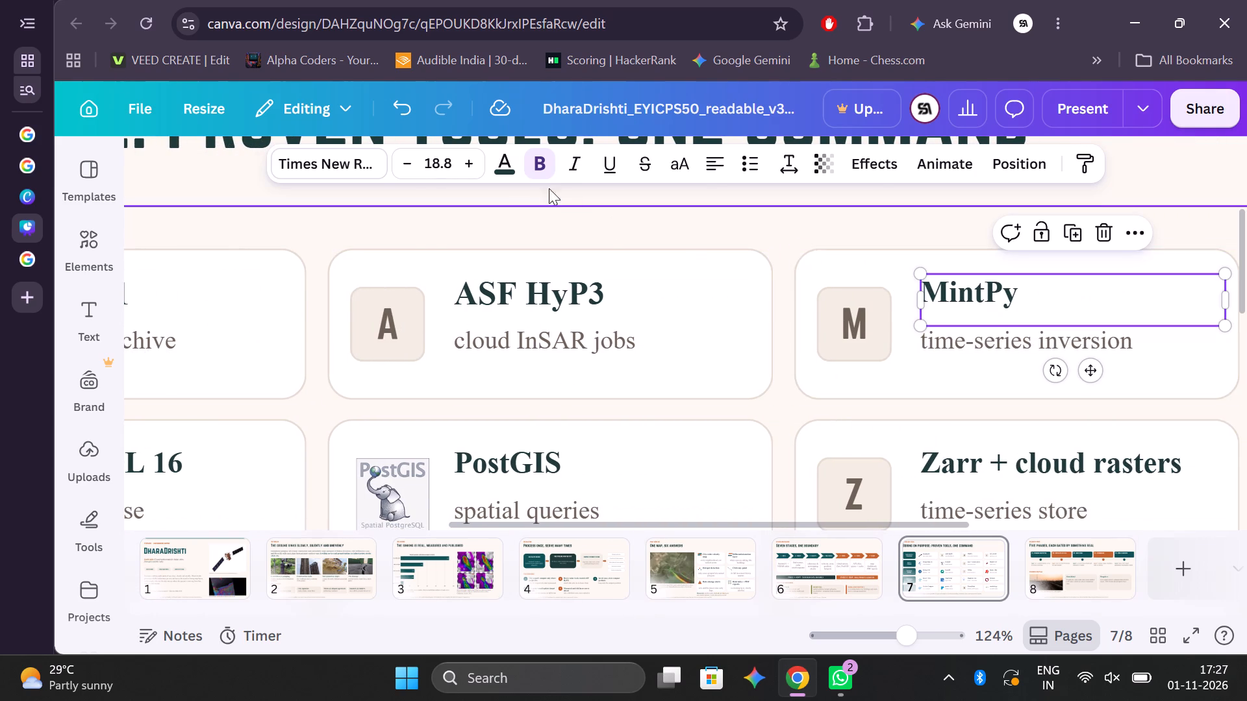
{"action": "double_click", "coordinate": [470, 164]}
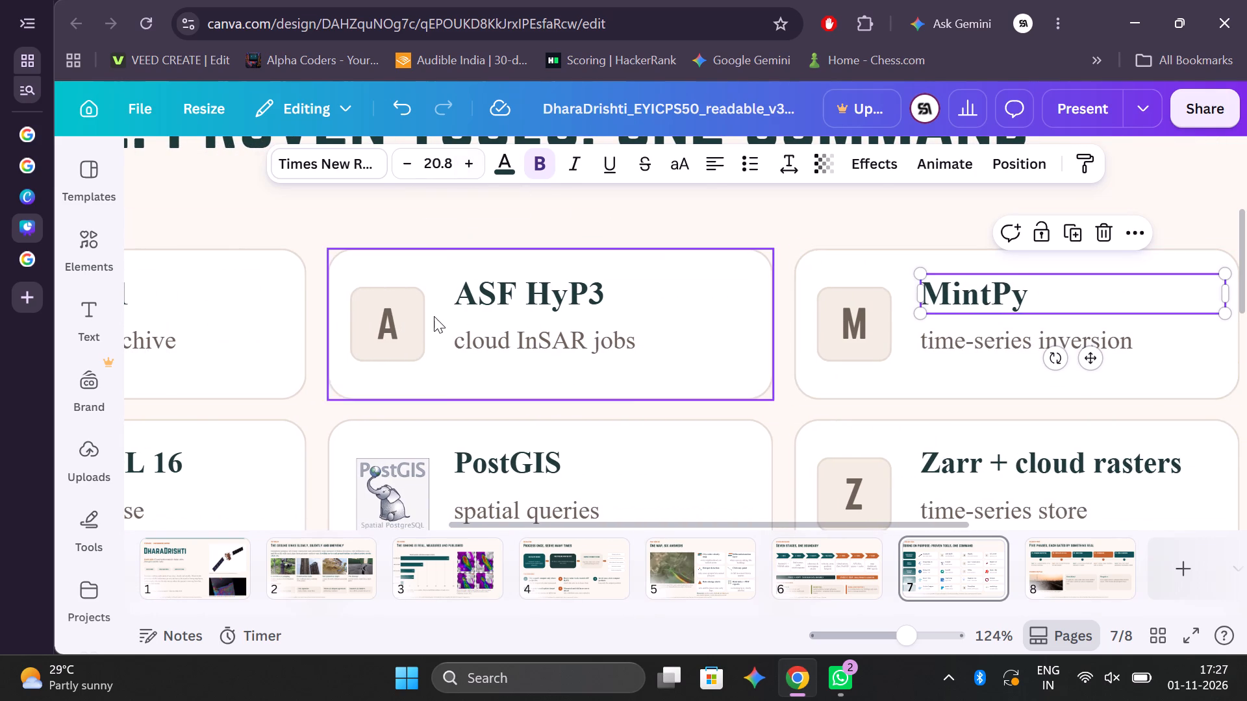
Set the "PostgreSQL 16", "PostGIS", "Zarr + cloud rasters" and "MinIO / S3" card titles to font size 20.8.
{"action": "scroll", "coordinate": [434, 316], "scroll_direction": "right", "scroll_amount": 4}
{"action": "scroll", "coordinate": [434, 316], "scroll_direction": "down", "scroll_amount": 1}
{"action": "left_click", "coordinate": [401, 358]}
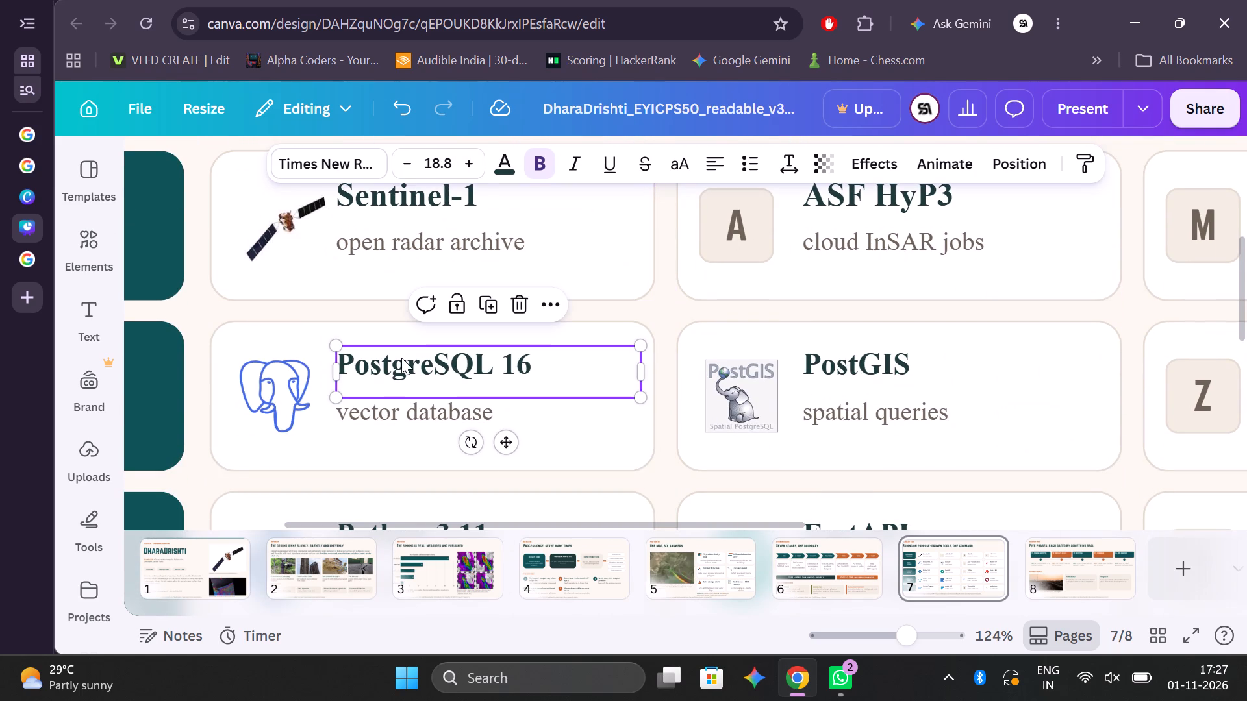
{"action": "double_click", "coordinate": [478, 169]}
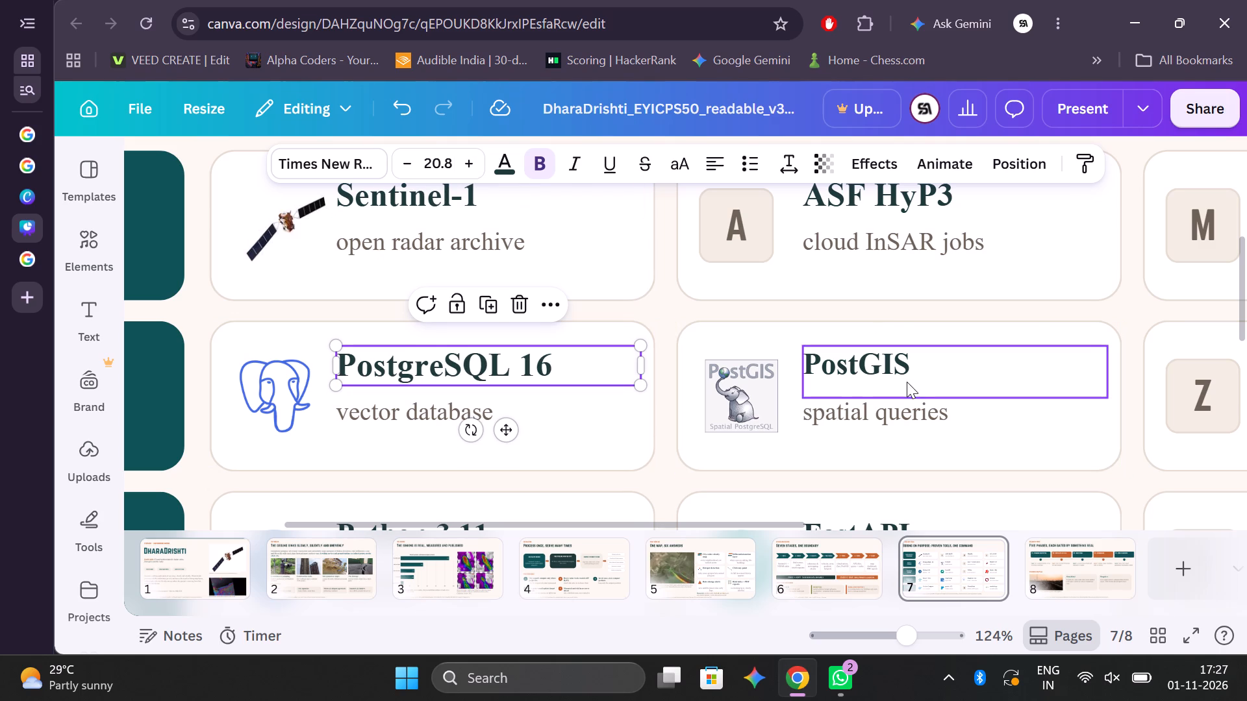
{"action": "left_click", "coordinate": [907, 382]}
{"action": "double_click", "coordinate": [476, 158]}
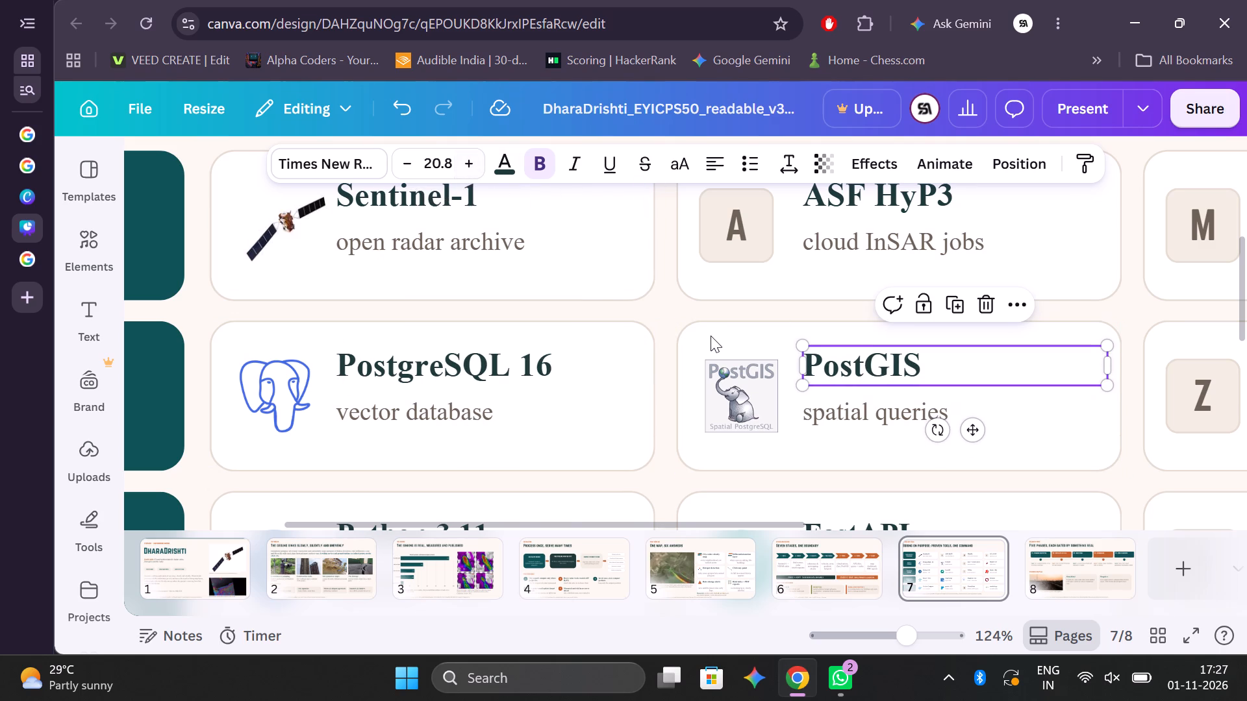
{"action": "scroll", "coordinate": [711, 336], "scroll_direction": "left", "scroll_amount": 5}
{"action": "left_click", "coordinate": [922, 360]}
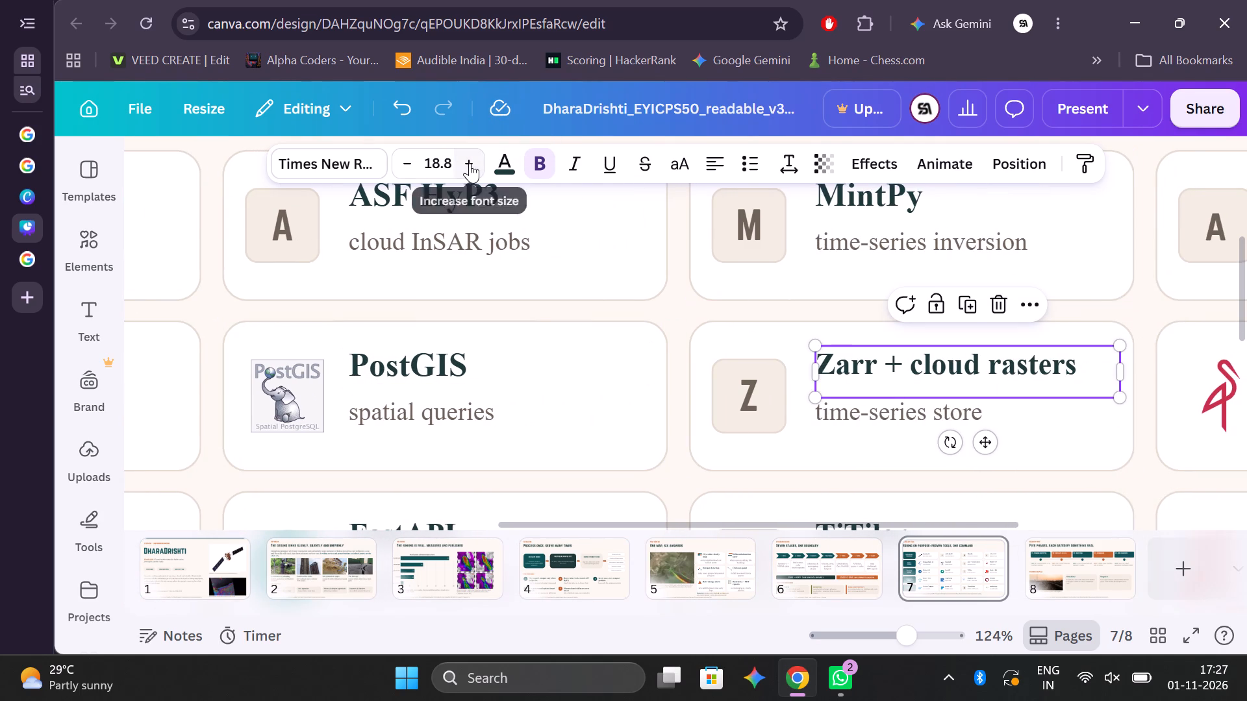
{"action": "double_click", "coordinate": [470, 163]}
{"action": "scroll", "coordinate": [768, 364], "scroll_direction": "left", "scroll_amount": 5}
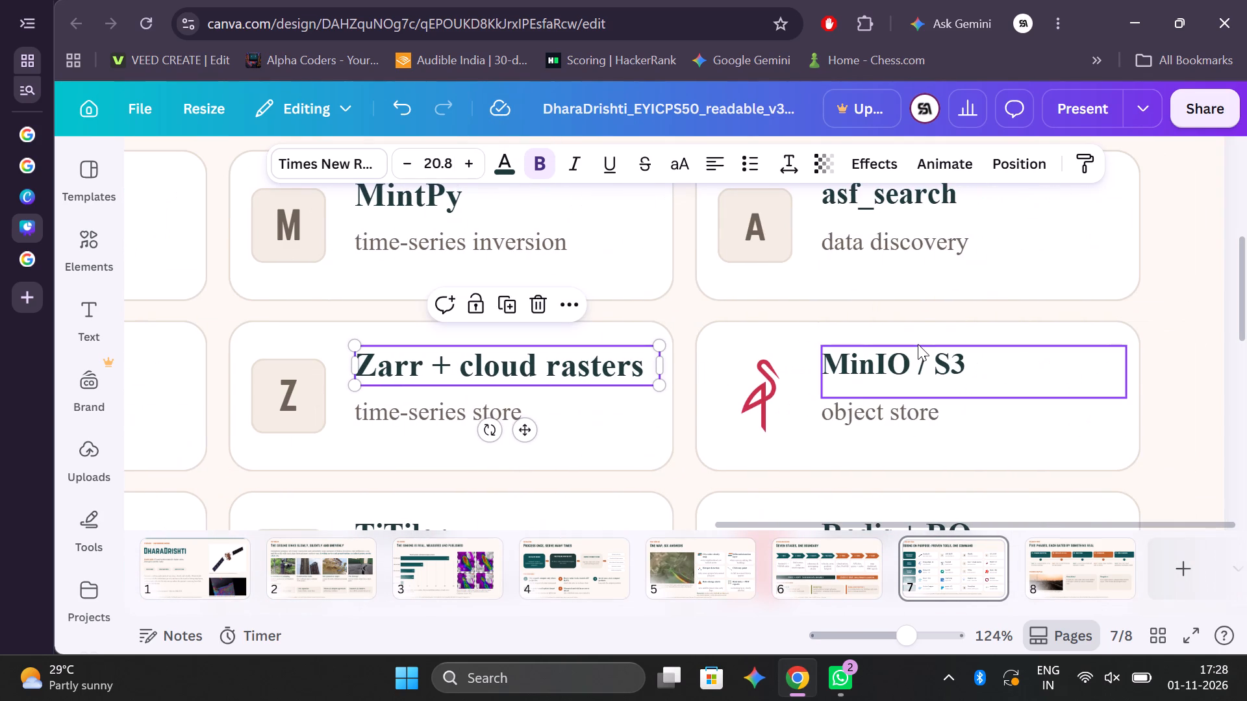
{"action": "left_click", "coordinate": [918, 344]}
{"action": "left_click", "coordinate": [905, 358]}
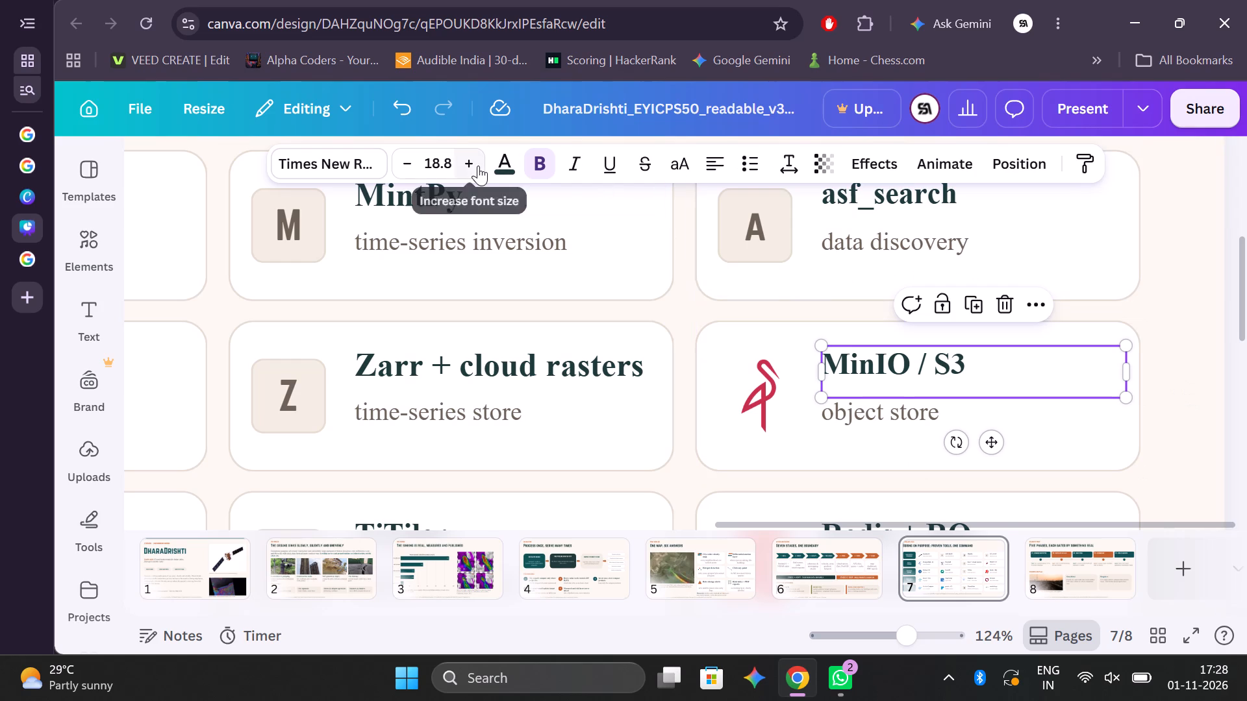
{"action": "double_click", "coordinate": [478, 166]}
Set the "Python 3.11", "FastAPI", "TiTiler" and "Redis + RQ" card titles to font size 20.8.
{"action": "scroll", "coordinate": [524, 351], "scroll_direction": "right", "scroll_amount": 5}
{"action": "scroll", "coordinate": [524, 351], "scroll_direction": "down", "scroll_amount": 1}
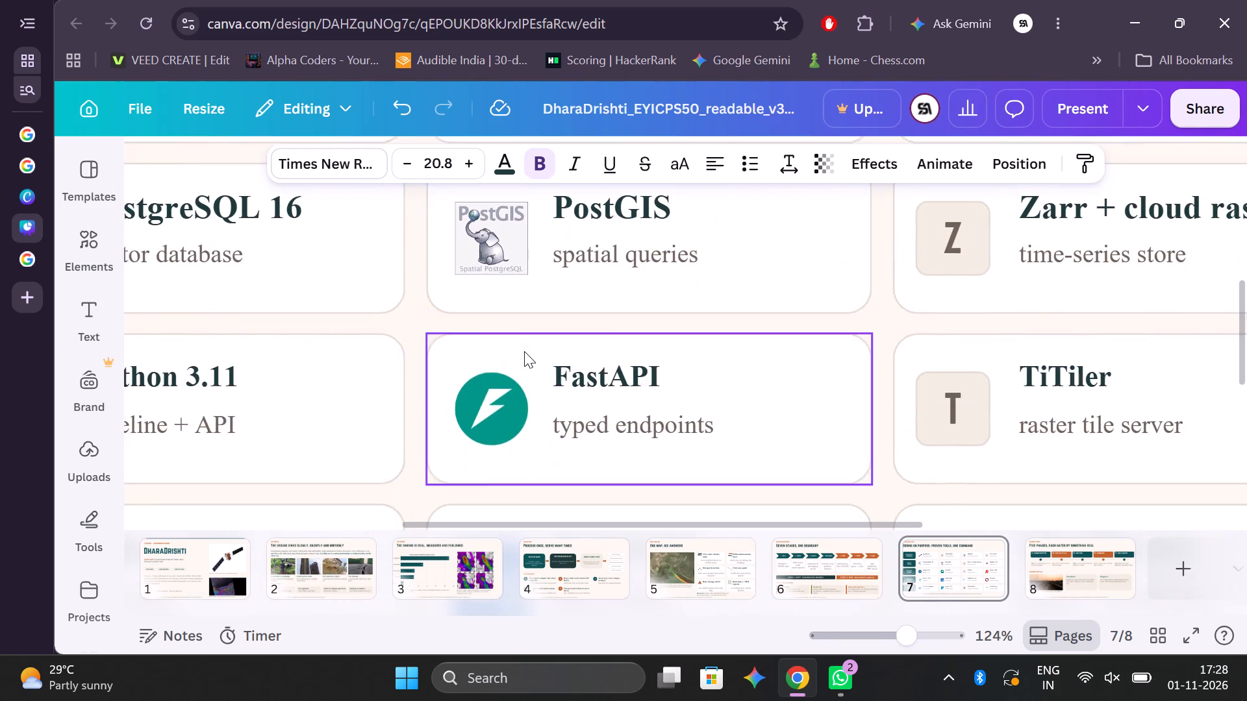
{"action": "scroll", "coordinate": [524, 351], "scroll_direction": "down", "scroll_amount": 1}
{"action": "left_click", "coordinate": [429, 372]}
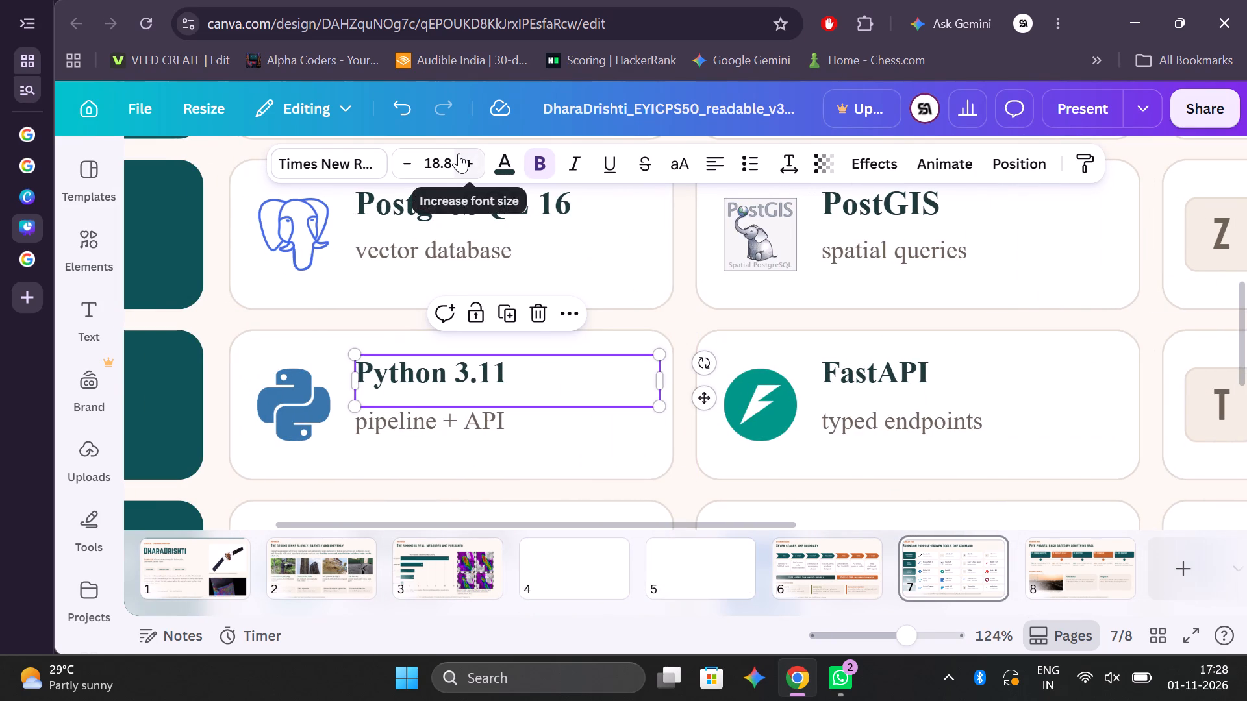
{"action": "double_click", "coordinate": [462, 159]}
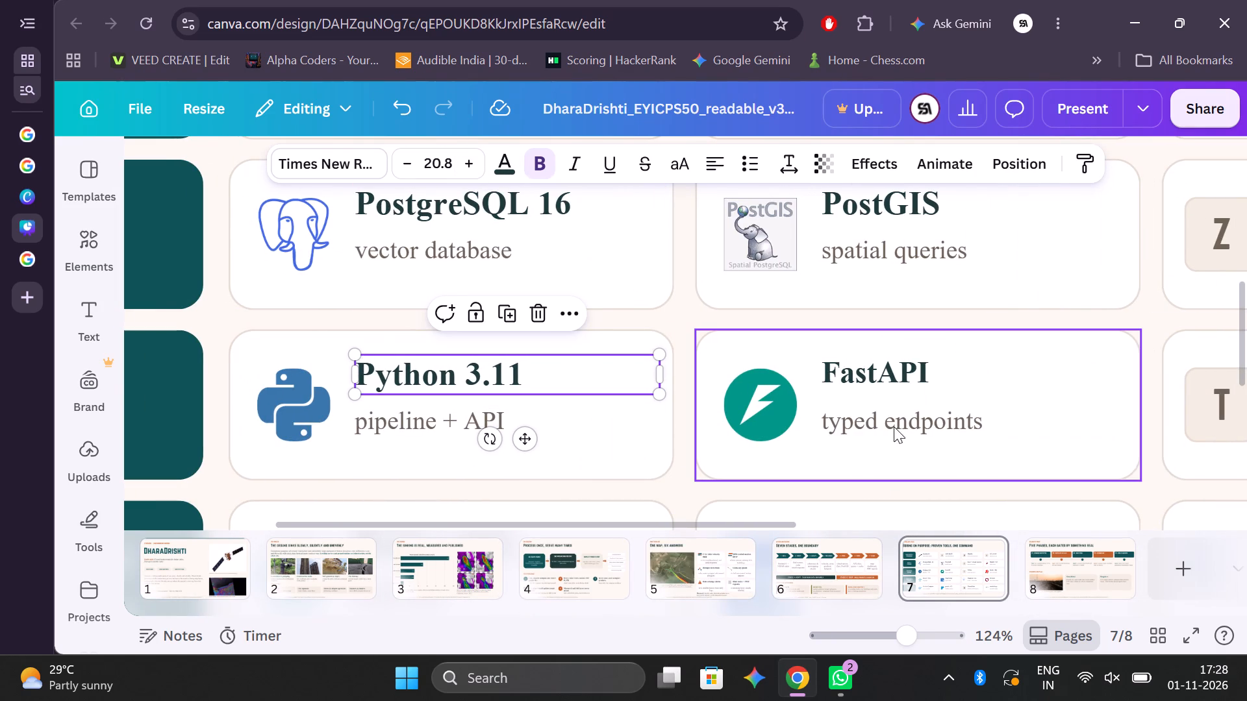
{"action": "left_click", "coordinate": [876, 381]}
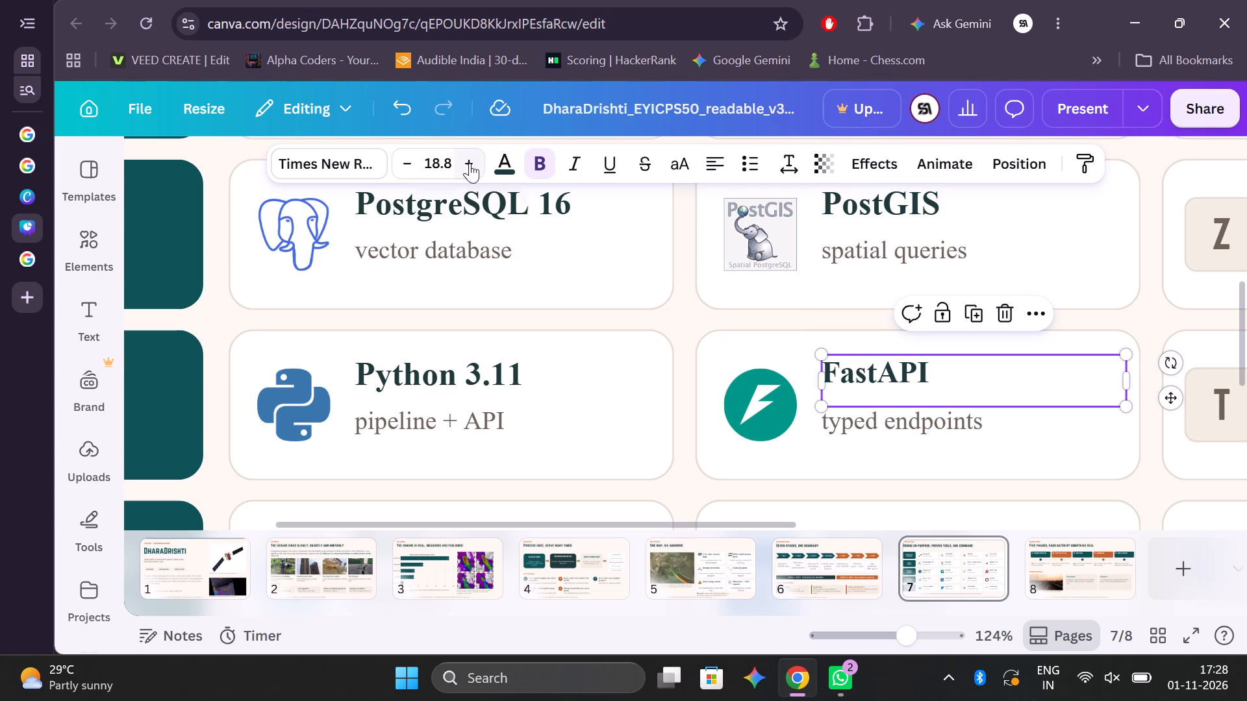
{"action": "double_click", "coordinate": [470, 163]}
{"action": "scroll", "coordinate": [692, 359], "scroll_direction": "left", "scroll_amount": 4}
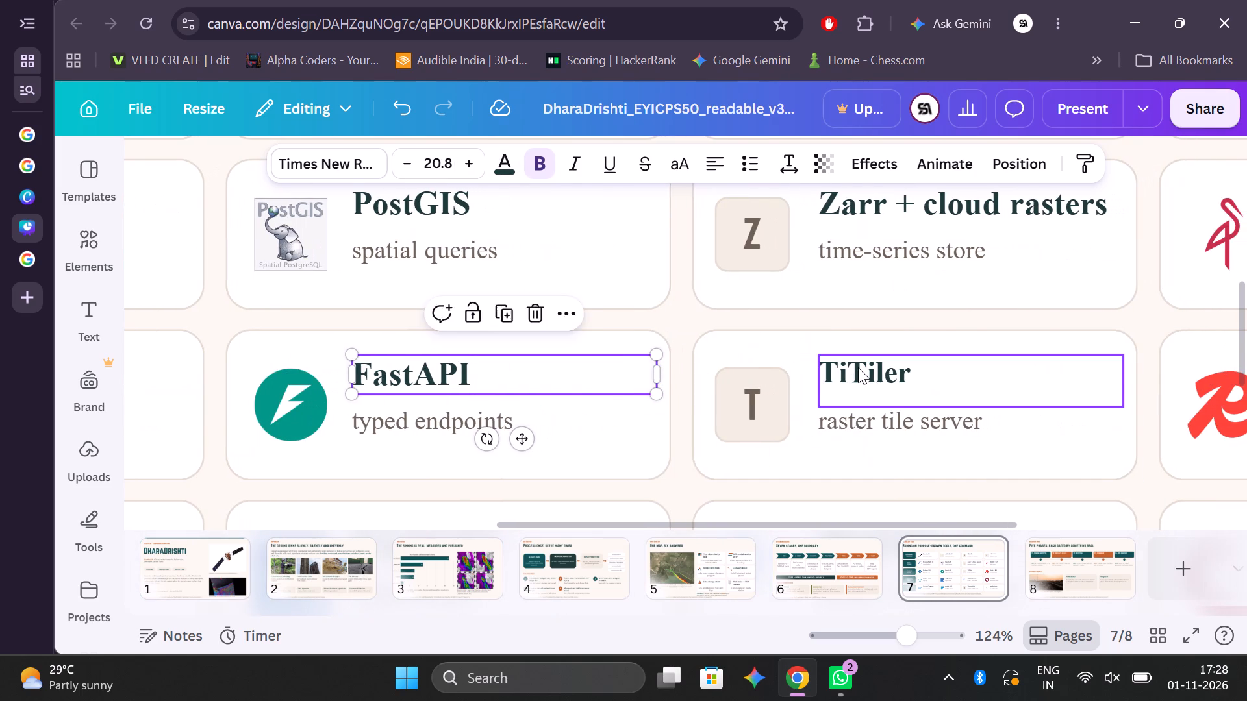
{"action": "left_click", "coordinate": [858, 367]}
{"action": "double_click", "coordinate": [473, 167]}
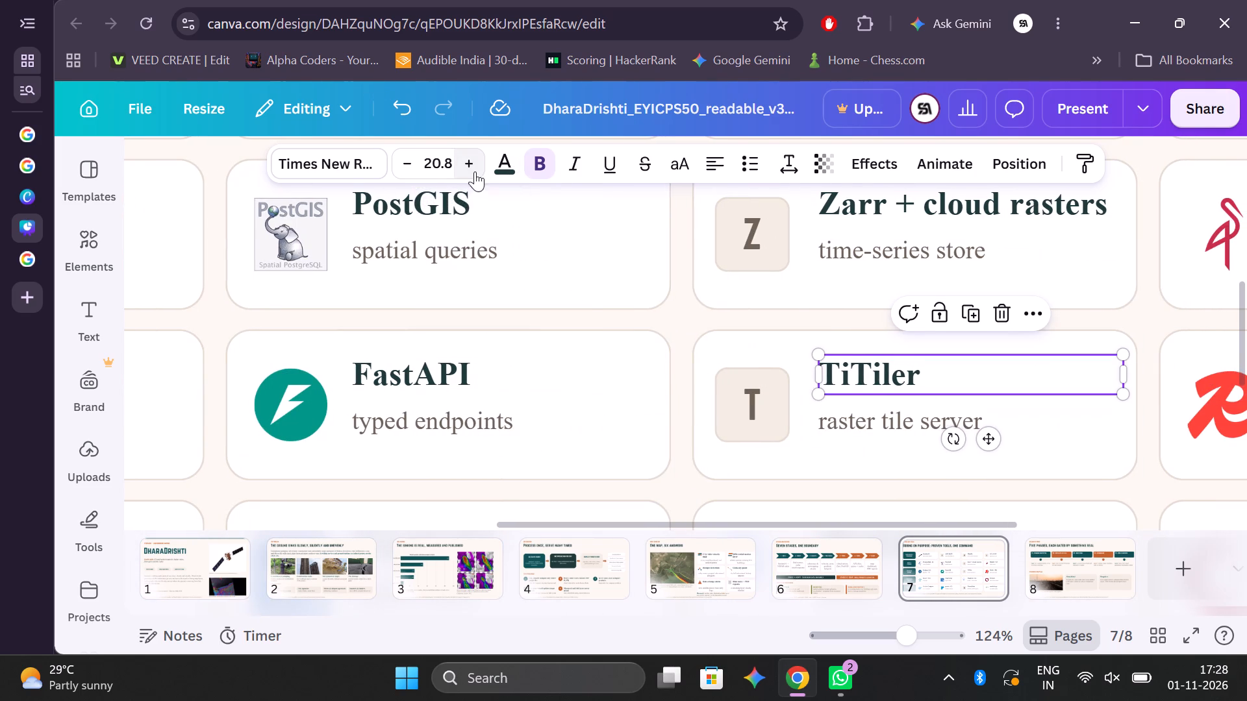
{"action": "scroll", "coordinate": [650, 328], "scroll_direction": "left", "scroll_amount": 4}
{"action": "left_click", "coordinate": [892, 370]}
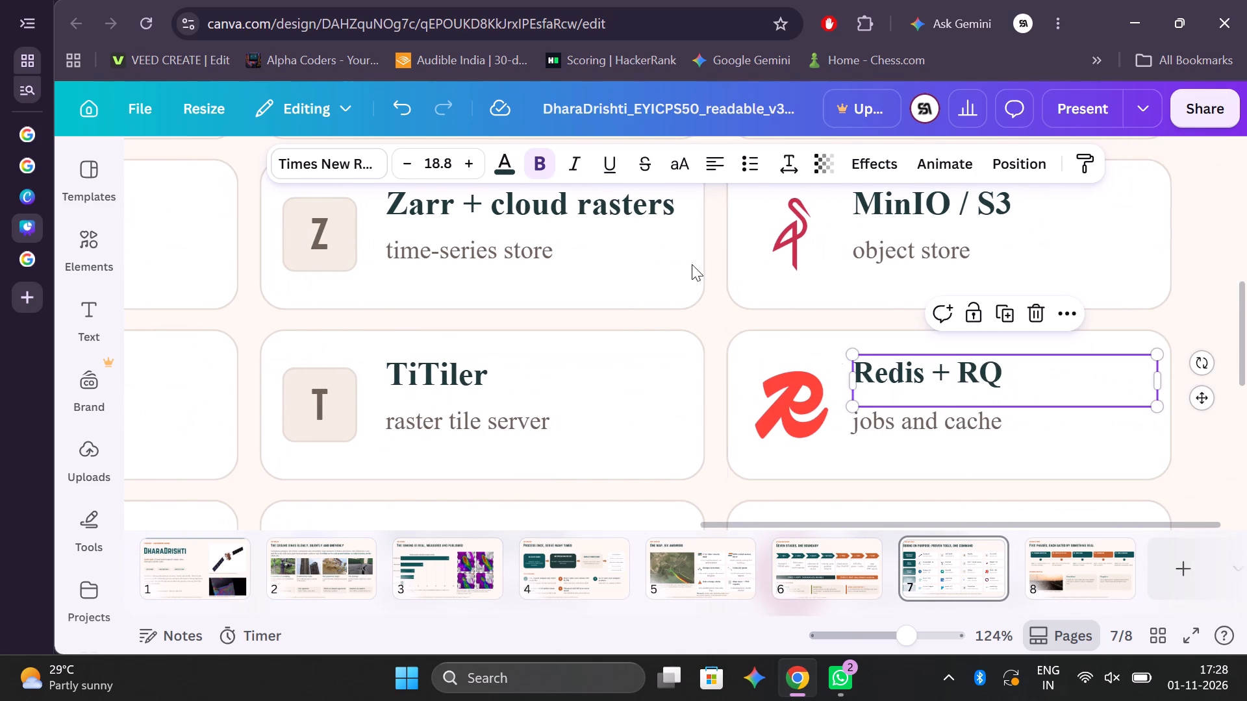
{"action": "double_click", "coordinate": [462, 155]}
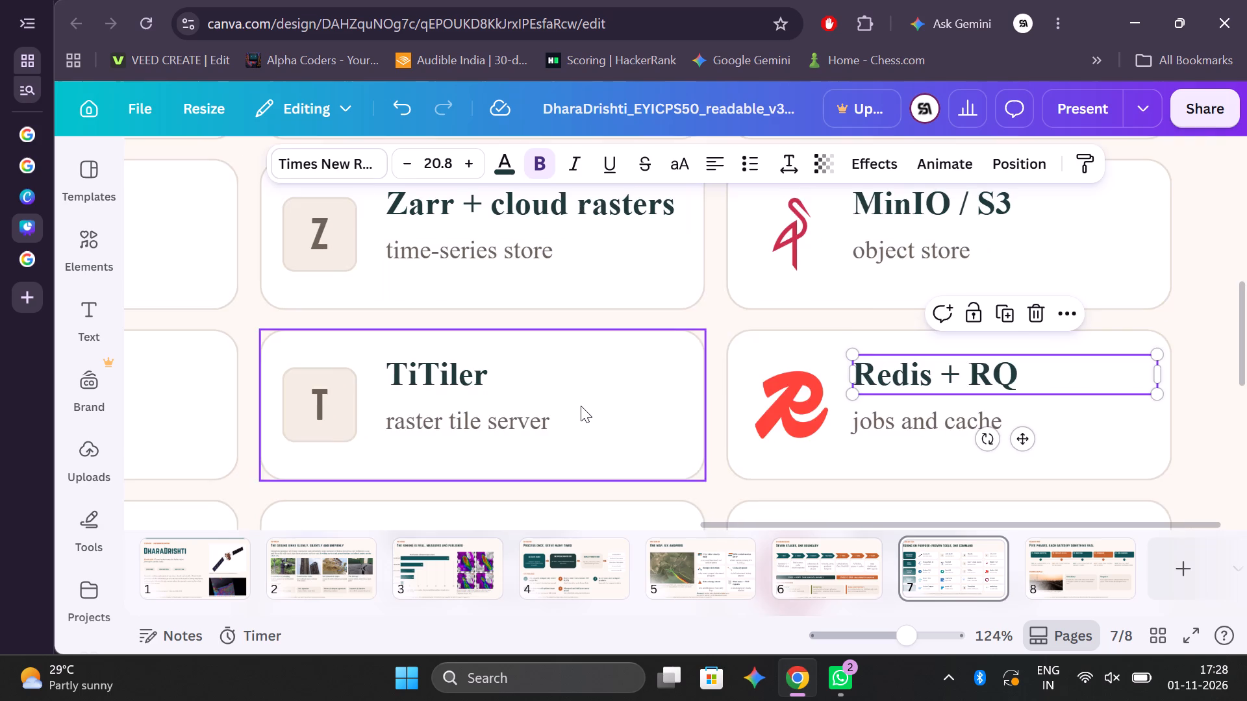
Set the "React + Vite", "Docker Compose" and "pytest + CI" card titles to font size 20.8.
{"action": "scroll", "coordinate": [581, 406], "scroll_direction": "right", "scroll_amount": 8}
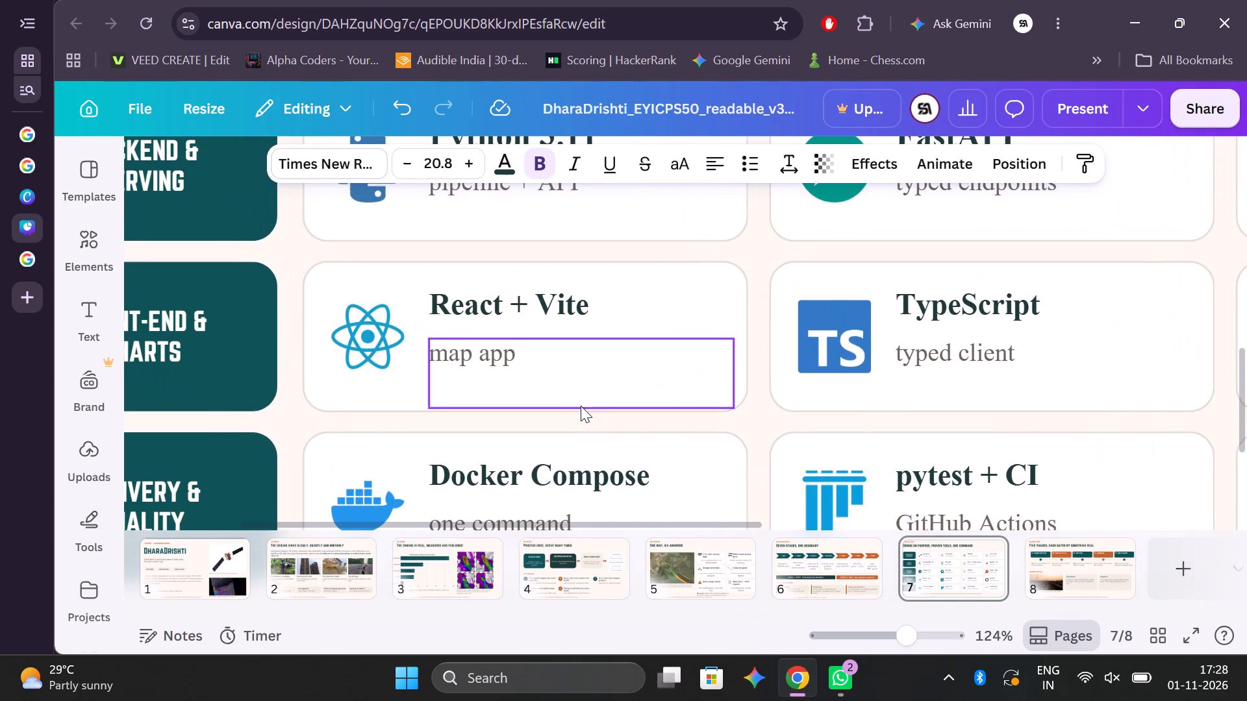
{"action": "left_click", "coordinate": [544, 321]}
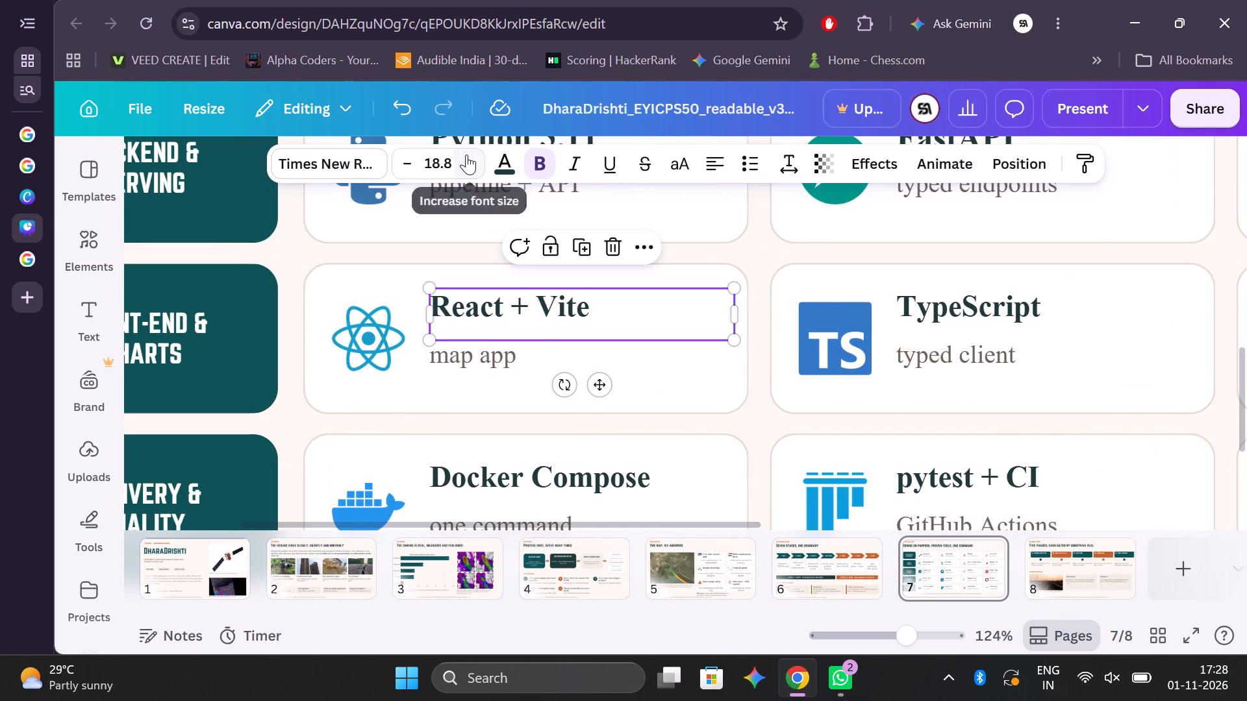
{"action": "double_click", "coordinate": [466, 154]}
{"action": "scroll", "coordinate": [608, 297], "scroll_direction": "down", "scroll_amount": 2}
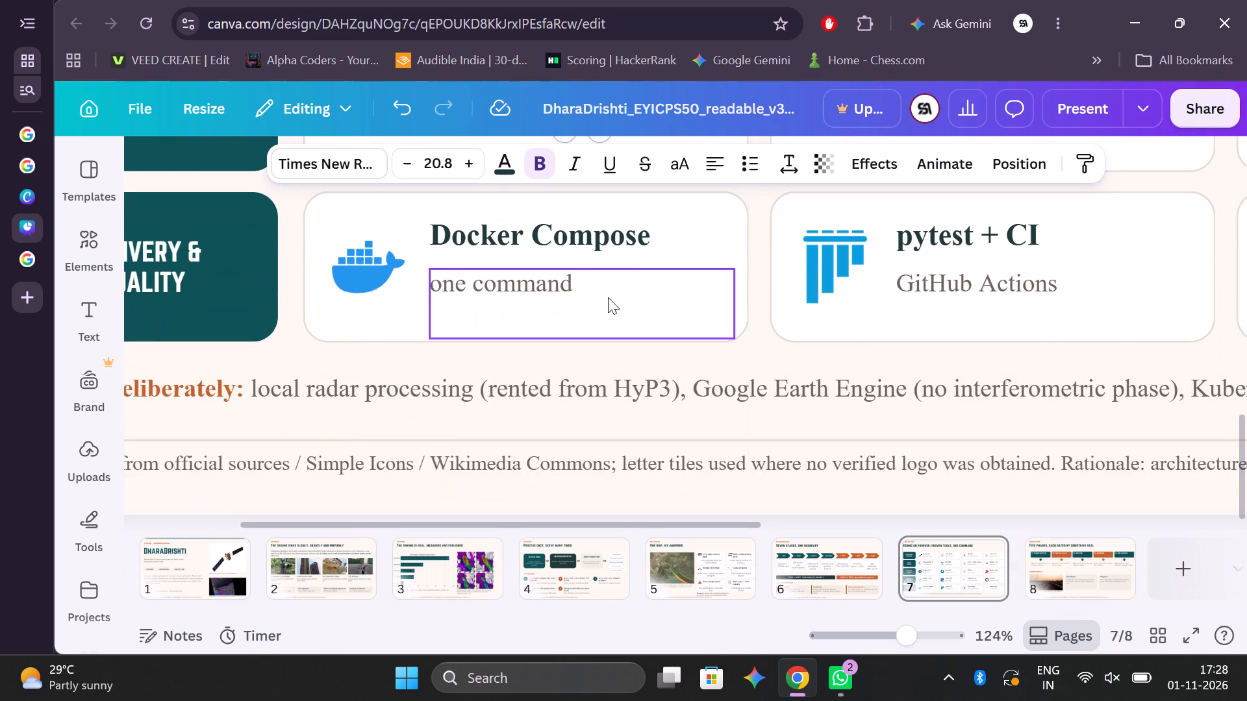
{"action": "left_click", "coordinate": [625, 245]}
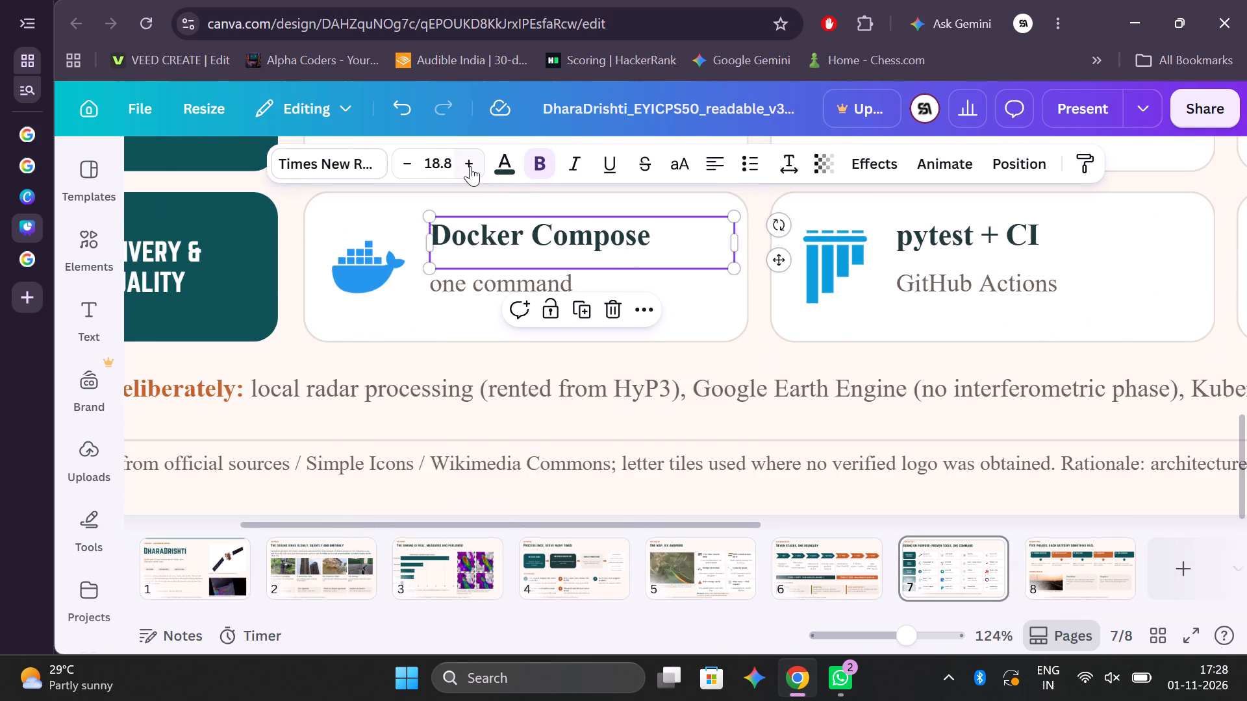
{"action": "double_click", "coordinate": [470, 166]}
{"action": "scroll", "coordinate": [694, 292], "scroll_direction": "left", "scroll_amount": 5}
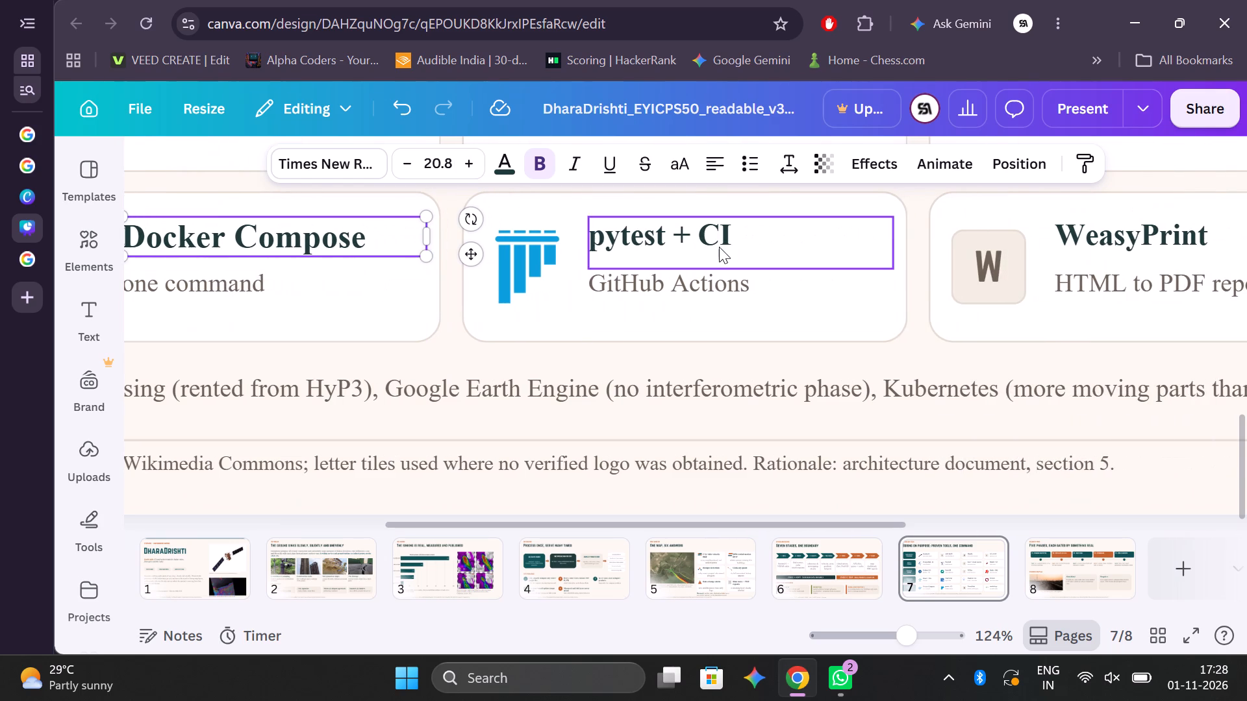
{"action": "left_click", "coordinate": [720, 241]}
{"action": "double_click", "coordinate": [477, 164]}
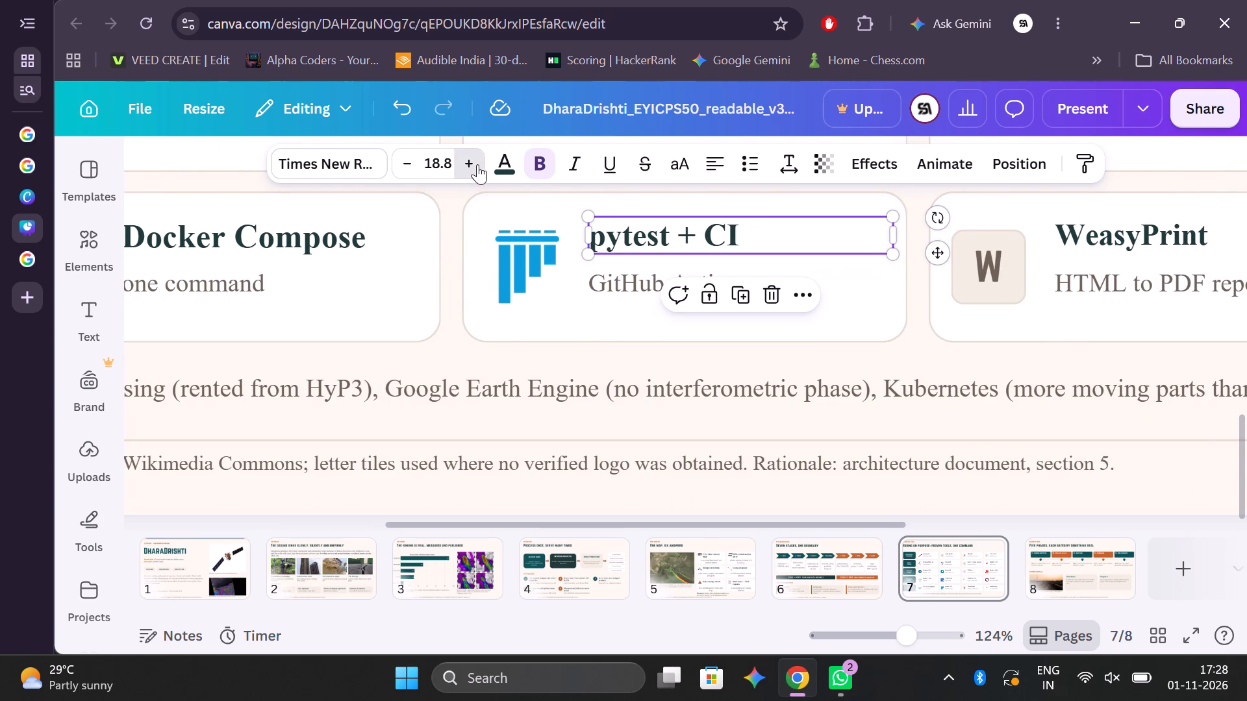
Set the "TypeScript", "MapLibre GL" and "WeasyPrint" card titles to font size 20.8.
{"action": "scroll", "coordinate": [562, 278], "scroll_direction": "up", "scroll_amount": 3}
{"action": "left_click", "coordinate": [635, 282]}
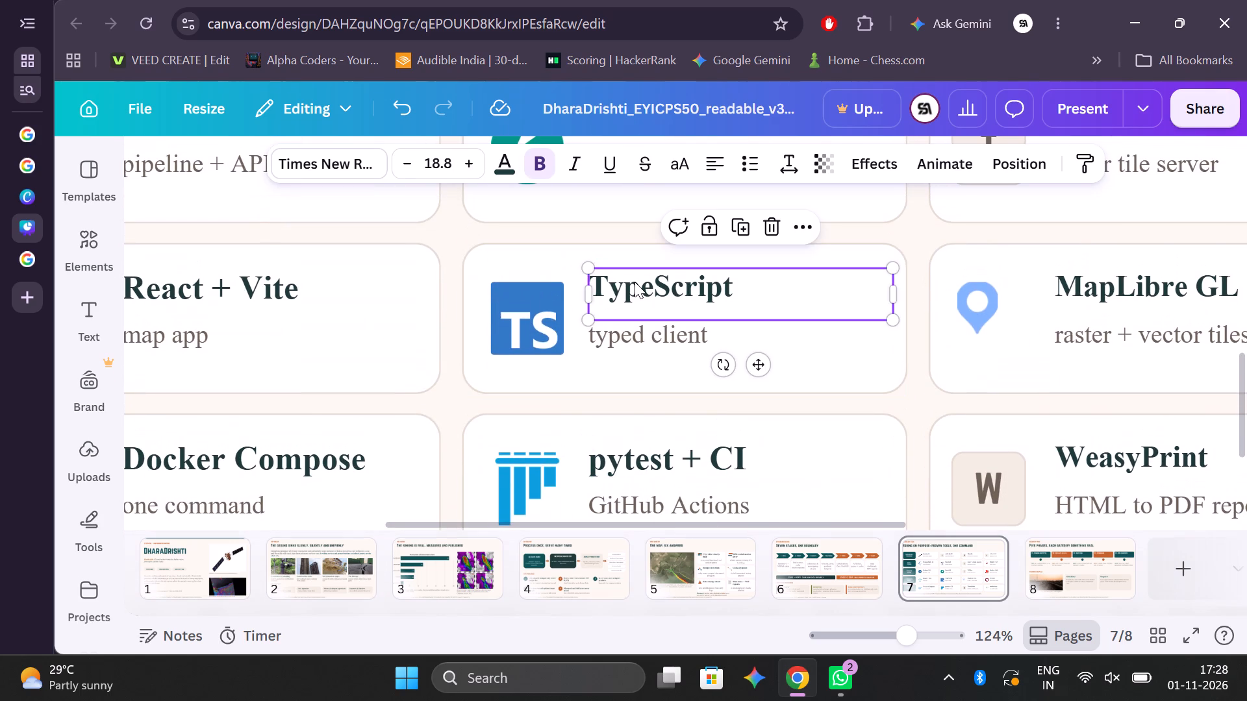
{"action": "double_click", "coordinate": [466, 160]}
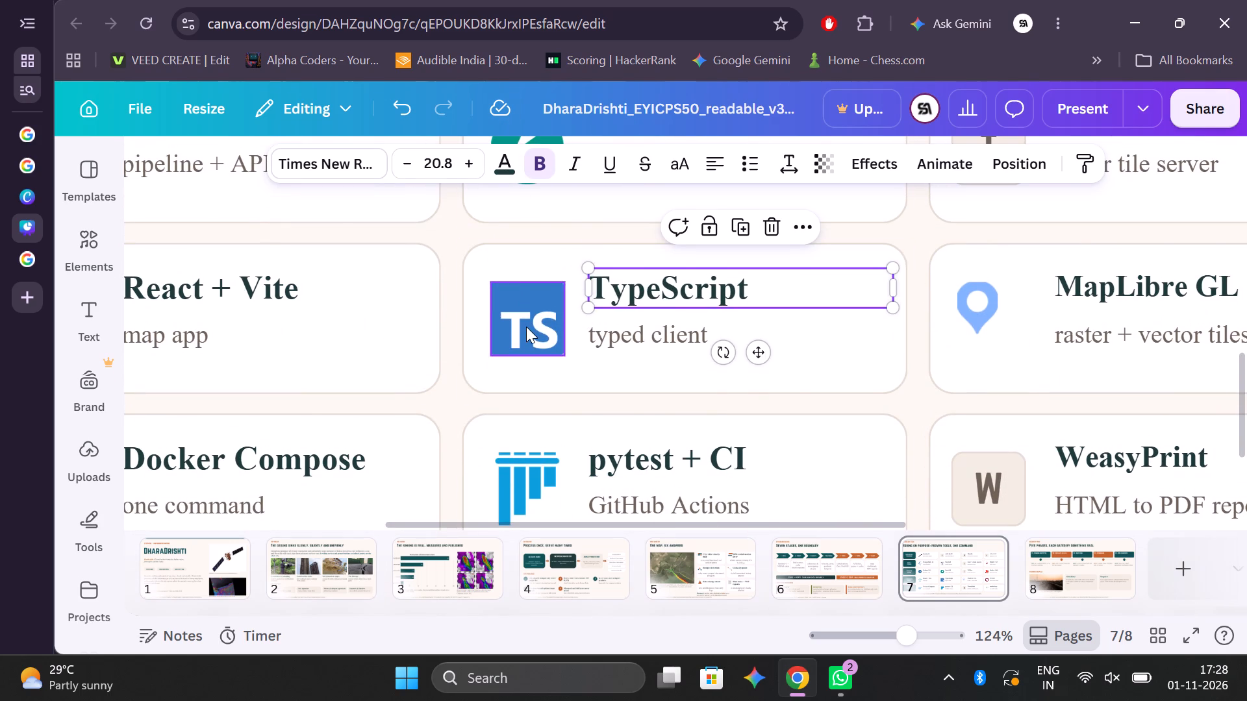
{"action": "scroll", "coordinate": [526, 326], "scroll_direction": "left", "scroll_amount": 4}
{"action": "left_click", "coordinate": [792, 275]}
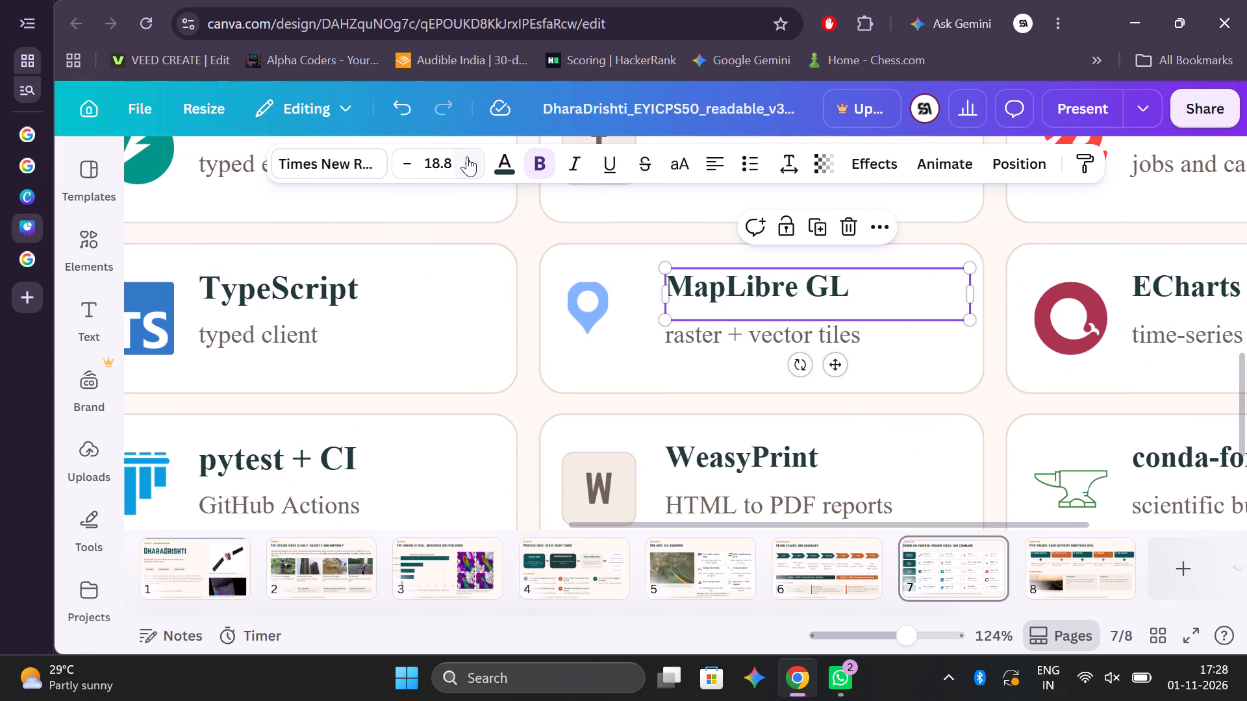
{"action": "double_click", "coordinate": [467, 156]}
{"action": "left_click", "coordinate": [694, 447]}
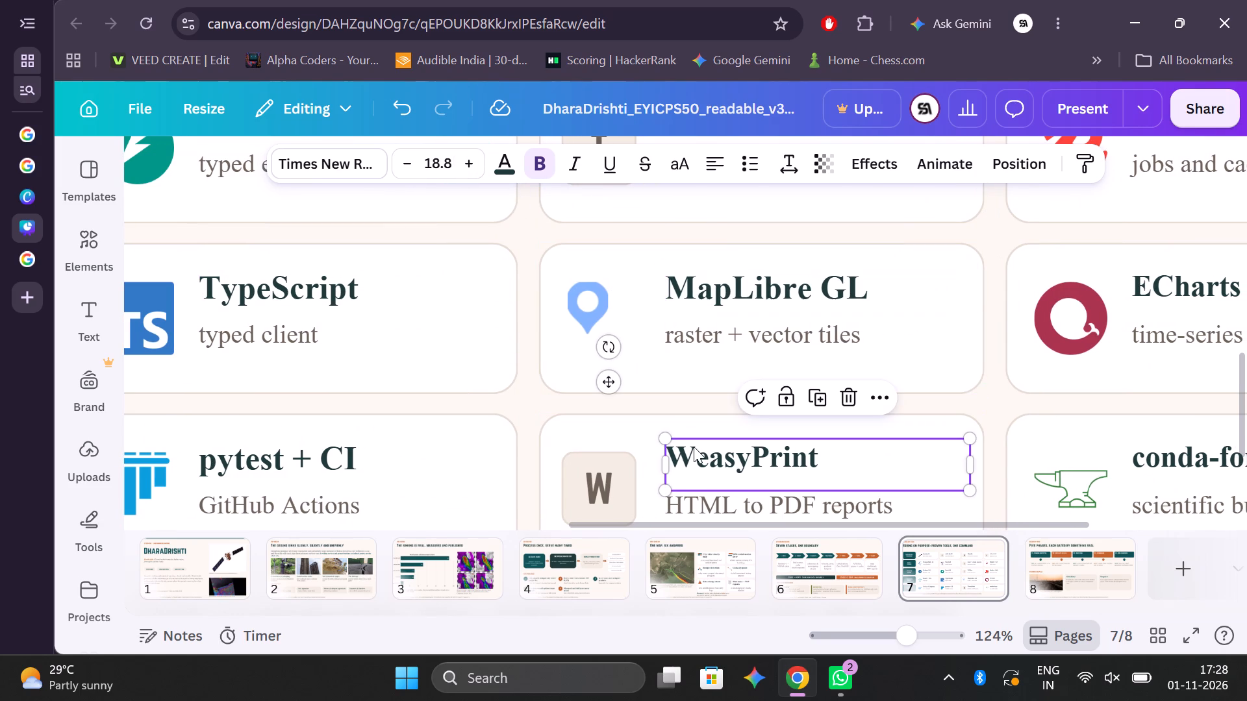
{"action": "double_click", "coordinate": [470, 166]}
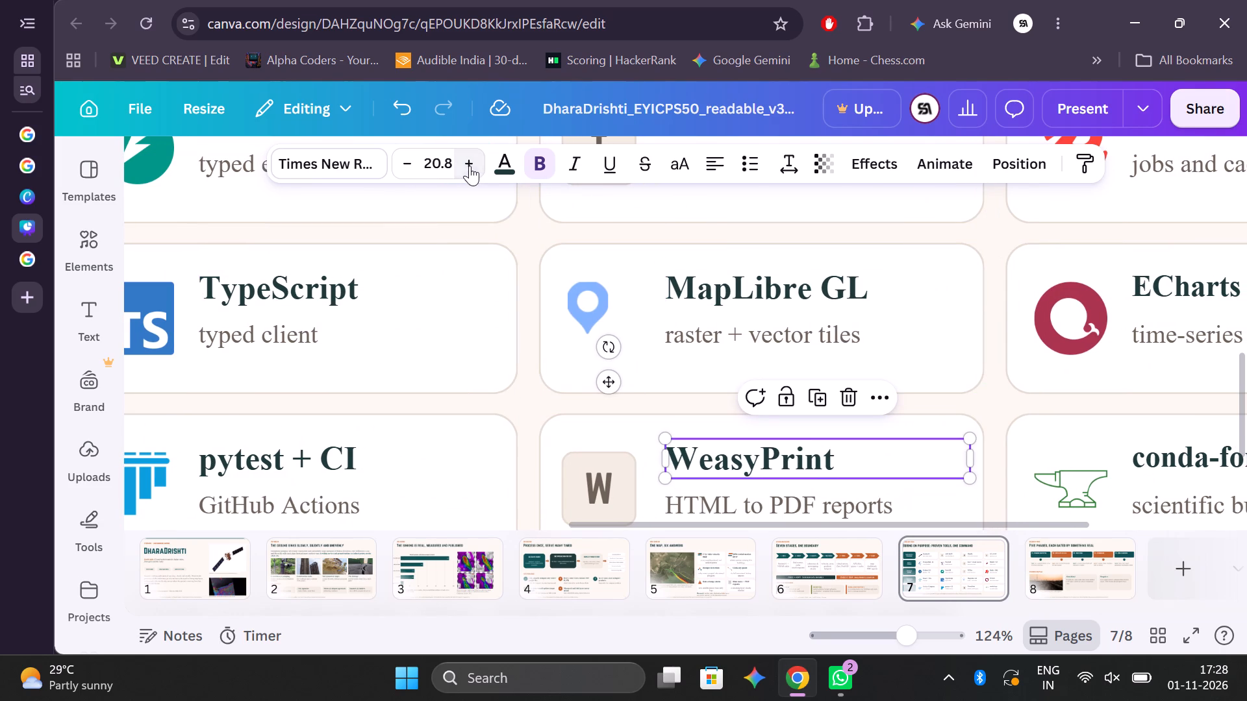
Set the "ECharts" and "conda-forge" card titles to font size 20.8.
{"action": "scroll", "coordinate": [599, 412], "scroll_direction": "left", "scroll_amount": 4}
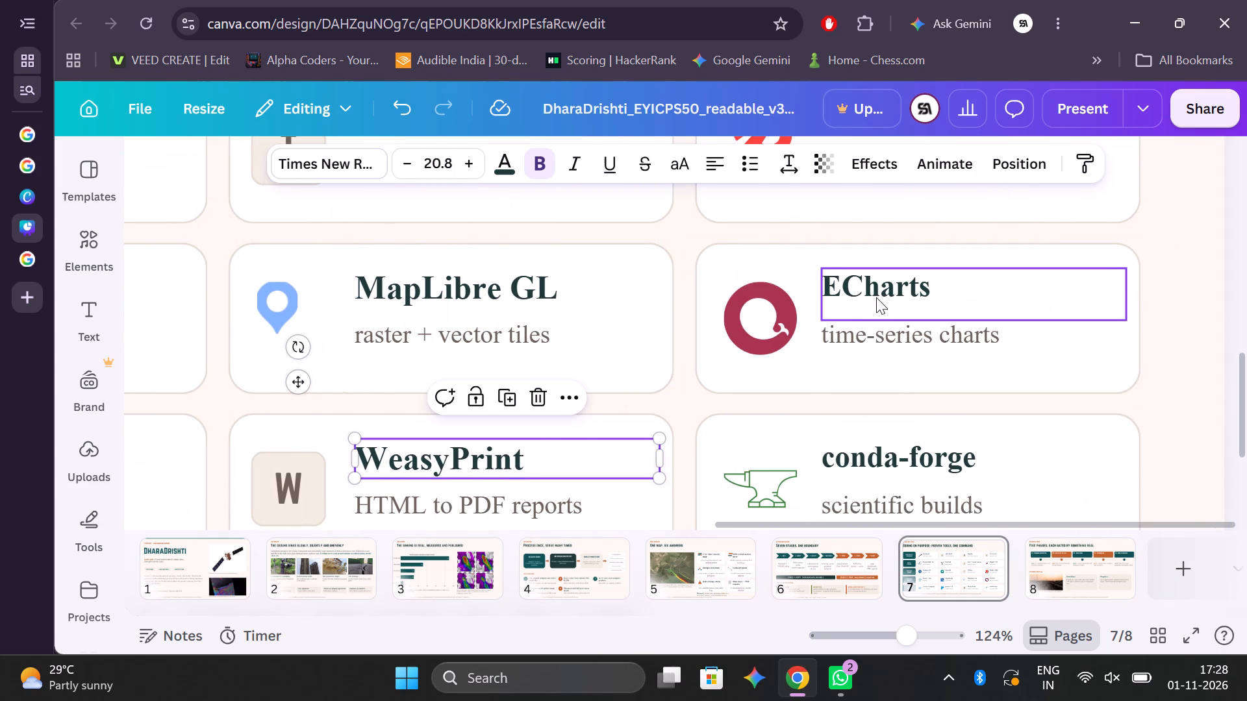
{"action": "left_click", "coordinate": [876, 297]}
{"action": "double_click", "coordinate": [474, 164]}
{"action": "scroll", "coordinate": [607, 306], "scroll_direction": "down", "scroll_amount": 1}
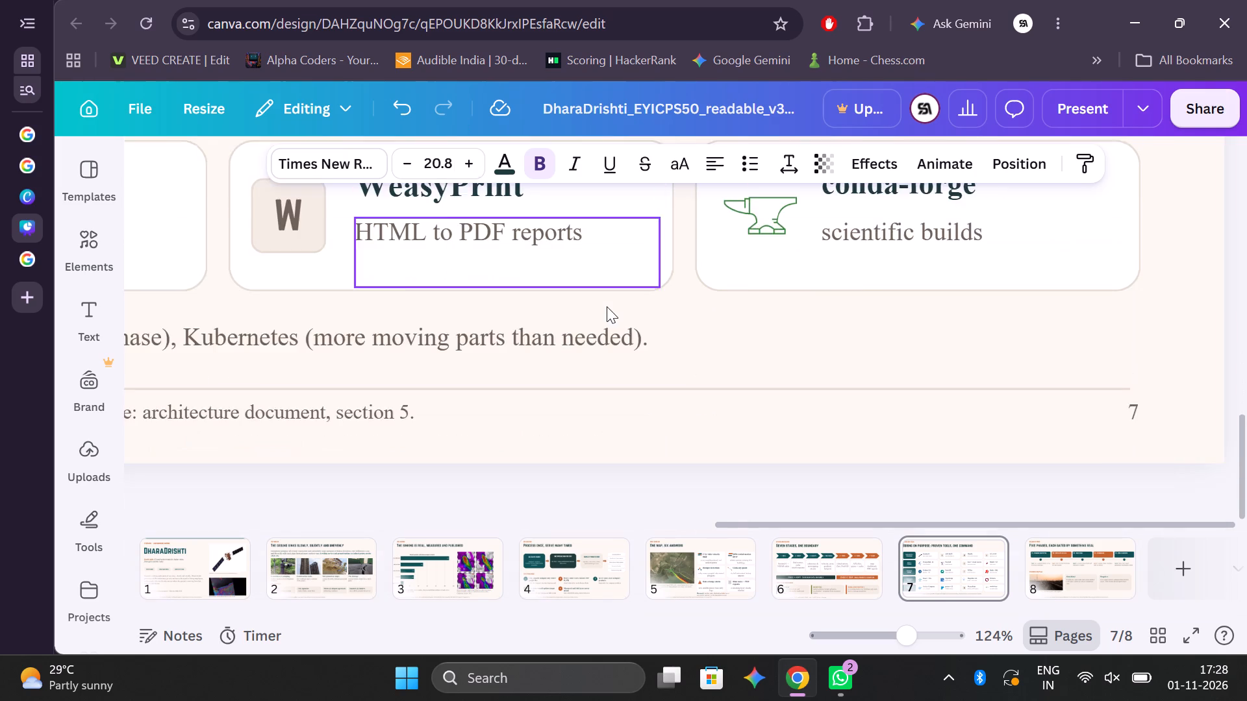
{"action": "scroll", "coordinate": [607, 306], "scroll_direction": "down", "scroll_amount": 1}
{"action": "scroll", "coordinate": [655, 343], "scroll_direction": "up", "scroll_amount": 3}
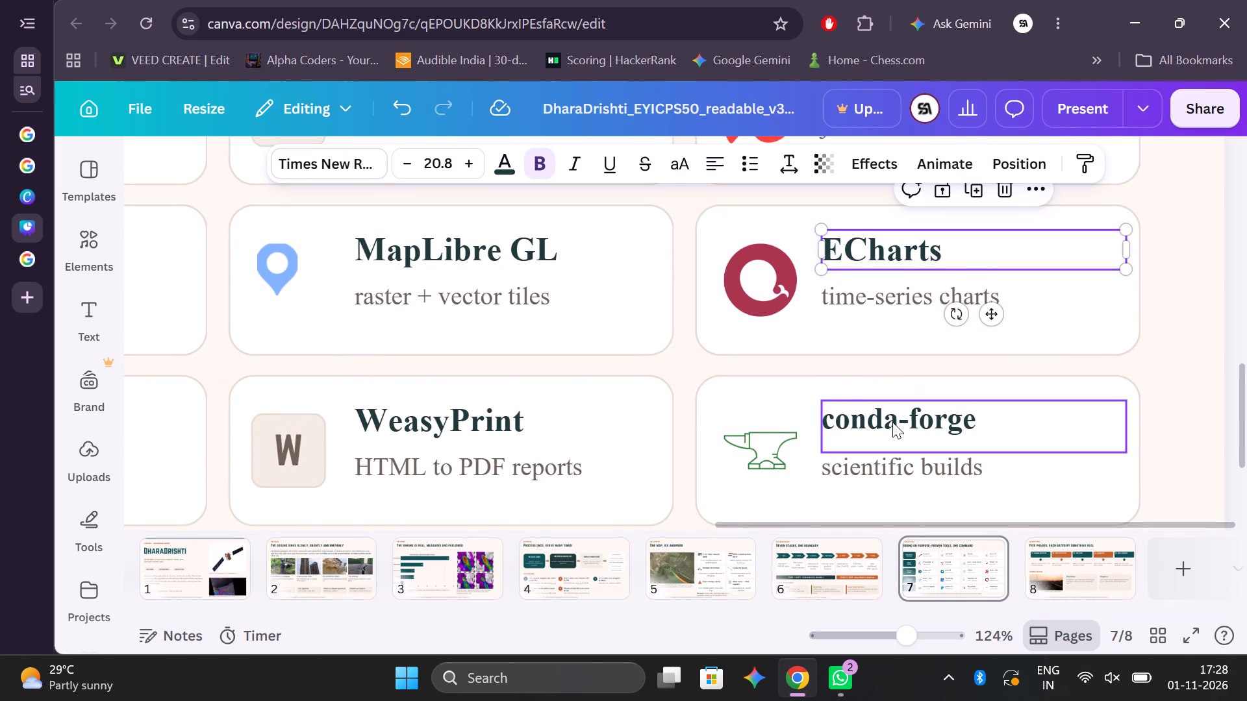
{"action": "left_click", "coordinate": [892, 422]}
{"action": "double_click", "coordinate": [477, 159]}
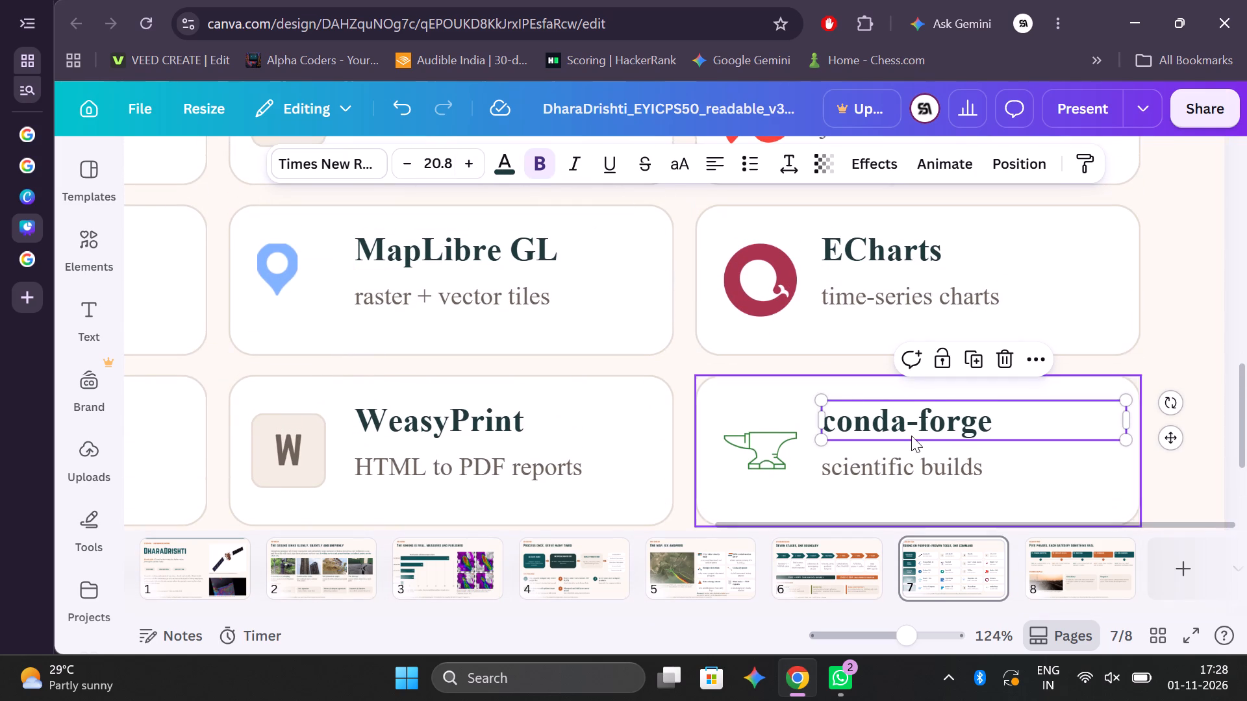
{"action": "left_click", "coordinate": [921, 485]}
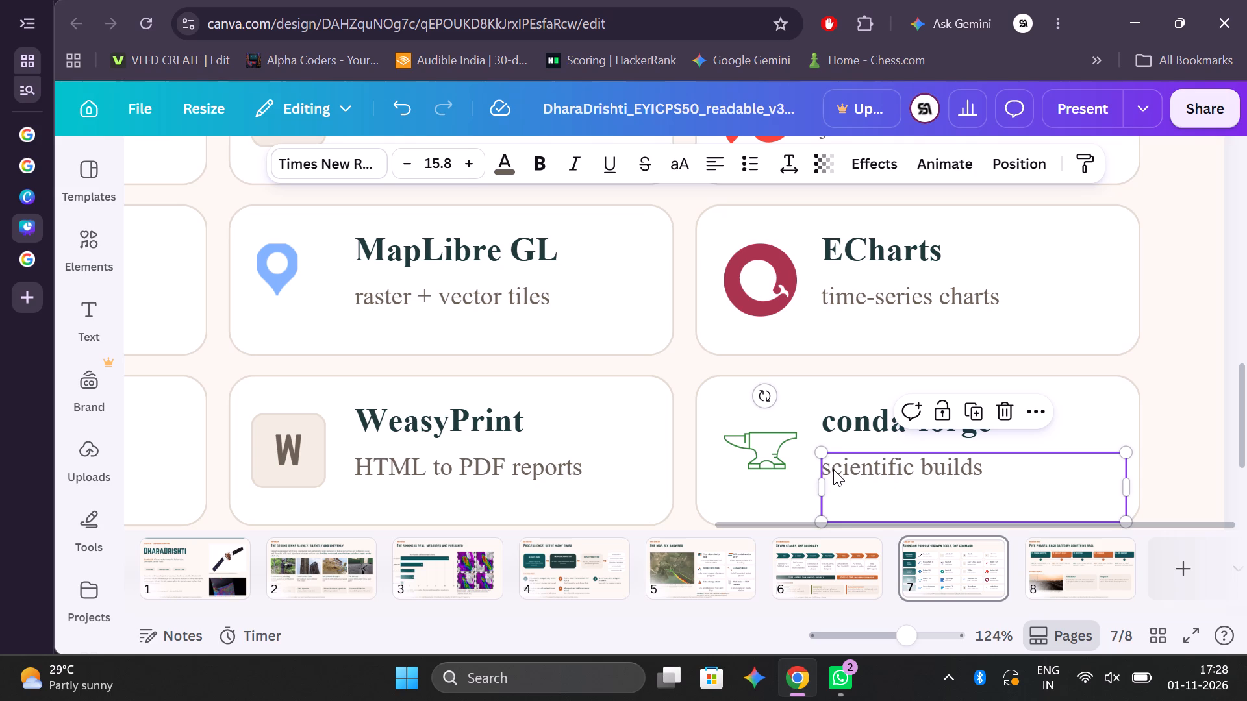
{"action": "double_click", "coordinate": [463, 166]}
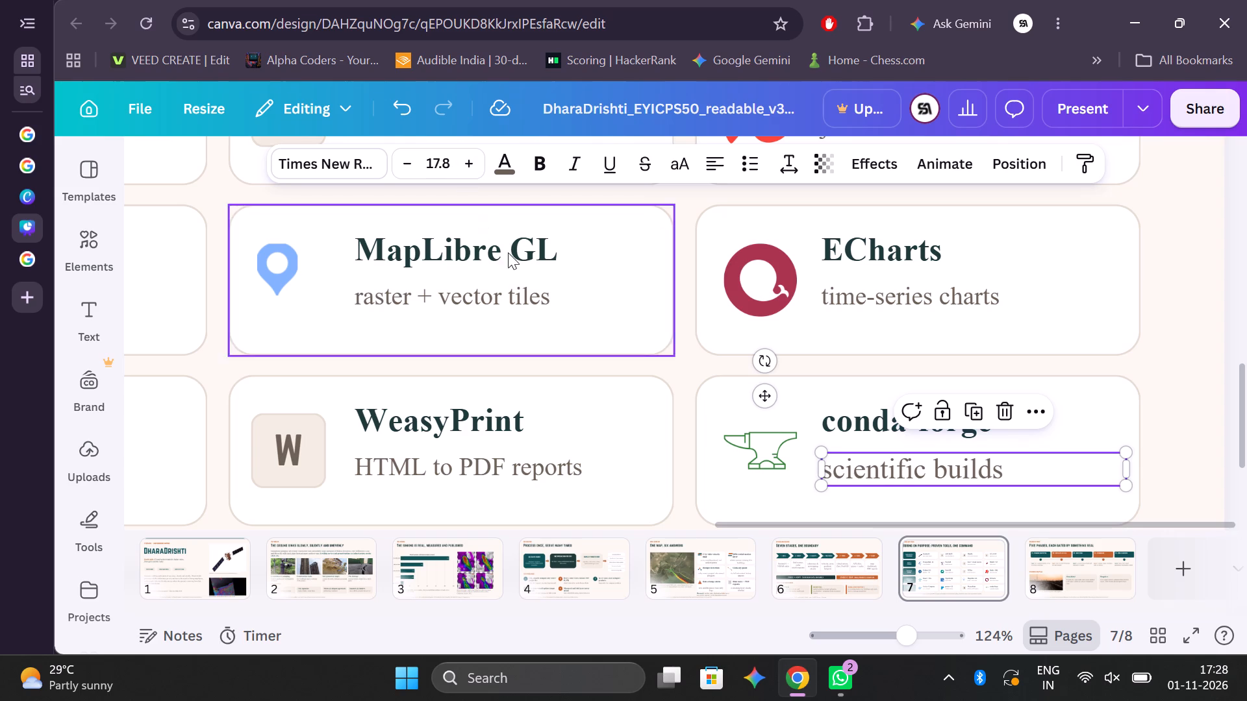
{"action": "scroll", "coordinate": [762, 375], "scroll_direction": "up", "scroll_amount": 1}
{"action": "left_click", "coordinate": [857, 367]}
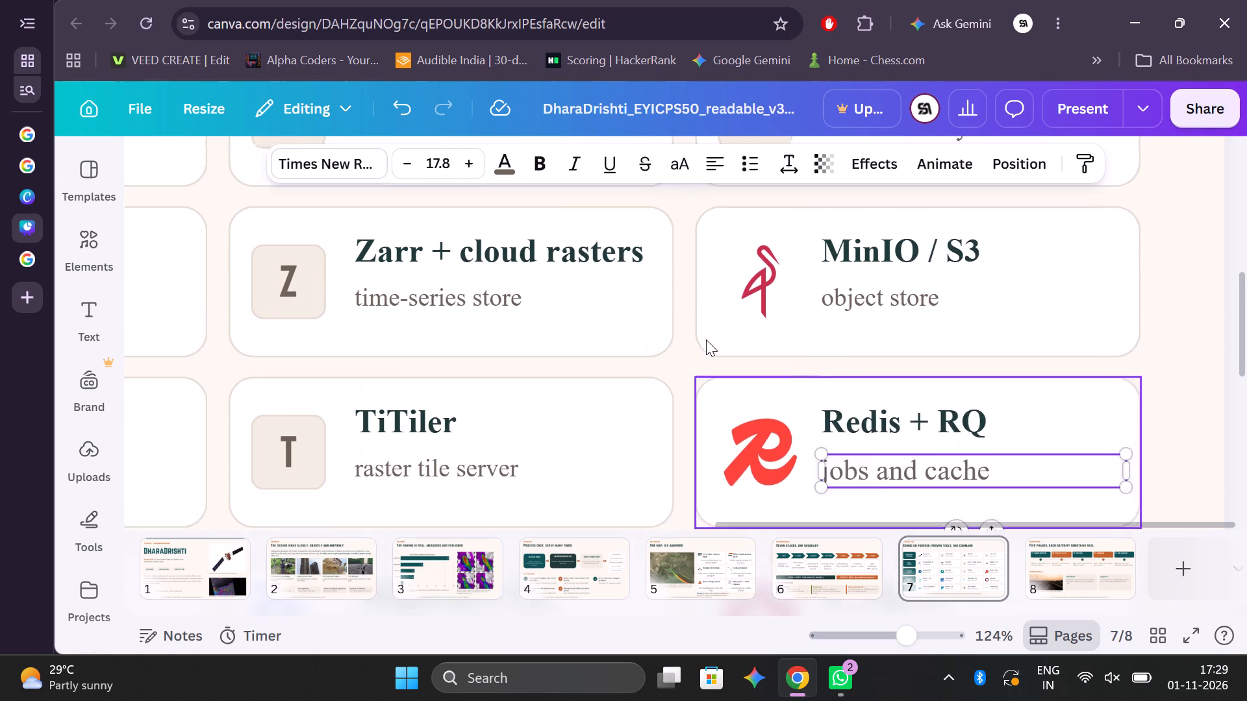
{"action": "scroll", "coordinate": [706, 339], "scroll_direction": "up", "scroll_amount": 1}
{"action": "left_click", "coordinate": [853, 321]}
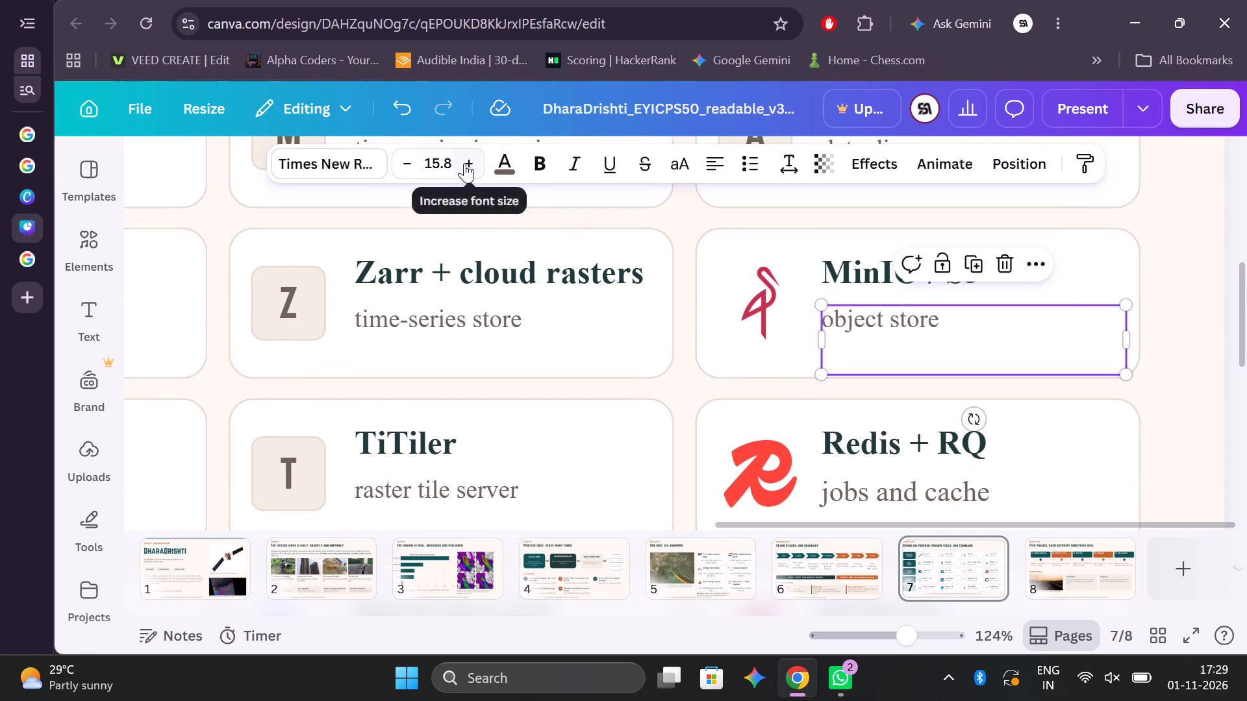
{"action": "double_click", "coordinate": [464, 163]}
{"action": "scroll", "coordinate": [729, 334], "scroll_direction": "up", "scroll_amount": 2}
{"action": "left_click", "coordinate": [847, 339]}
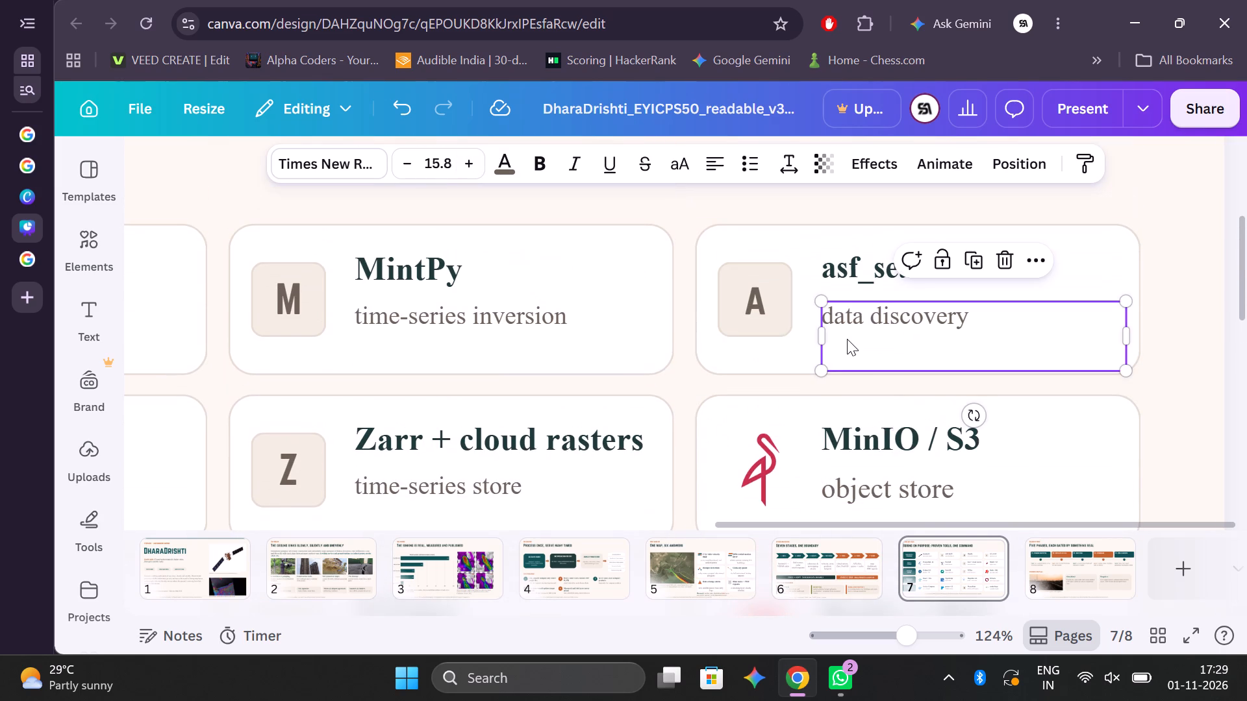
{"action": "double_click", "coordinate": [470, 167]}
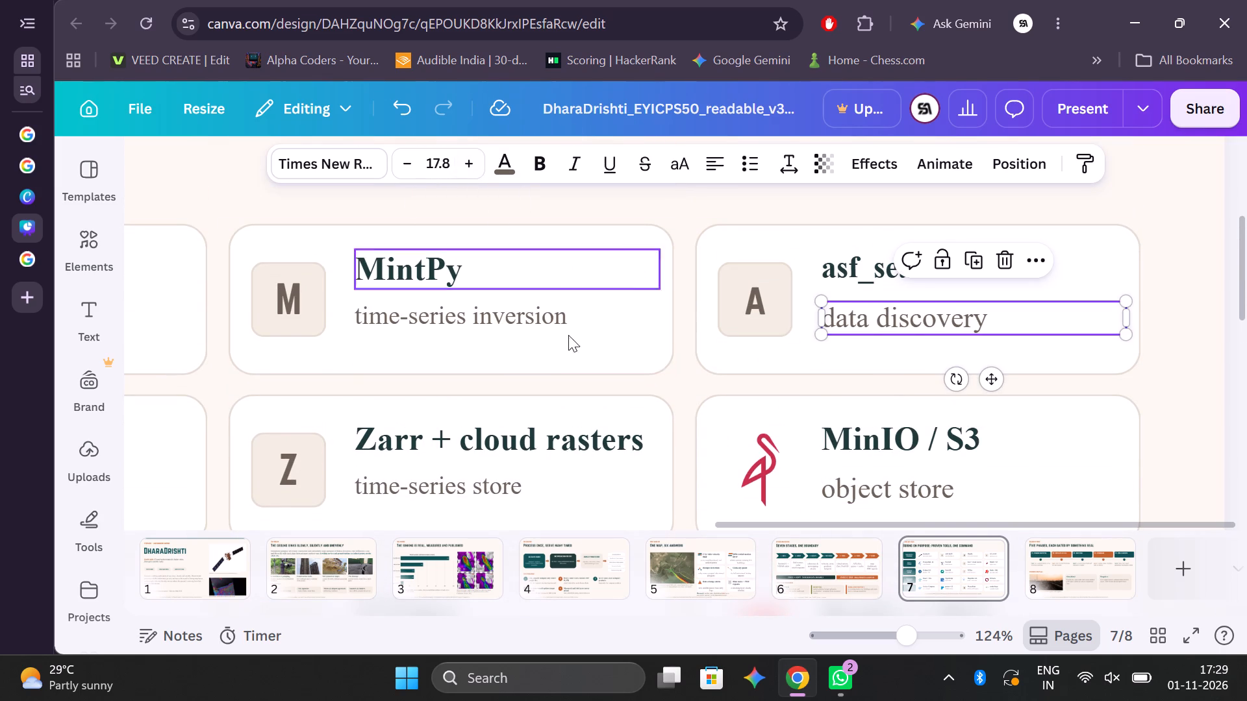
Set the "time-series inversion", "time-series store" and "raster tile server" card descriptions to font size 17.8.
{"action": "scroll", "coordinate": [575, 346], "scroll_direction": "up", "scroll_amount": 1}
{"action": "left_click", "coordinate": [501, 378]}
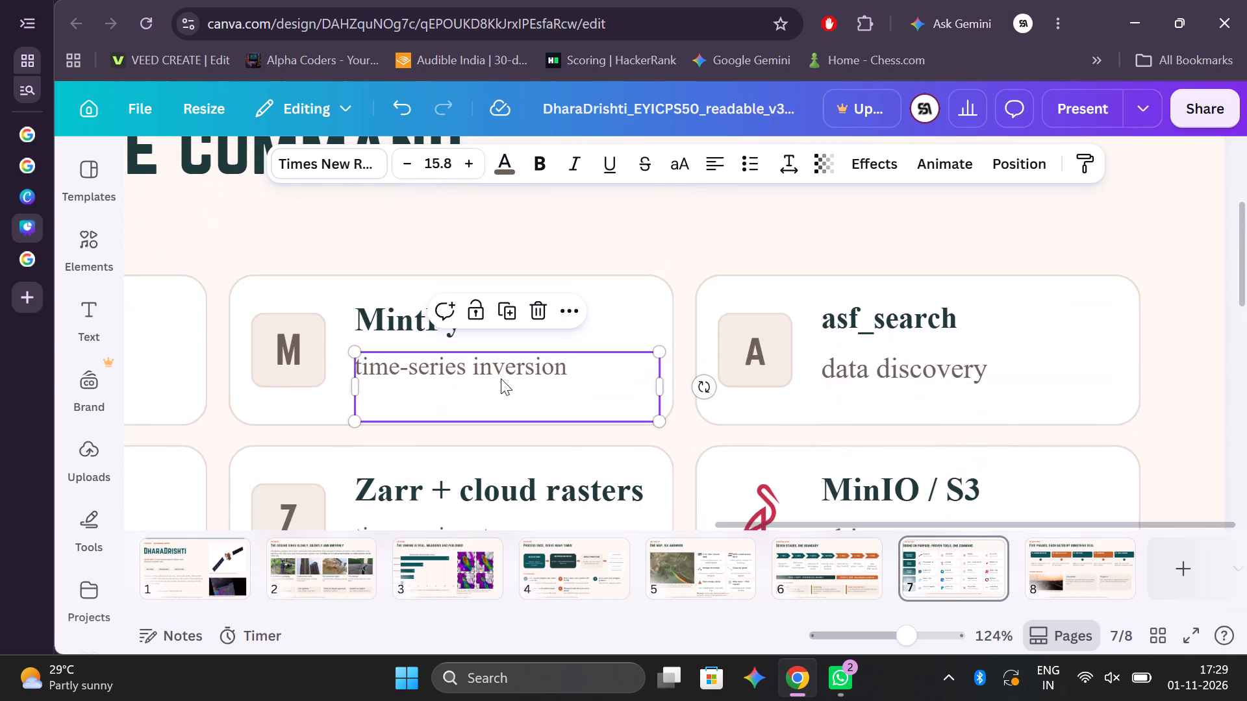
{"action": "double_click", "coordinate": [469, 158]}
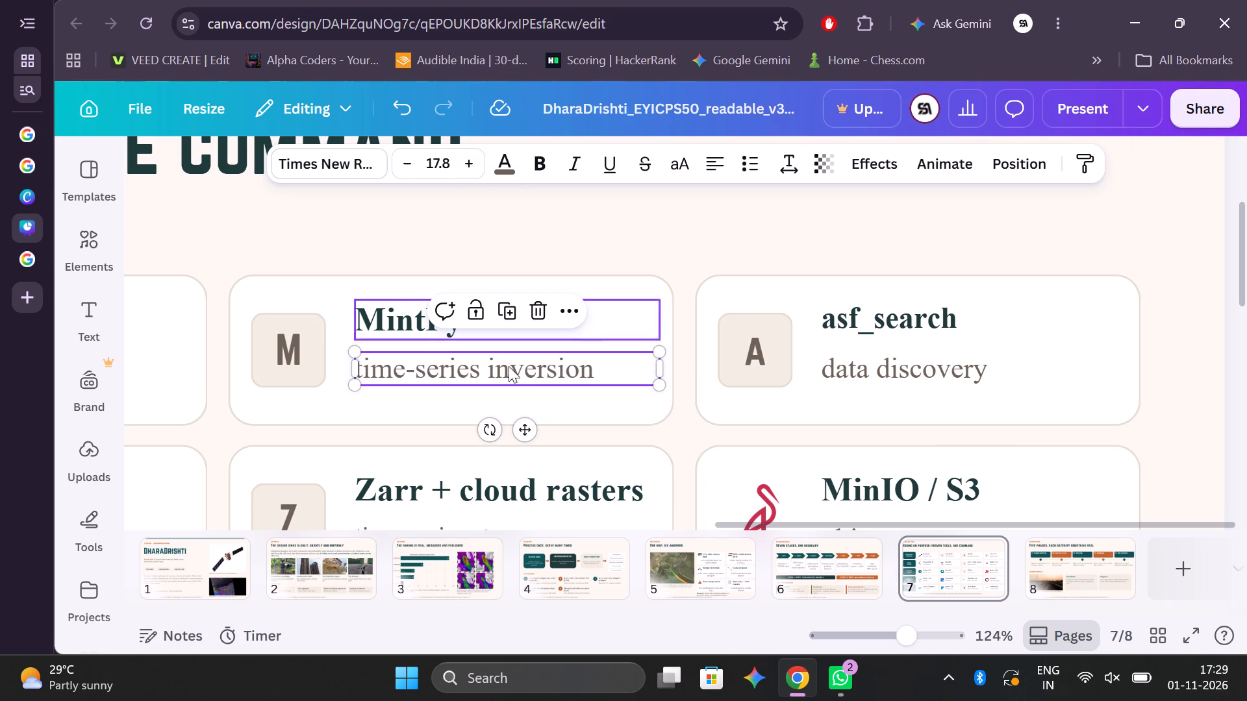
{"action": "scroll", "coordinate": [506, 382], "scroll_direction": "down", "scroll_amount": 2}
{"action": "left_click", "coordinate": [435, 270]}
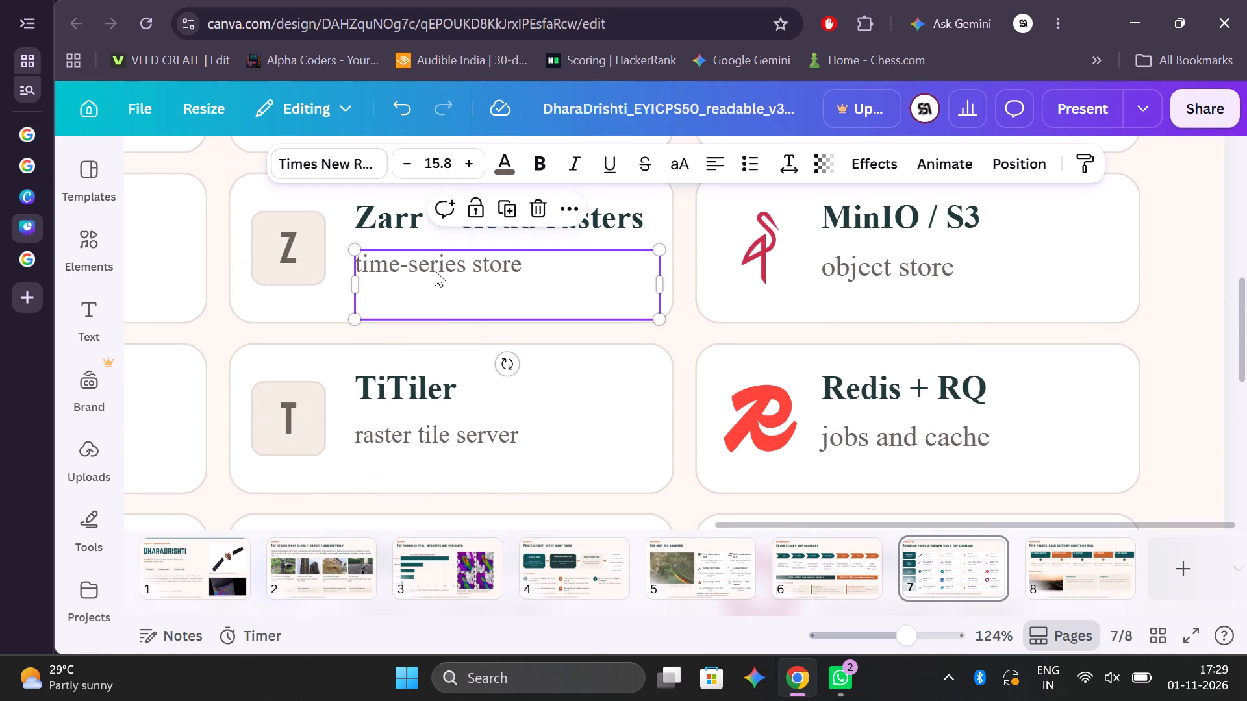
{"action": "double_click", "coordinate": [468, 166]}
{"action": "scroll", "coordinate": [427, 369], "scroll_direction": "down", "scroll_amount": 1}
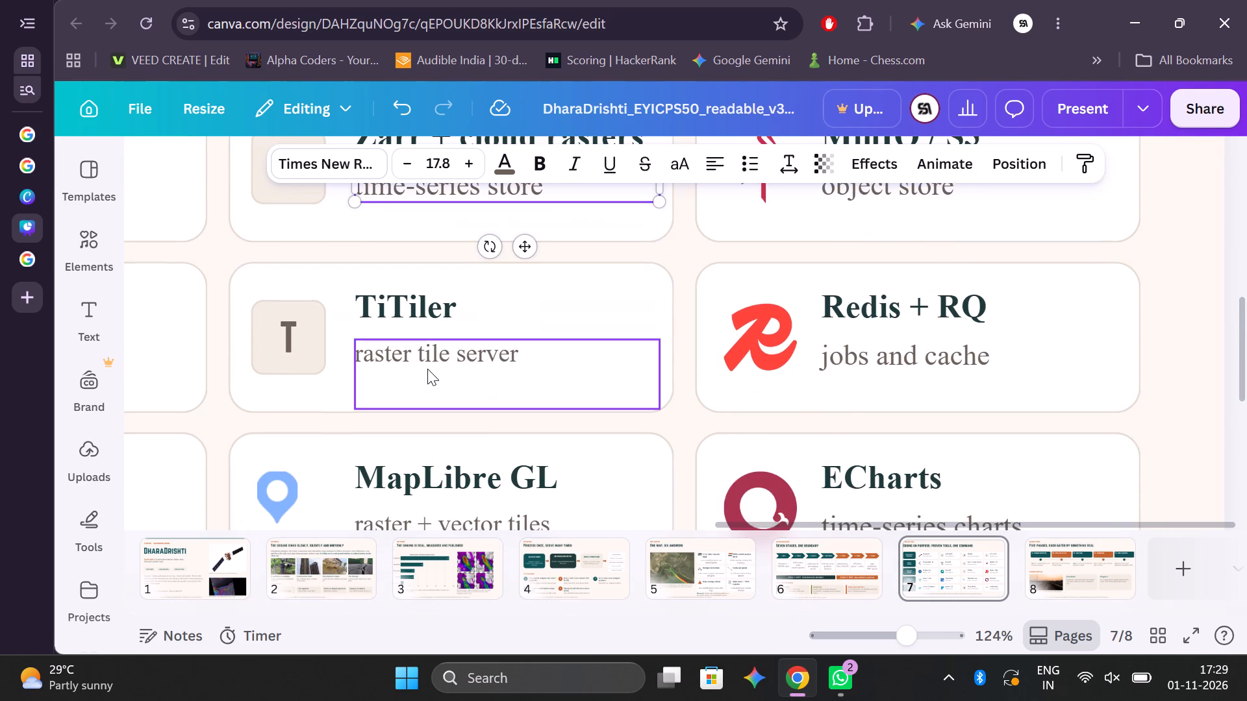
{"action": "scroll", "coordinate": [427, 369], "scroll_direction": "down", "scroll_amount": 1}
{"action": "left_click", "coordinate": [451, 352]}
{"action": "double_click", "coordinate": [472, 168]}
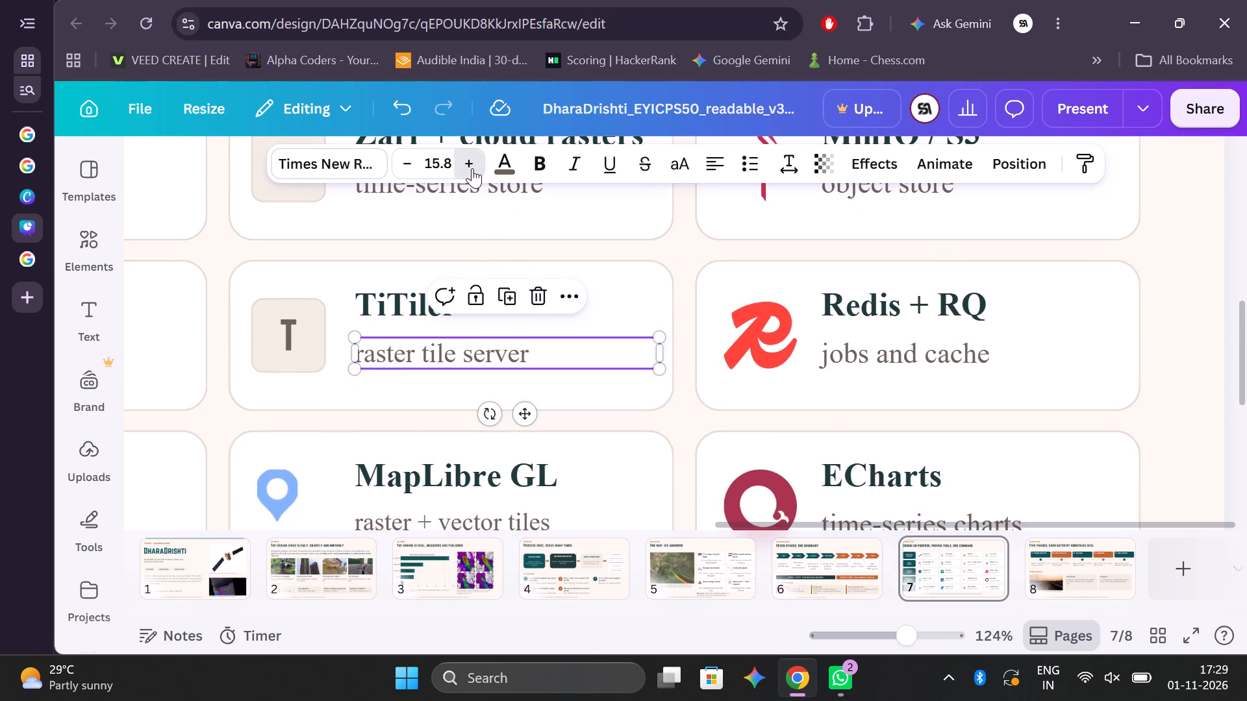
Set the "raster + vector tiles" and "HTML to PDF reports" card descriptions to font size 17.8.
{"action": "scroll", "coordinate": [407, 399], "scroll_direction": "down", "scroll_amount": 1}
{"action": "left_click", "coordinate": [436, 365]}
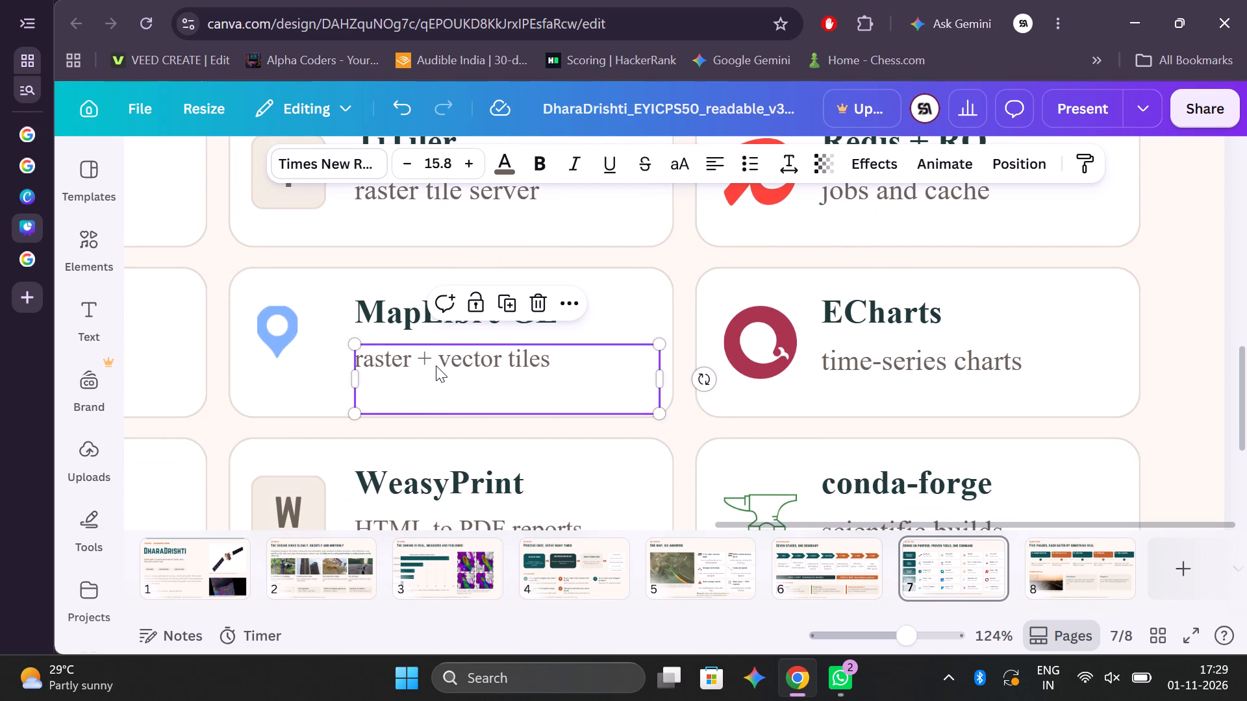
{"action": "double_click", "coordinate": [473, 157]}
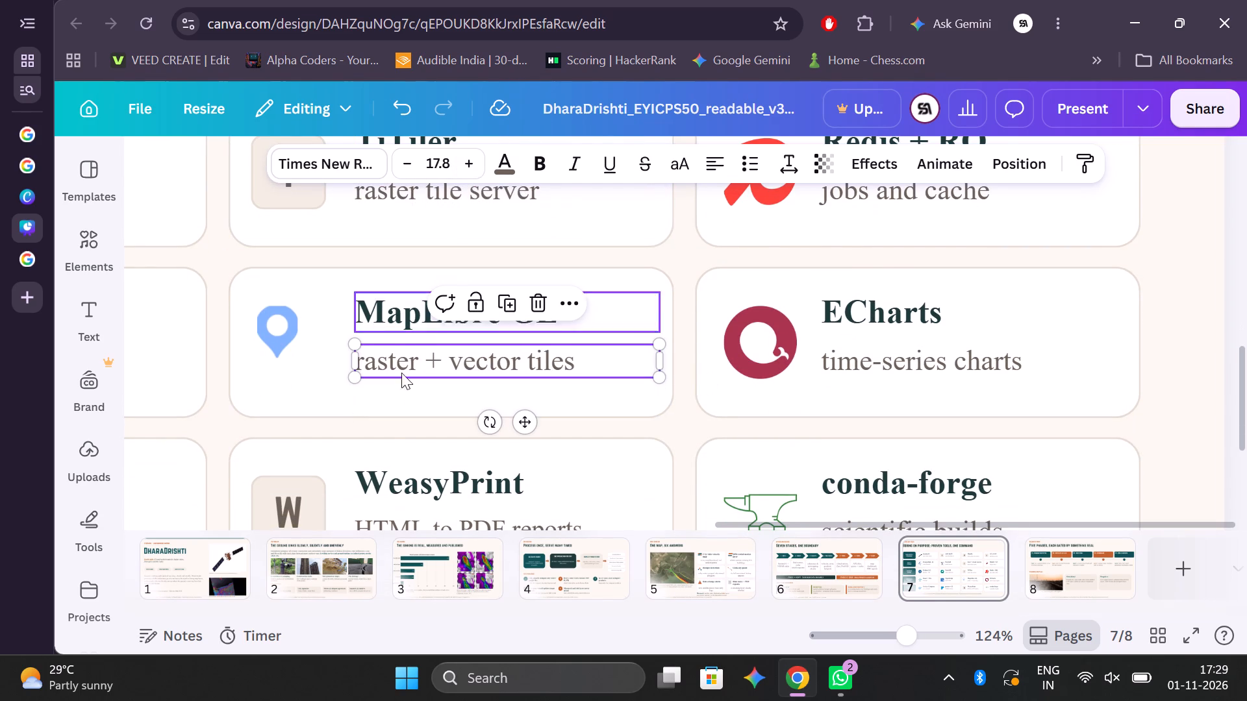
{"action": "scroll", "coordinate": [386, 424], "scroll_direction": "down", "scroll_amount": 1}
{"action": "left_click", "coordinate": [436, 358]}
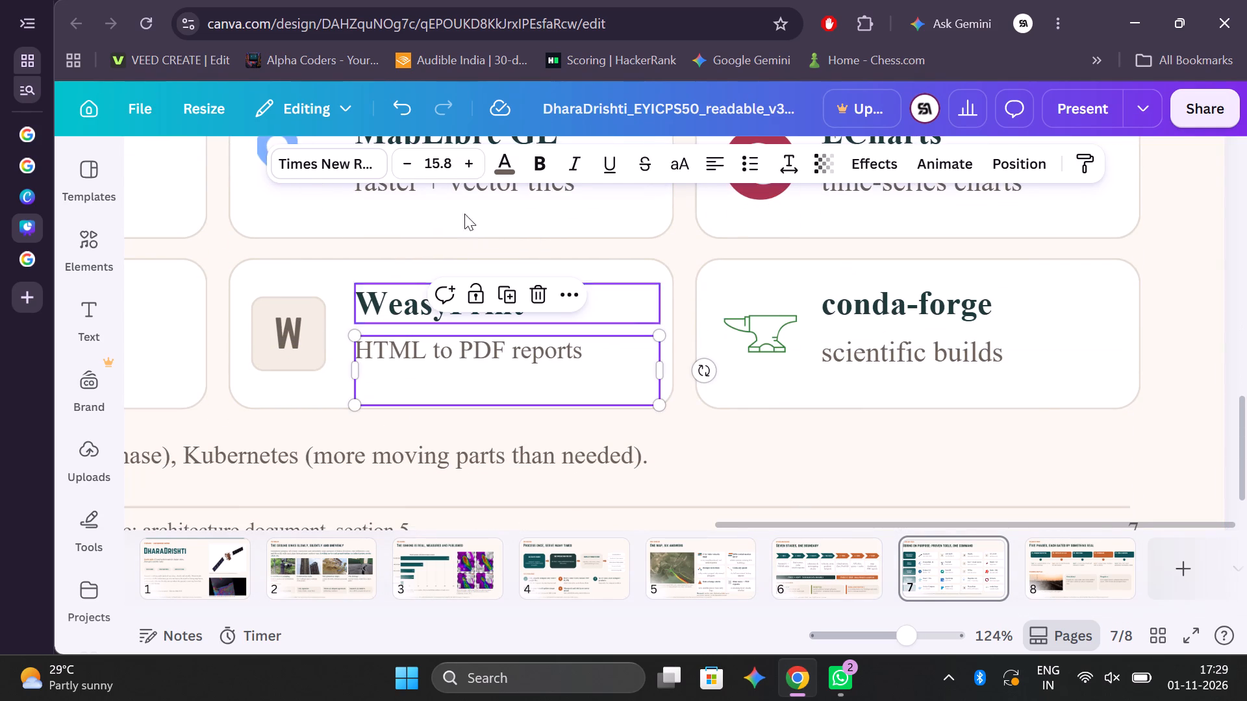
{"action": "double_click", "coordinate": [466, 161]}
Set the "GitHub Actions", "typed client" and "typed endpoints" card descriptions to font size 17.8.
{"action": "scroll", "coordinate": [441, 349], "scroll_direction": "right", "scroll_amount": 4}
{"action": "left_click", "coordinate": [279, 360]}
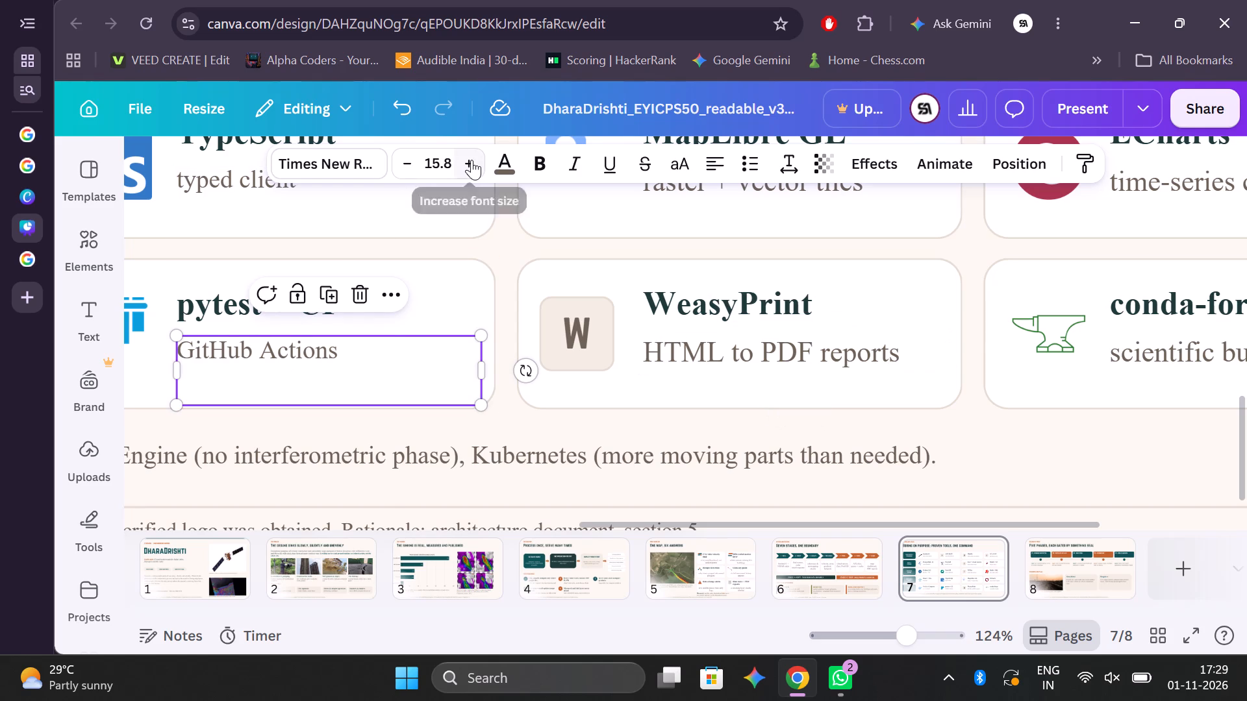
{"action": "double_click", "coordinate": [472, 160]}
{"action": "scroll", "coordinate": [236, 373], "scroll_direction": "up", "scroll_amount": 3}
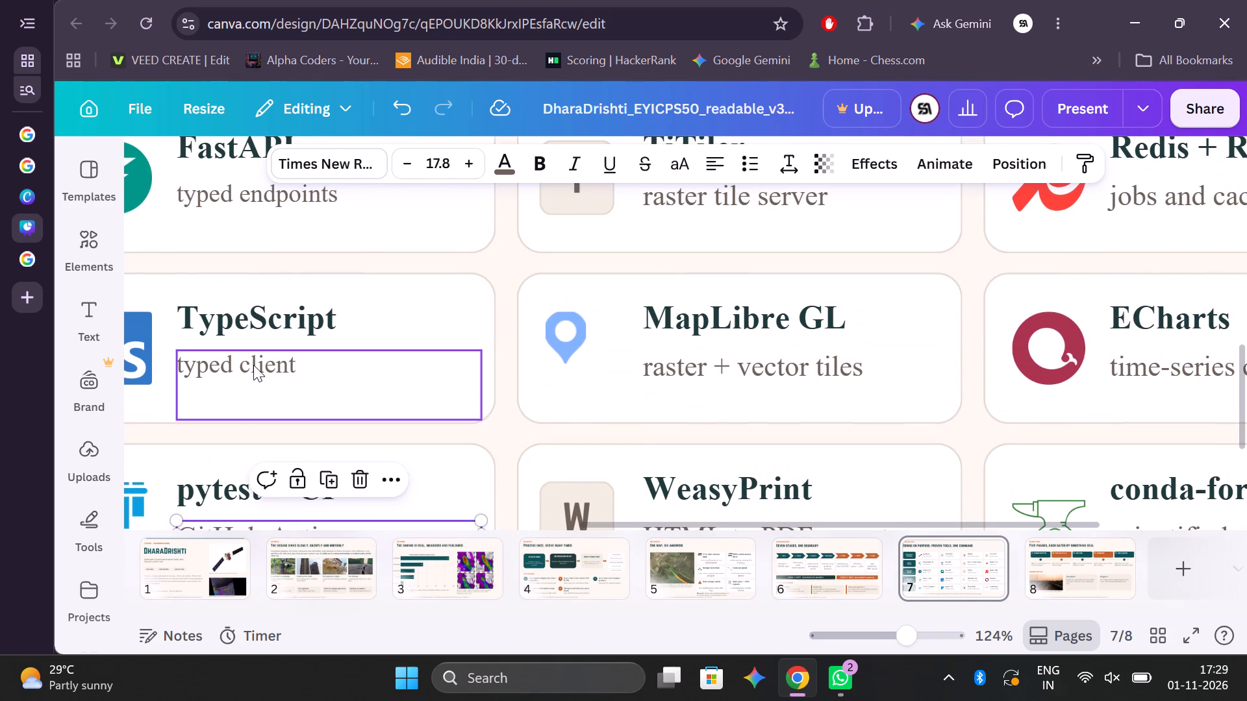
{"action": "left_click", "coordinate": [254, 365]}
{"action": "double_click", "coordinate": [473, 167]}
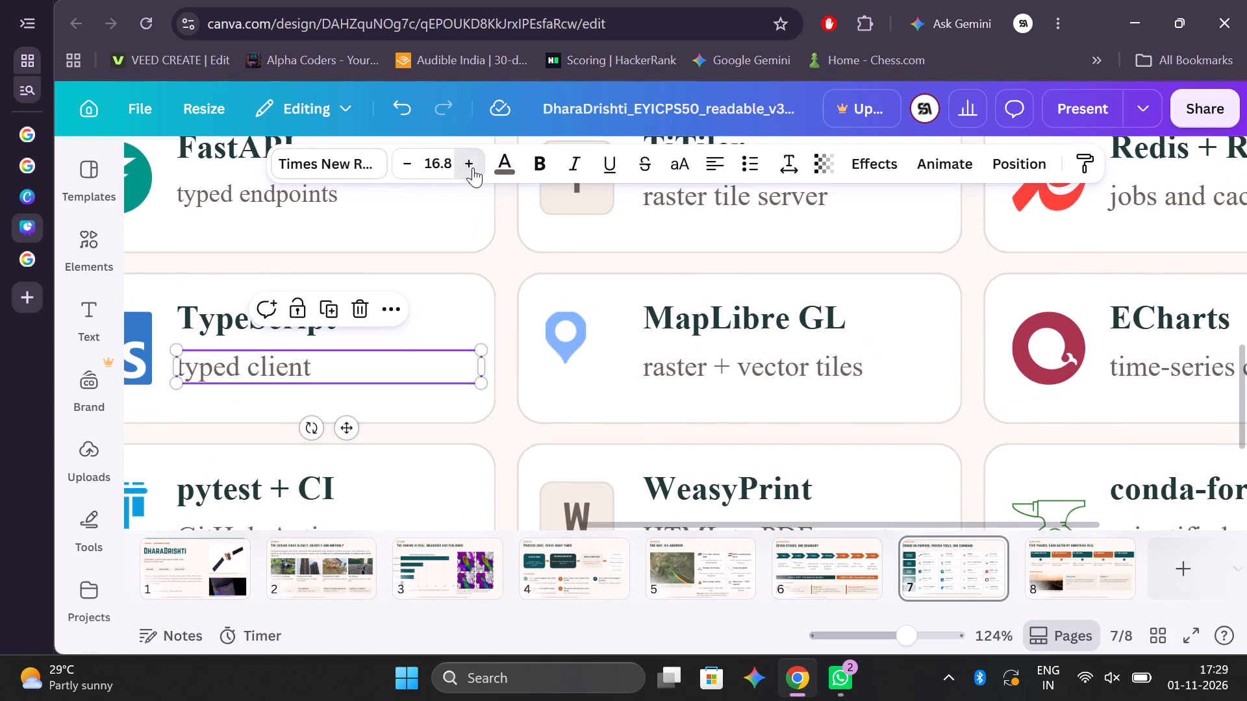
{"action": "scroll", "coordinate": [312, 373], "scroll_direction": "up", "scroll_amount": 1}
{"action": "left_click", "coordinate": [282, 403]}
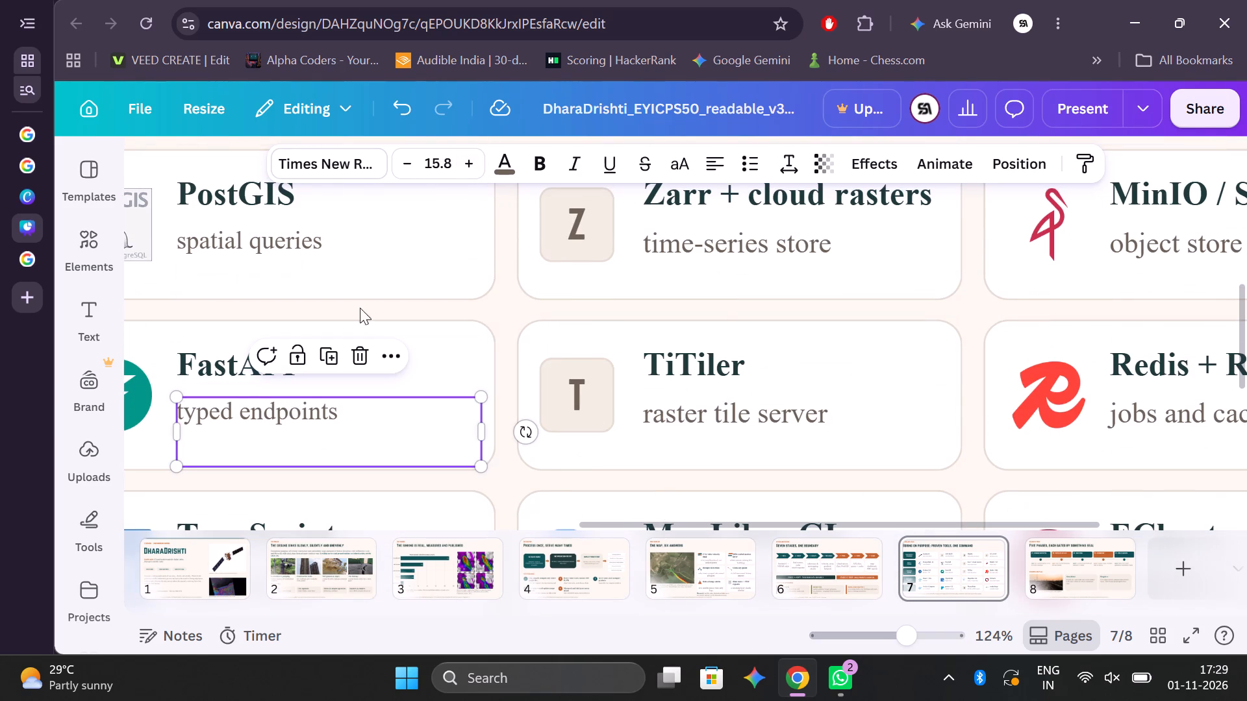
{"action": "double_click", "coordinate": [466, 168]}
Set the "spatial queries" and "cloud InSAR jobs" card descriptions under PostGIS and ASF HyP3 to font size 17.8.
{"action": "scroll", "coordinate": [343, 346], "scroll_direction": "up", "scroll_amount": 1}
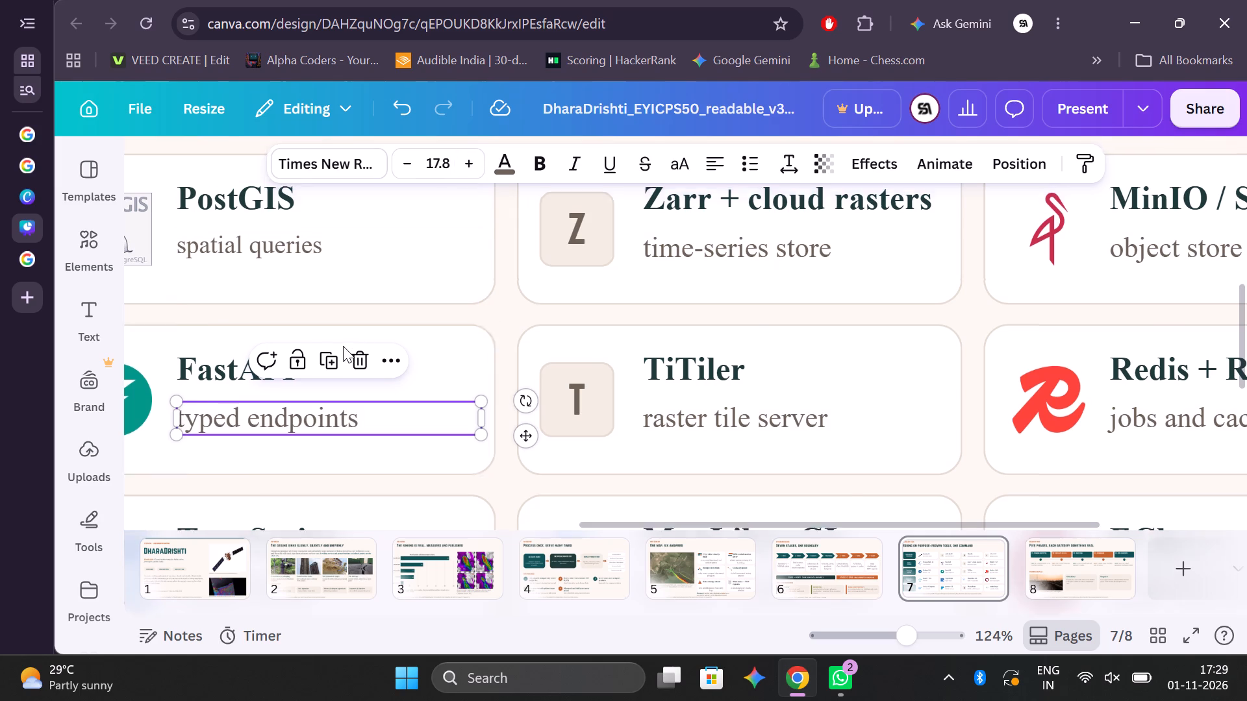
{"action": "scroll", "coordinate": [343, 346], "scroll_direction": "up", "scroll_amount": 1}
{"action": "left_click", "coordinate": [310, 344]}
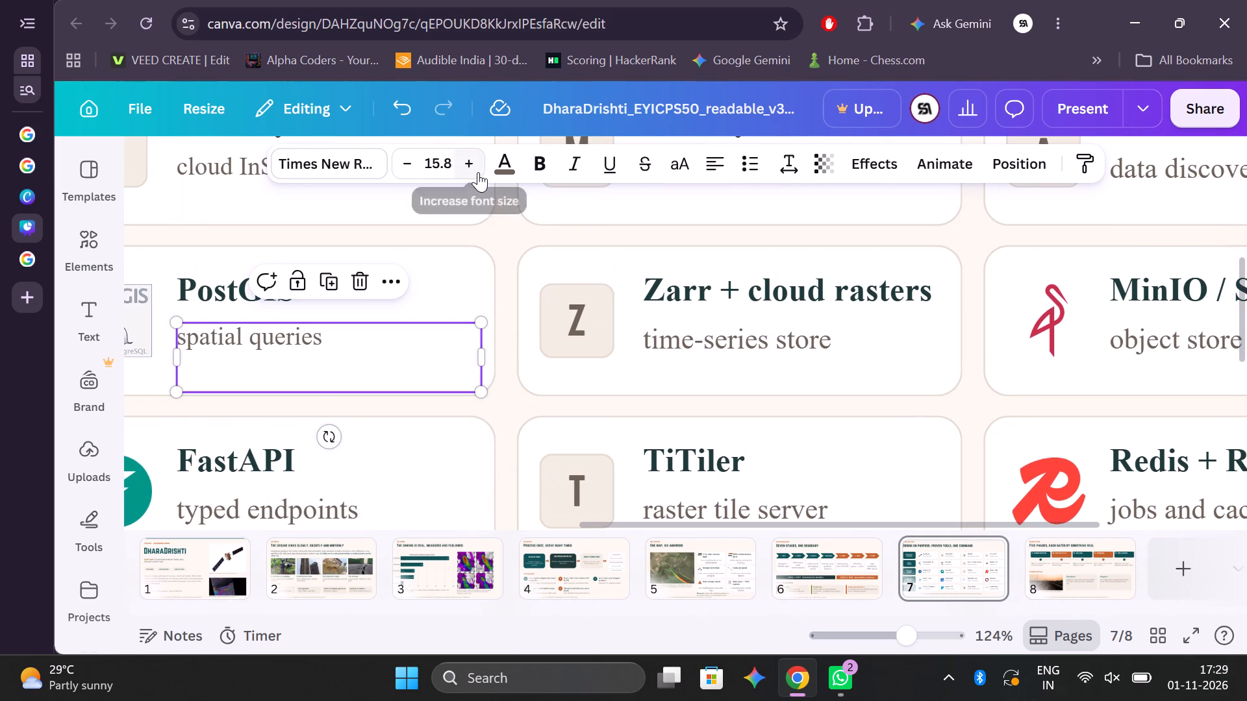
{"action": "double_click", "coordinate": [478, 172]}
{"action": "scroll", "coordinate": [405, 318], "scroll_direction": "up", "scroll_amount": 2}
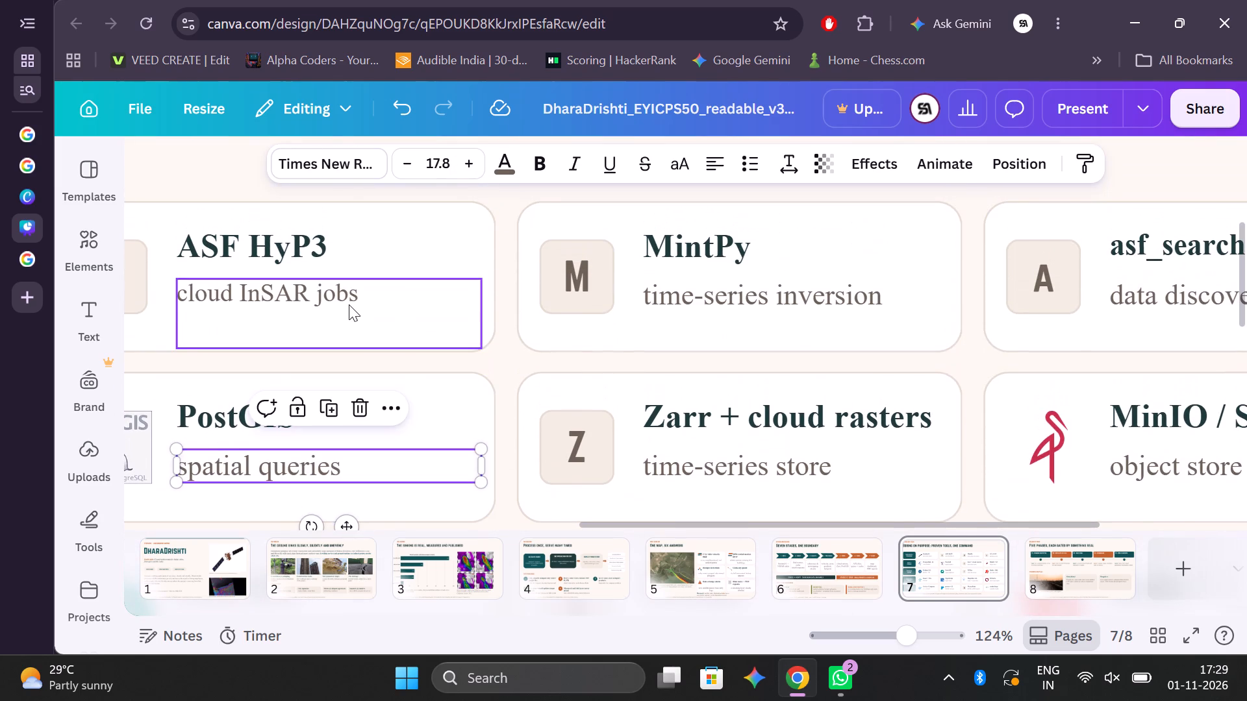
{"action": "left_click", "coordinate": [349, 304]}
{"action": "double_click", "coordinate": [472, 162]}
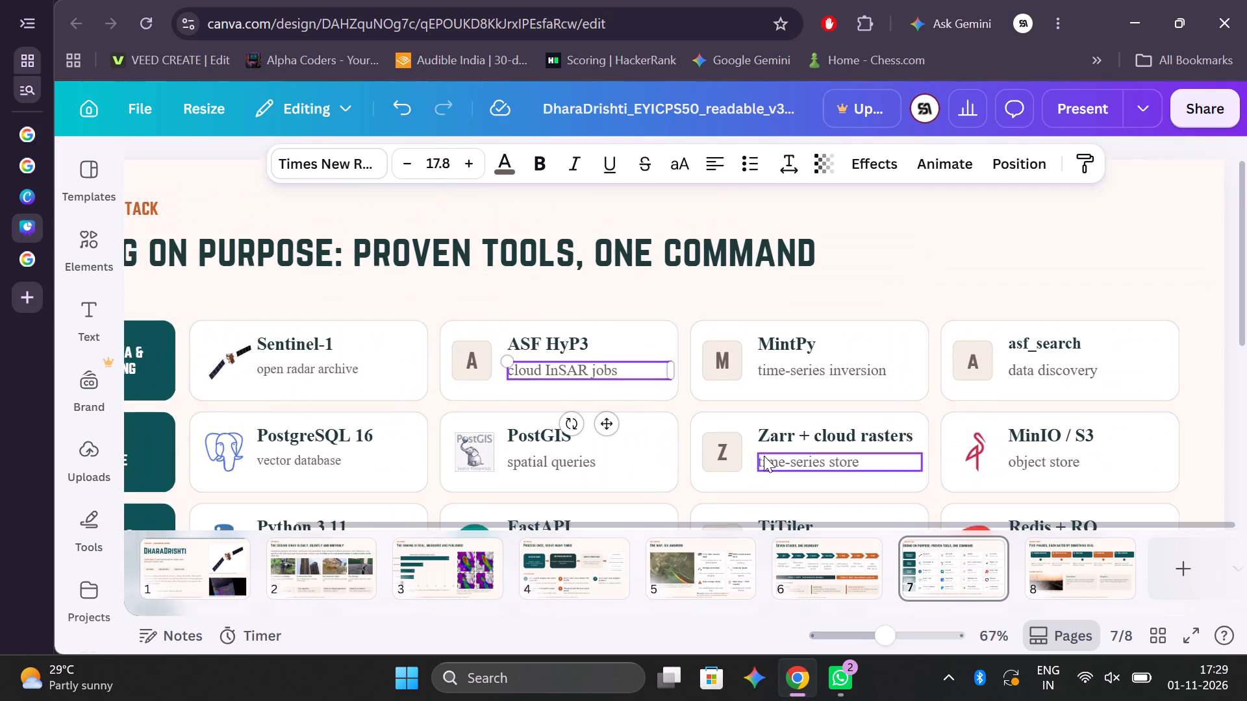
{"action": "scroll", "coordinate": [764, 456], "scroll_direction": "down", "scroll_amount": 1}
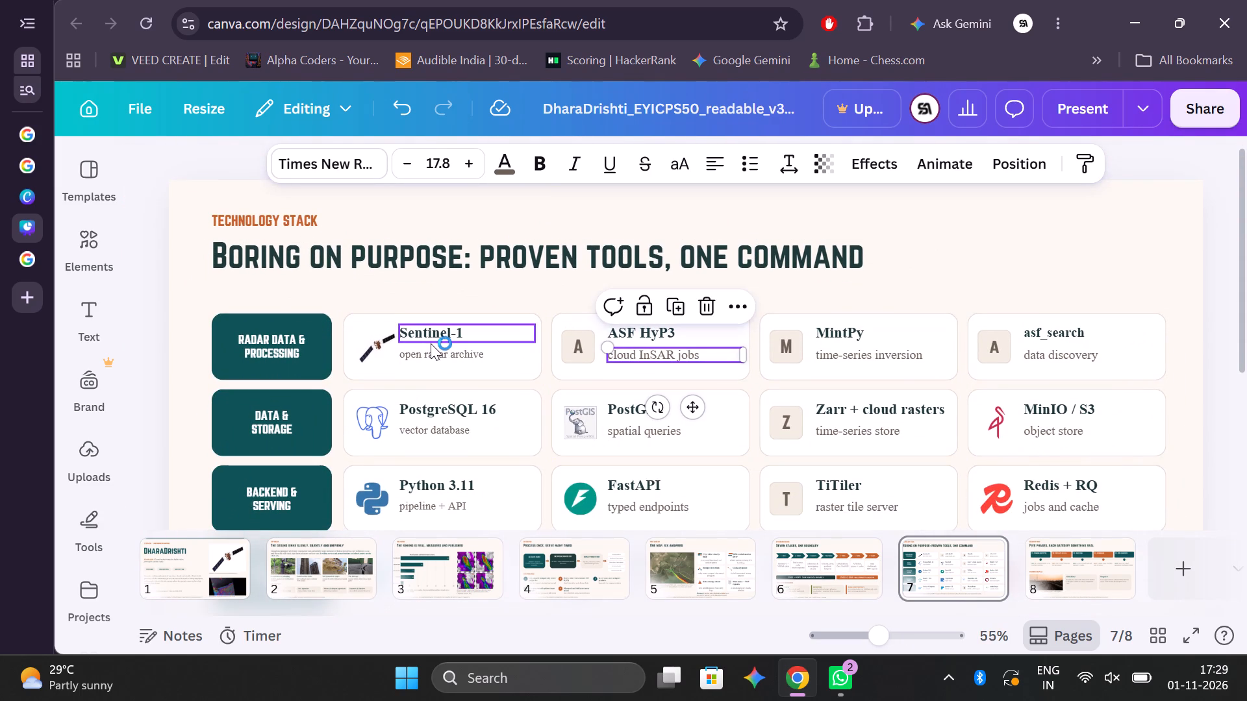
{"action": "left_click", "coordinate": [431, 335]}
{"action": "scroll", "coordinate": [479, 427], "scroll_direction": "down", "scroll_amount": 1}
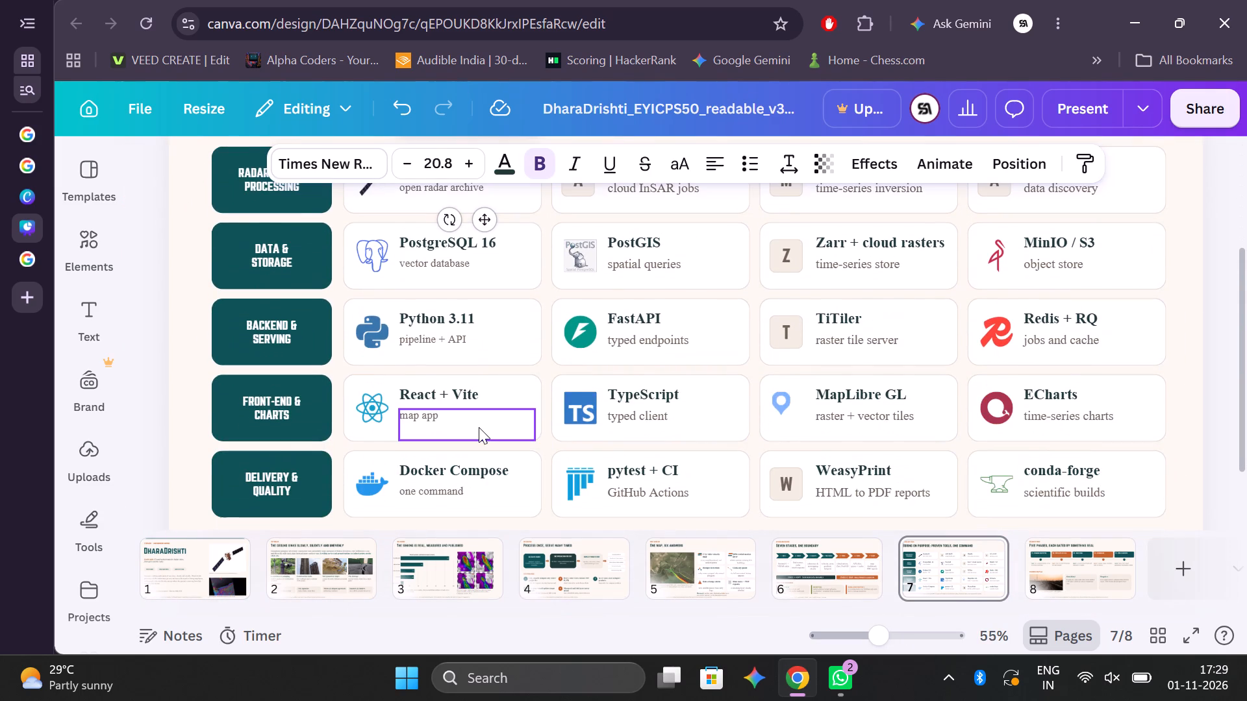
{"action": "left_click", "coordinate": [1089, 560]}
{"action": "scroll", "coordinate": [1089, 560], "scroll_direction": "left", "scroll_amount": 2}
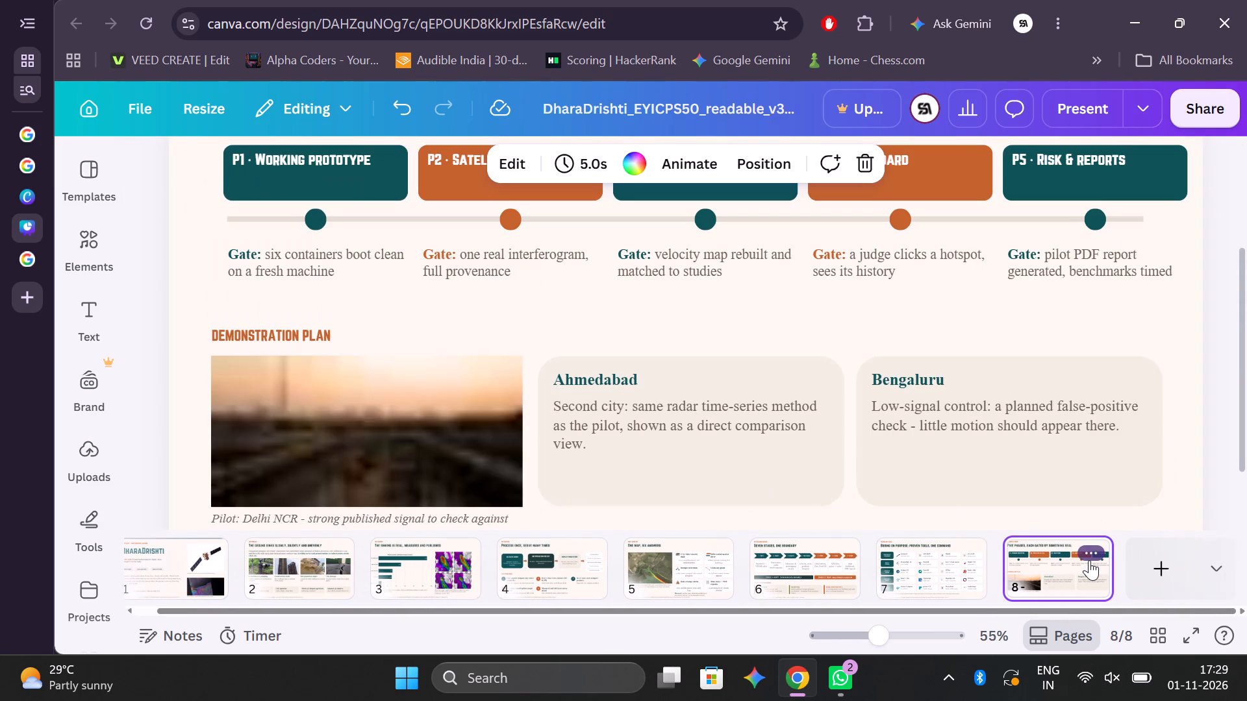
{"action": "scroll", "coordinate": [1089, 560], "scroll_direction": "left", "scroll_amount": 3}
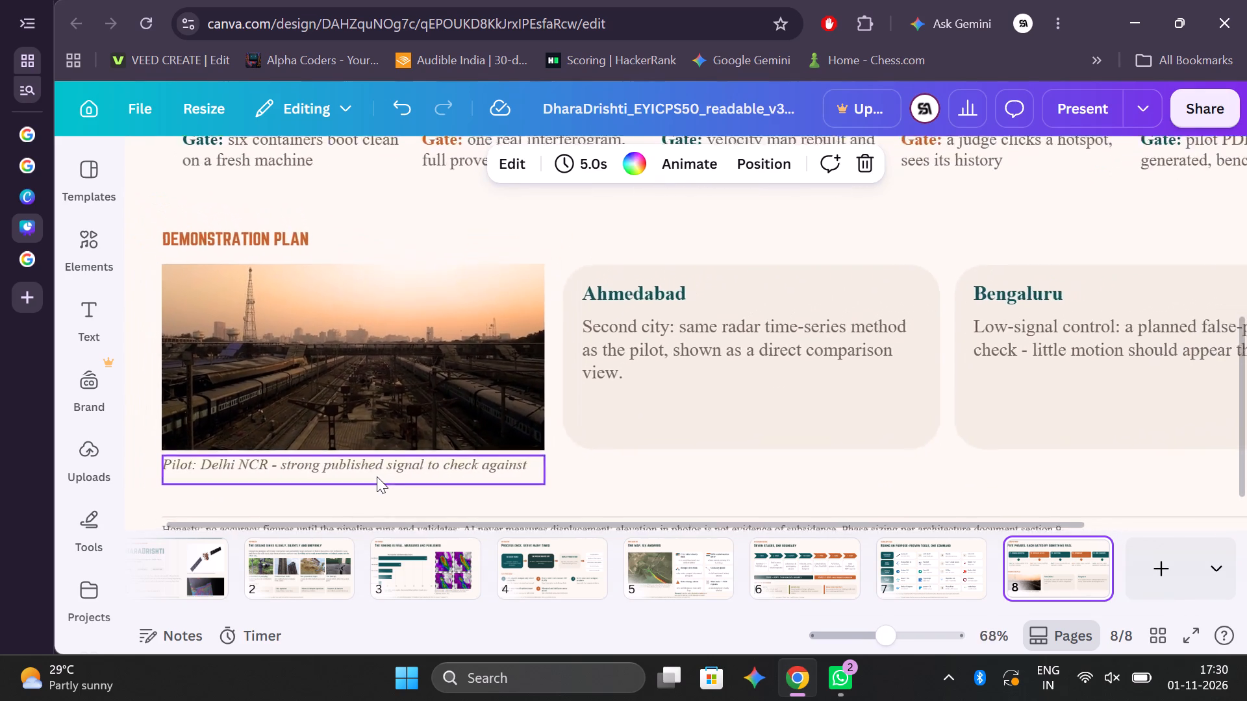
{"action": "scroll", "coordinate": [377, 476], "scroll_direction": "up", "scroll_amount": 2}
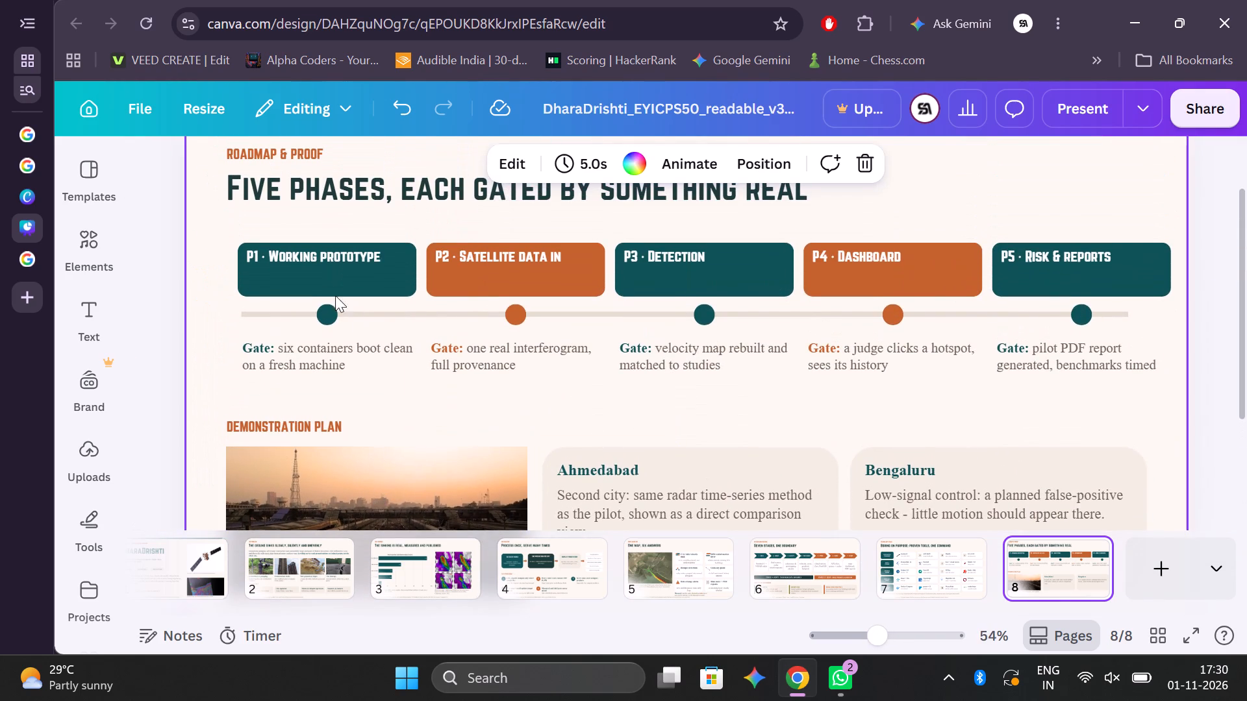
{"action": "left_click", "coordinate": [333, 255]}
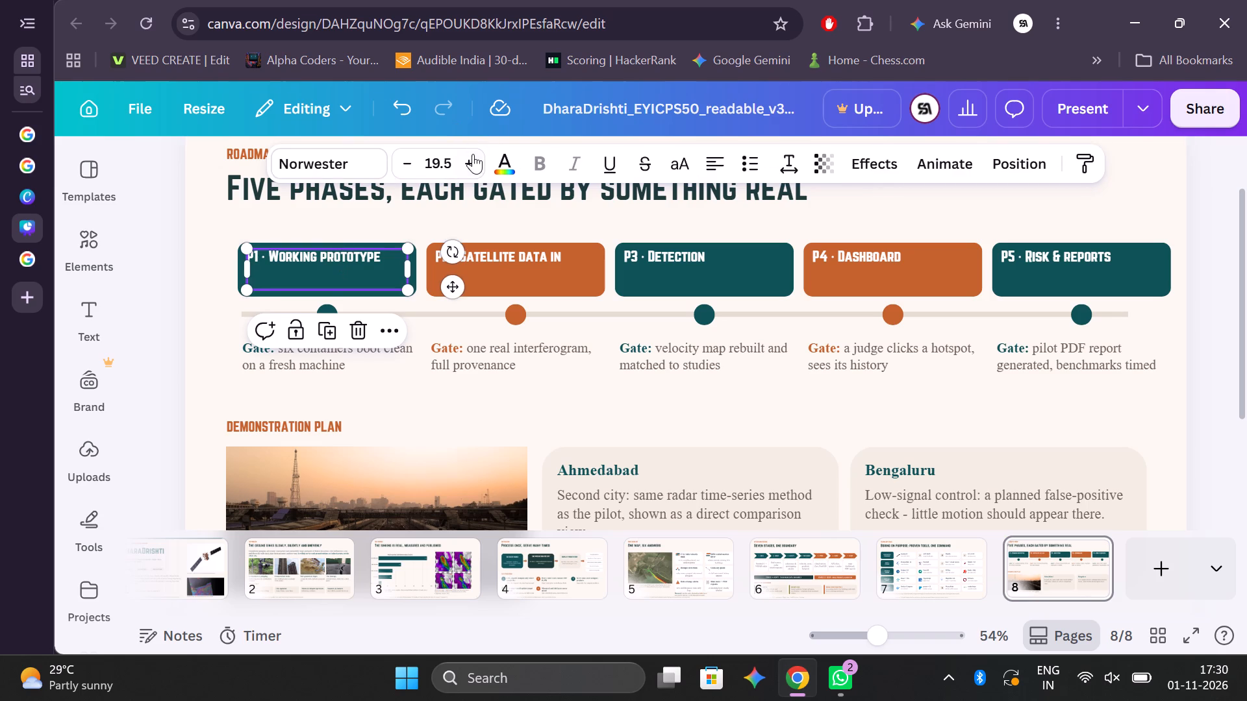
{"action": "left_click", "coordinate": [473, 157]}
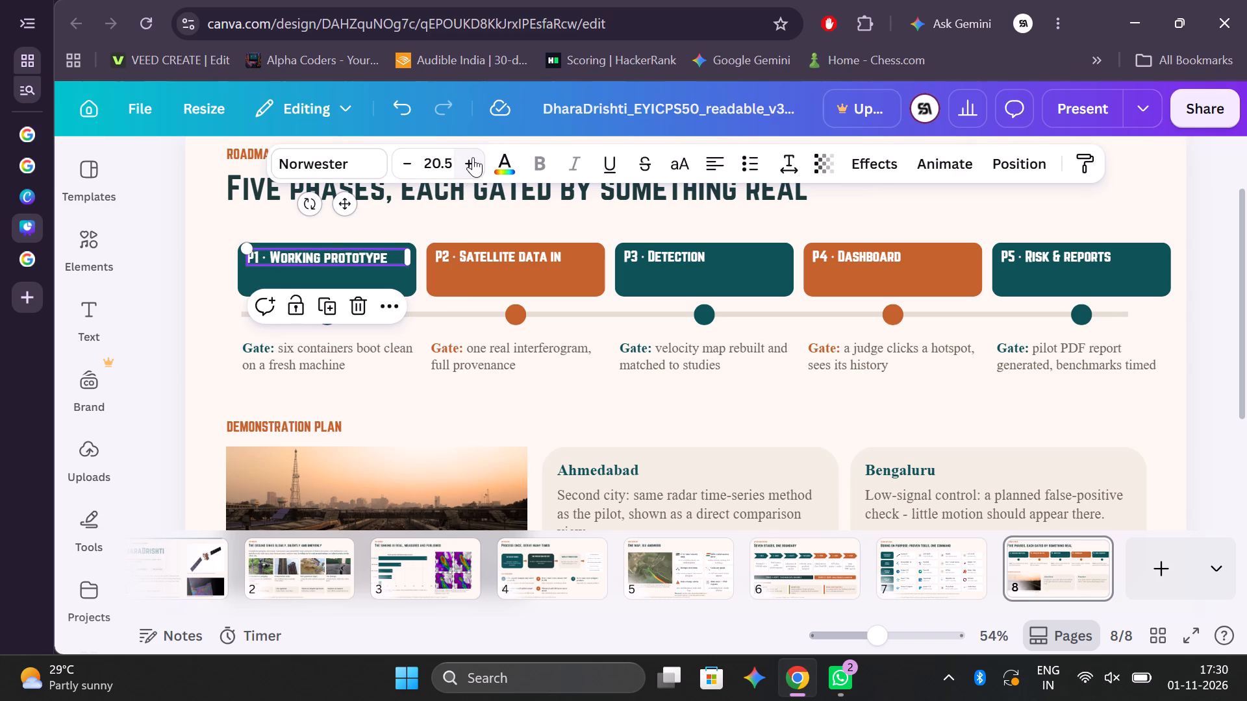
{"action": "left_click", "coordinate": [473, 157]}
{"action": "left_click", "coordinate": [473, 157]}
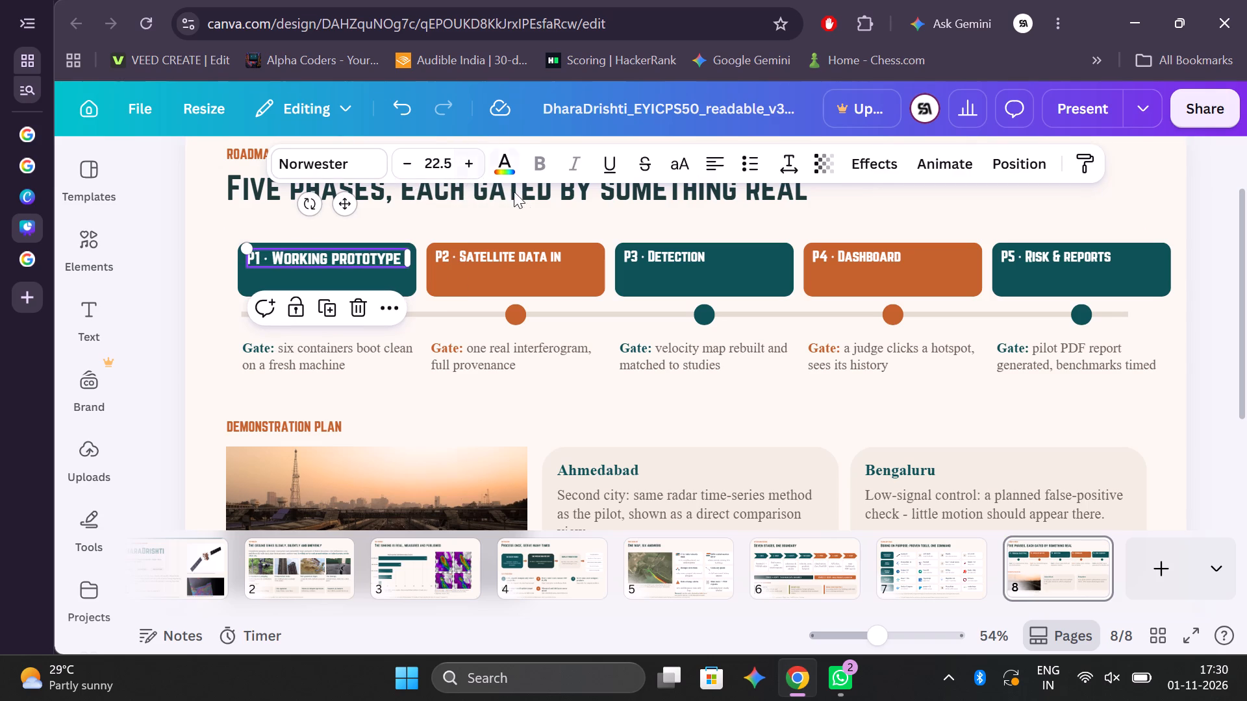
{"action": "left_click", "coordinate": [535, 260]}
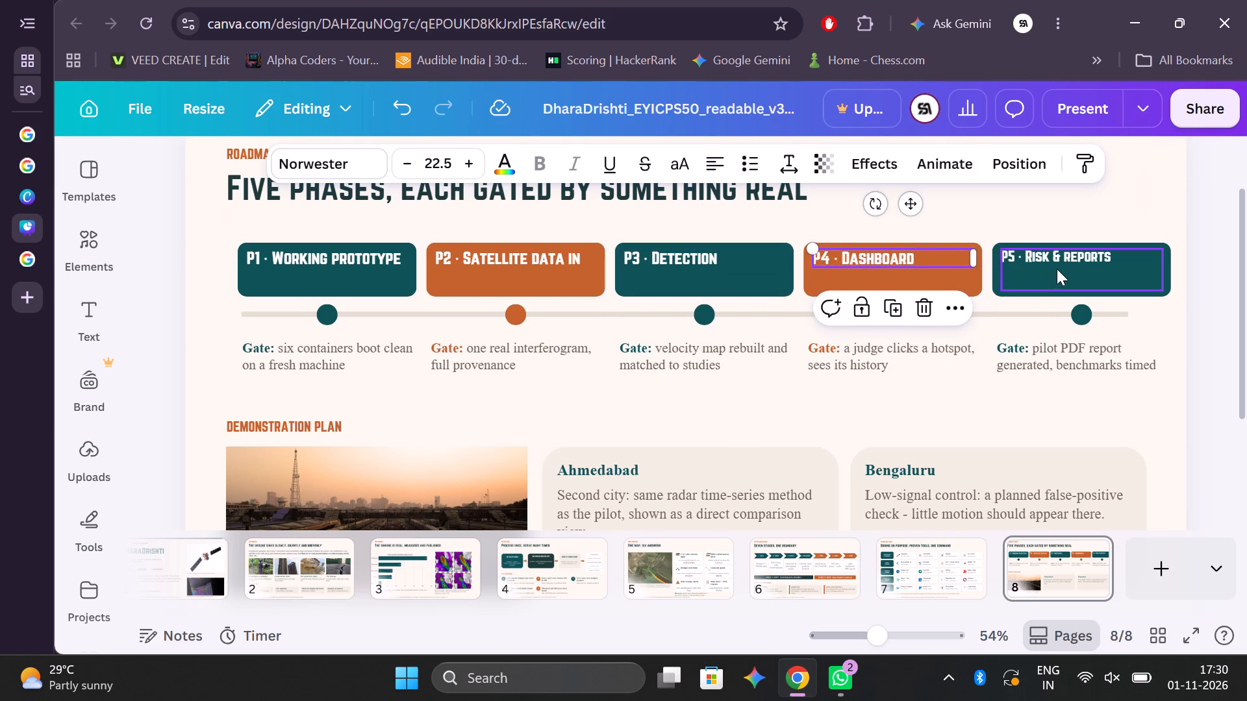
{"action": "left_click", "coordinate": [1059, 269]}
{"action": "triple_click", "coordinate": [479, 162]}
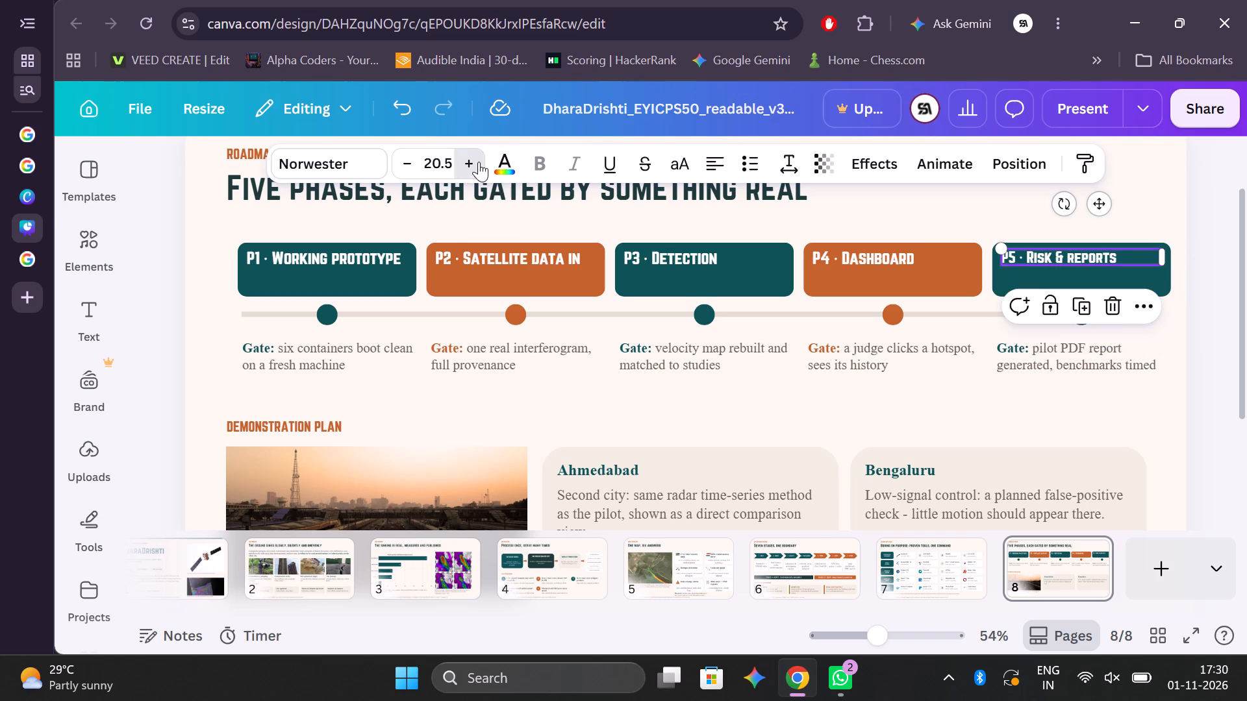
Nudge the "P1 · Working prototype" heading down 18 increments to sit near the vertical middle of its box.
{"action": "left_click", "coordinate": [315, 260]}
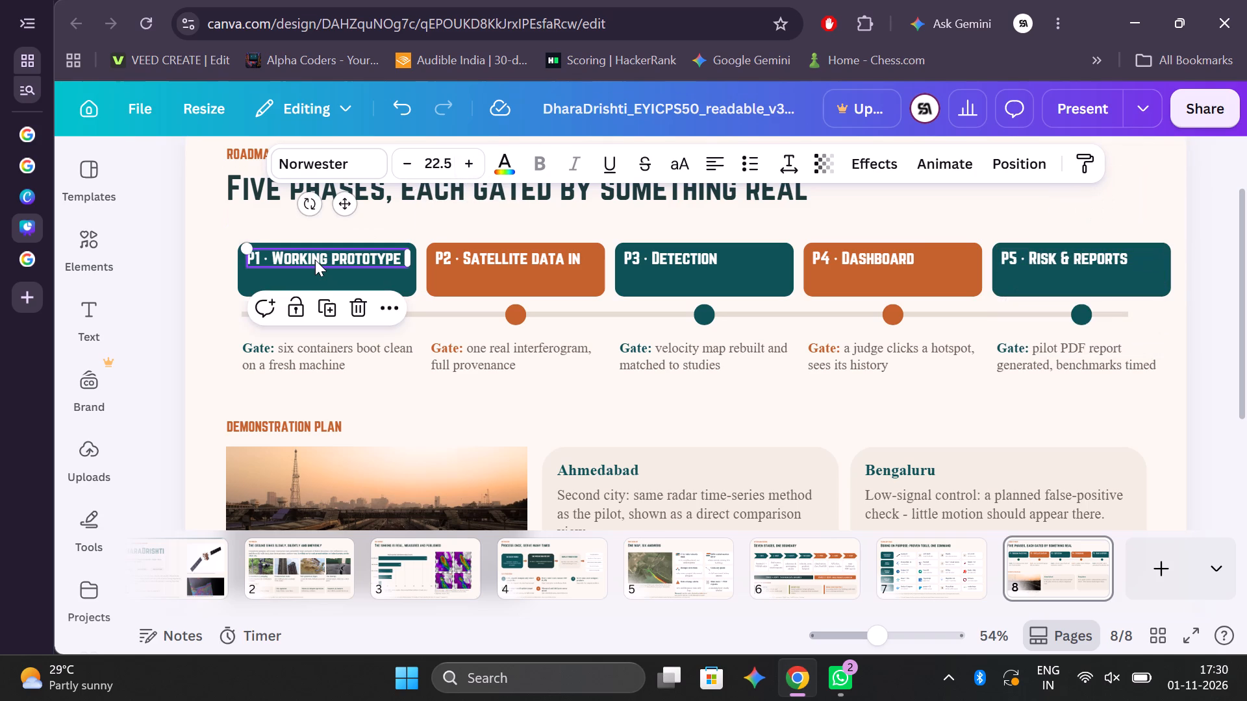
{"action": "key", "text": "Down"}
{"action": "key", "text": "Down"}
{"action": "key", "text": "Down"}
{"action": "key", "text": "Down"}
{"action": "key", "text": "Down"}
{"action": "key", "text": "Down"}
{"action": "key", "text": "Down"}
{"action": "key", "text": "Down"}
{"action": "key", "text": "Down"}
{"action": "key", "text": "Down"}
{"action": "key", "text": "Down"}
{"action": "key", "text": "Down"}
{"action": "key", "text": "Down"}
{"action": "key", "text": "Down"}
{"action": "key", "text": "Down"}
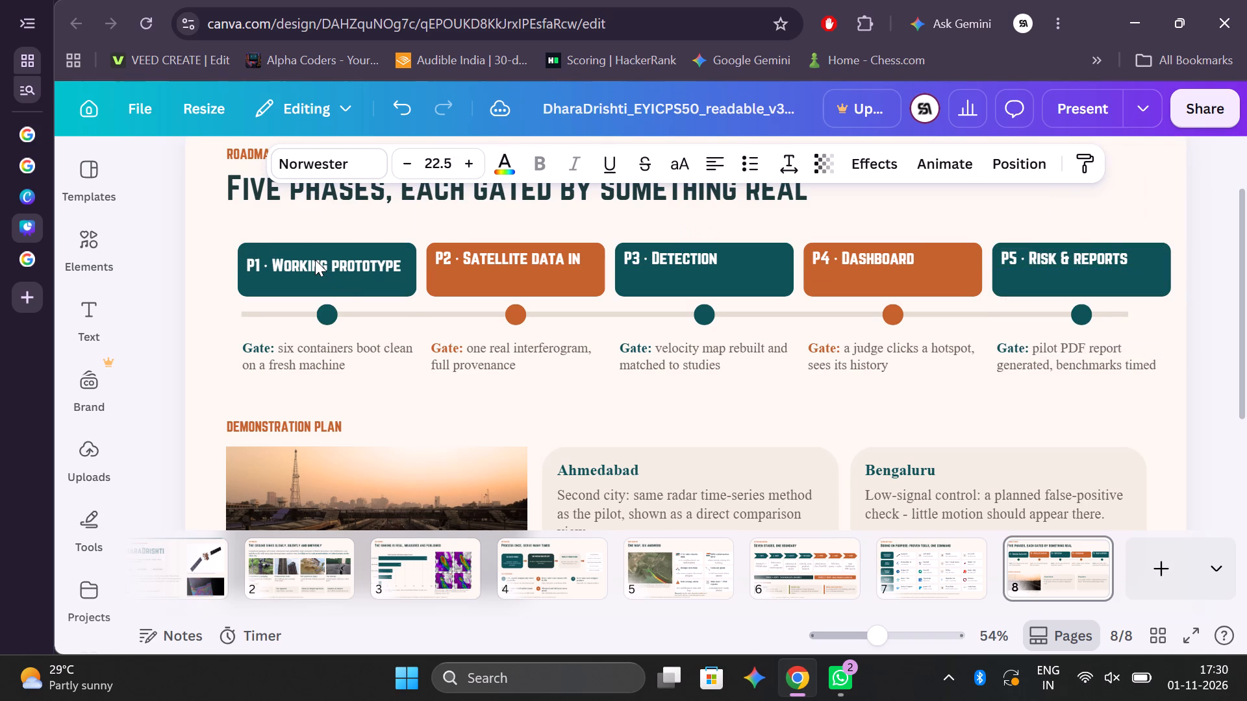
{"action": "key", "text": "Down"}
{"action": "key", "text": "Down"}
{"action": "key", "text": "Down"}
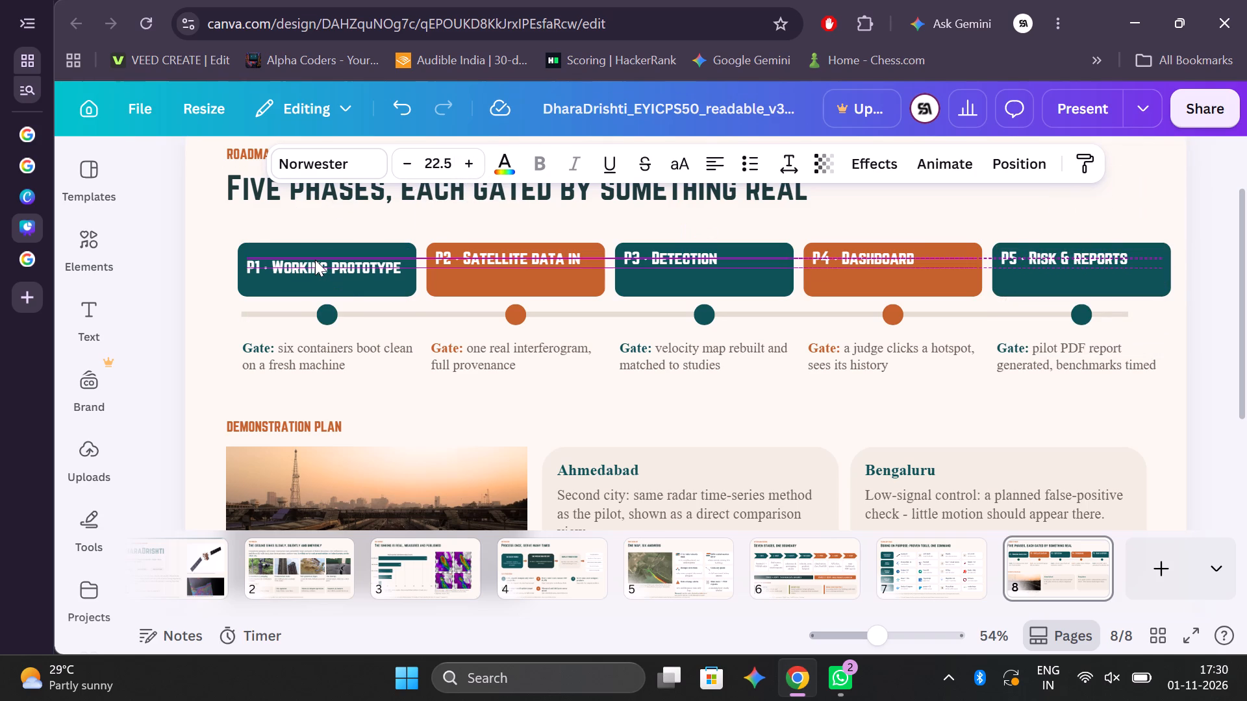
Nudge the "P2 · Satellite data in" heading down 18 increments, level with the P1 heading.
{"action": "left_click", "coordinate": [490, 260]}
{"action": "key", "text": "Down"}
{"action": "key", "text": "Down"}
{"action": "key", "text": "Down"}
{"action": "key", "text": "Down"}
{"action": "key", "text": "Down"}
{"action": "key", "text": "Down"}
{"action": "key", "text": "Down"}
{"action": "key", "text": "Down"}
{"action": "key", "text": "Down"}
{"action": "key", "text": "Down"}
{"action": "key", "text": "Down"}
{"action": "key", "text": "Down"}
{"action": "key", "text": "Down"}
{"action": "key", "text": "Down"}
{"action": "key", "text": "Down"}
{"action": "key", "text": "Down"}
{"action": "key", "text": "Down"}
{"action": "key", "text": "Down"}
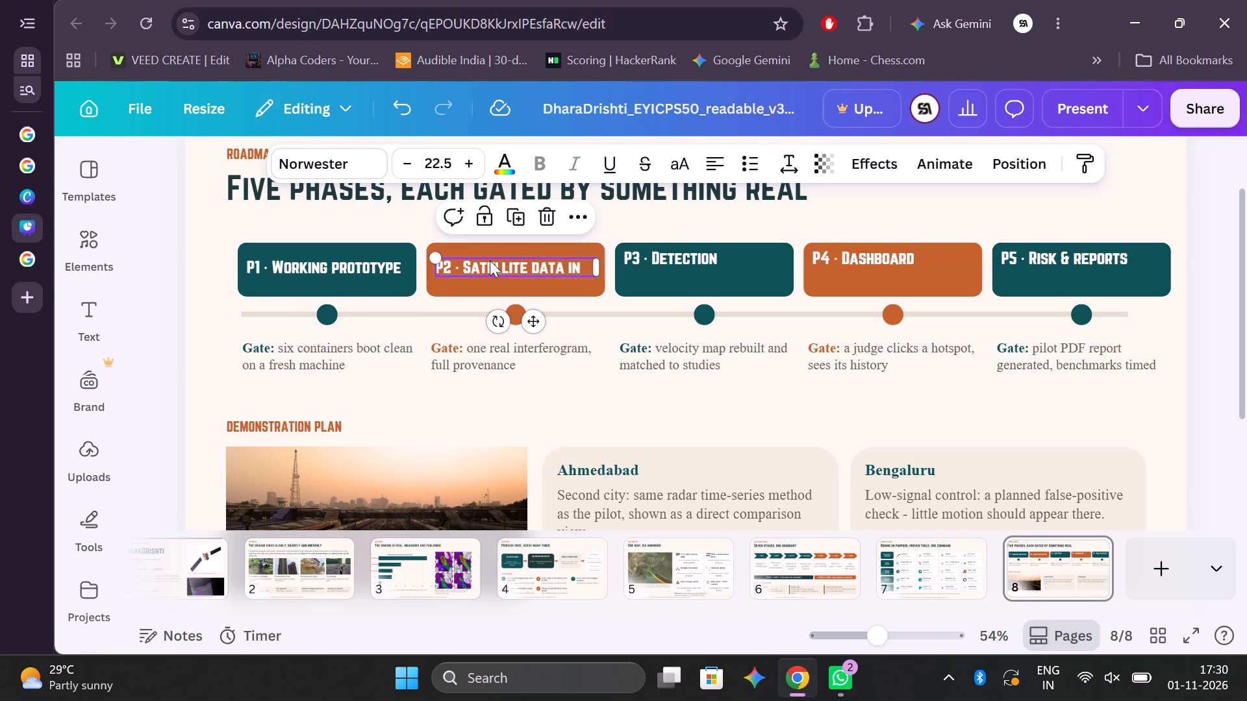
Nudge the "P3 · Detection" heading down 18 increments, level with the P1 and P2 headings.
{"action": "left_click", "coordinate": [690, 258]}
{"action": "key", "text": "Down"}
{"action": "key", "text": "Down"}
{"action": "key", "text": "Down"}
{"action": "key", "text": "Down"}
{"action": "key", "text": "Down"}
{"action": "key", "text": "Down"}
{"action": "key", "text": "Down"}
{"action": "key", "text": "Down"}
{"action": "key", "text": "Down"}
{"action": "key", "text": "Down"}
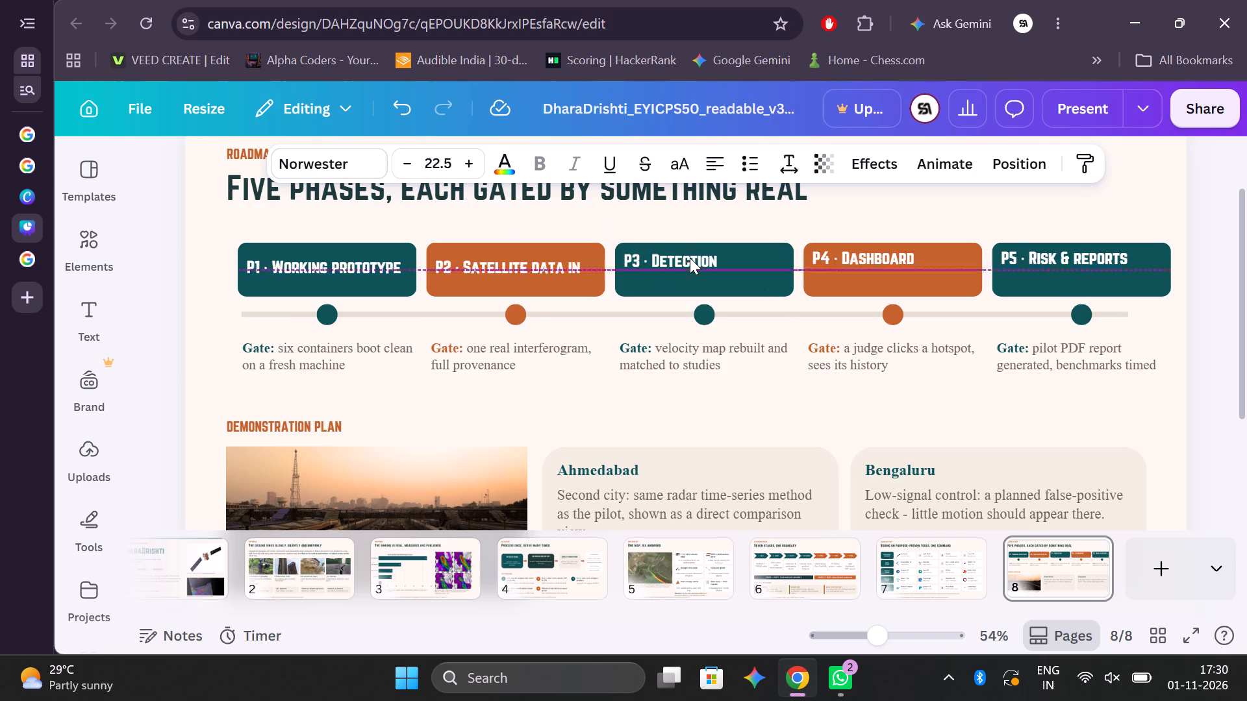
{"action": "key", "text": "Down"}
{"action": "key", "text": "Down"}
{"action": "key", "text": "Down"}
{"action": "key", "text": "Down"}
{"action": "key", "text": "Down"}
{"action": "key", "text": "Down"}
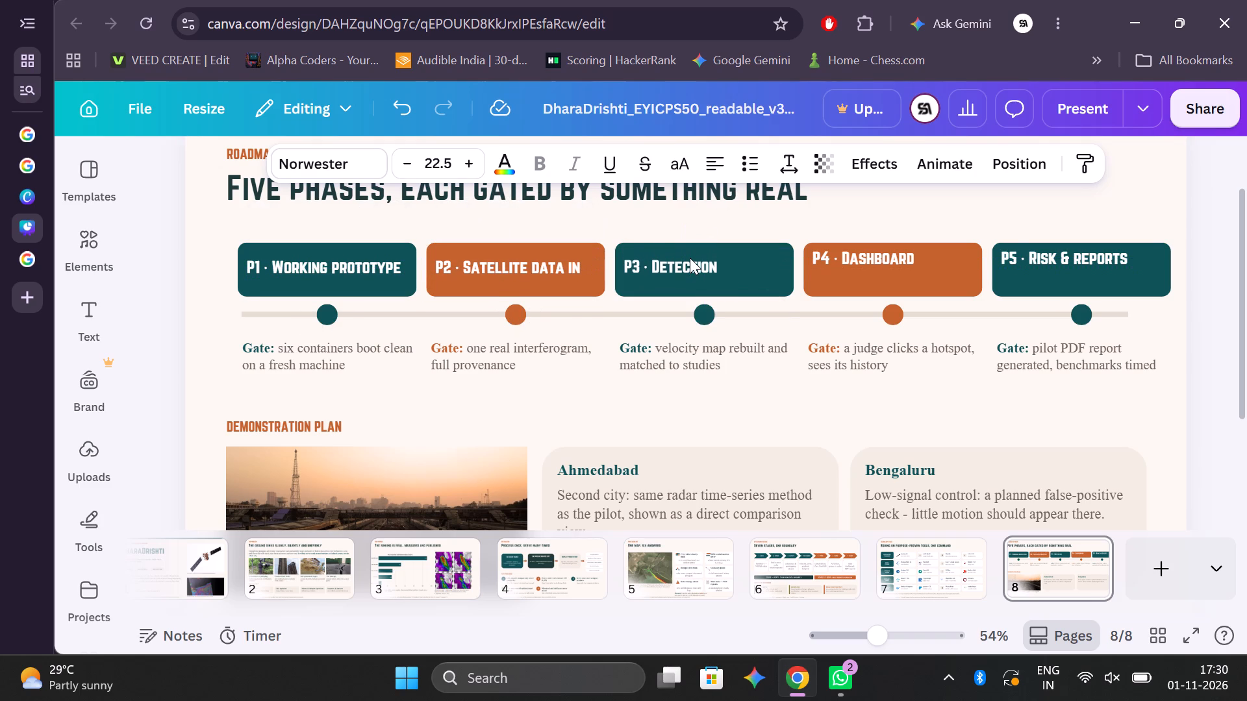
{"action": "key", "text": "Down"}
{"action": "key", "text": "Down"}
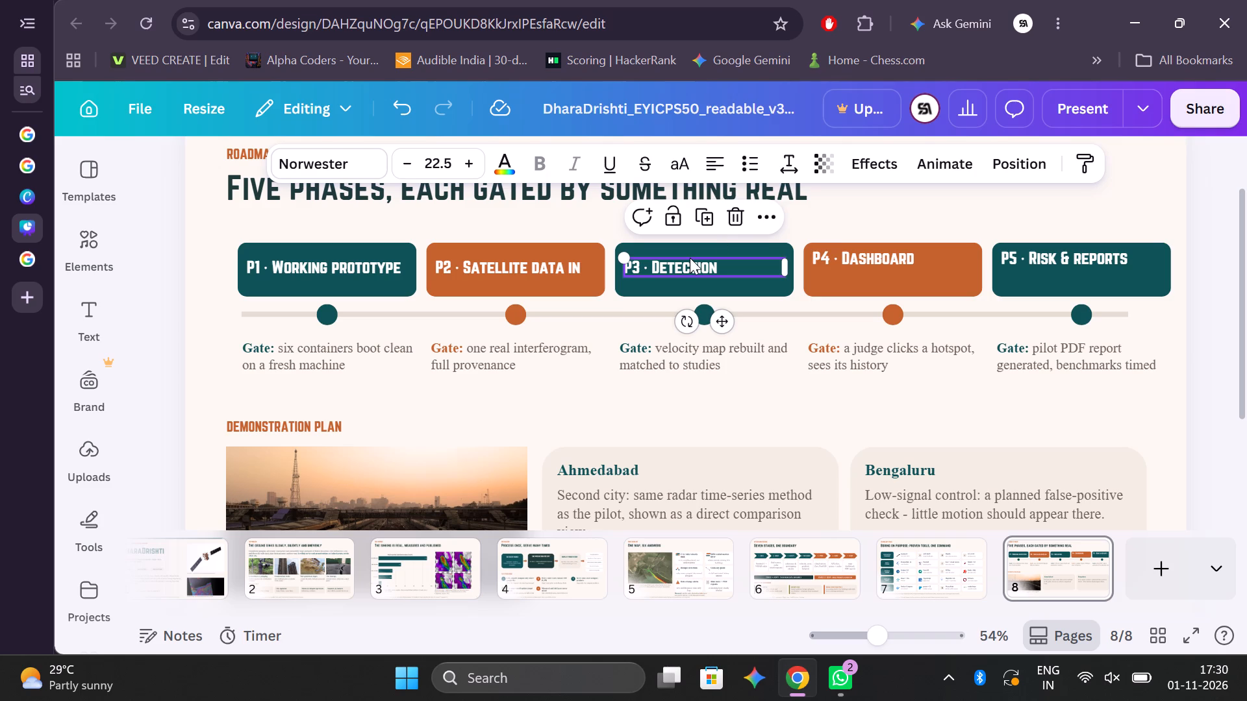
Nudge the "P4 · Dashboard" heading down 18 increments, level with the P1 to P3 headings.
{"action": "left_click", "coordinate": [863, 264]}
{"action": "key", "text": "Down"}
{"action": "key", "text": "Down"}
{"action": "key", "text": "Down"}
{"action": "key", "text": "Down"}
{"action": "key", "text": "Down"}
{"action": "key", "text": "Down"}
{"action": "key", "text": "Down"}
{"action": "key", "text": "Down"}
{"action": "key", "text": "Down"}
{"action": "key", "text": "Down"}
{"action": "key", "text": "Down"}
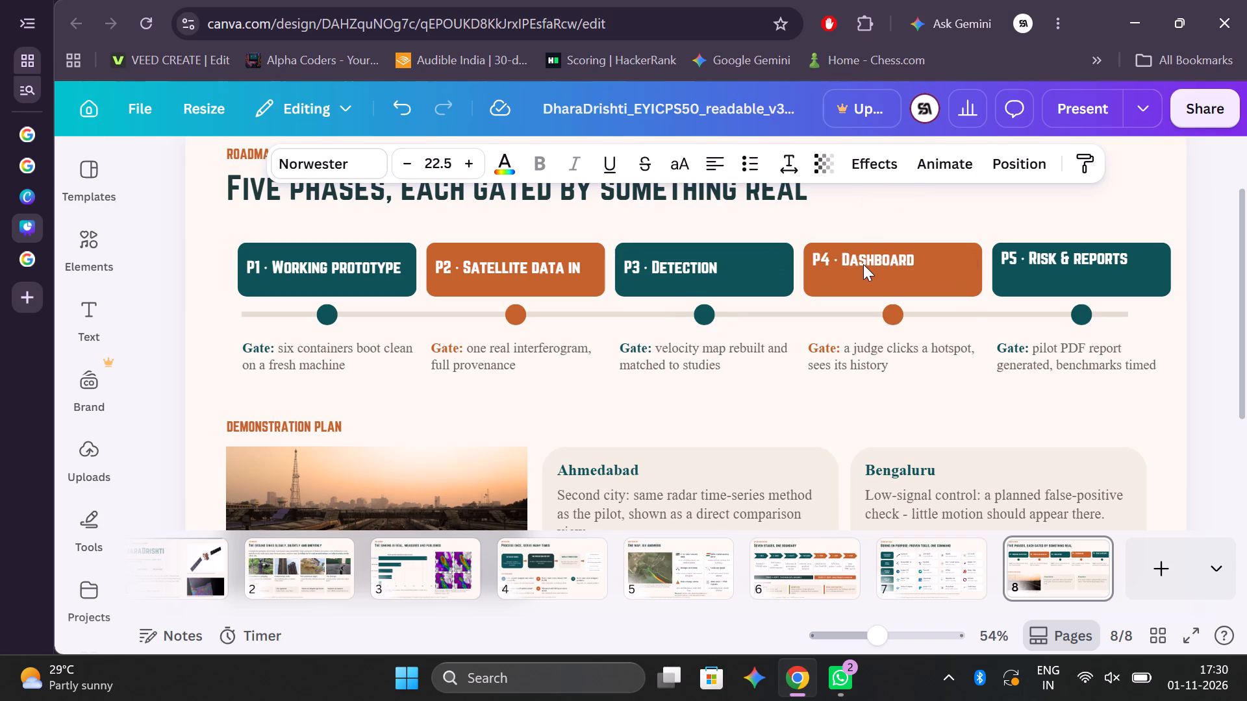
{"action": "key", "text": "Down"}
{"action": "key", "text": "Down"}
{"action": "key", "text": "Down"}
{"action": "key", "text": "Down"}
{"action": "key", "text": "Down"}
{"action": "key", "text": "Down"}
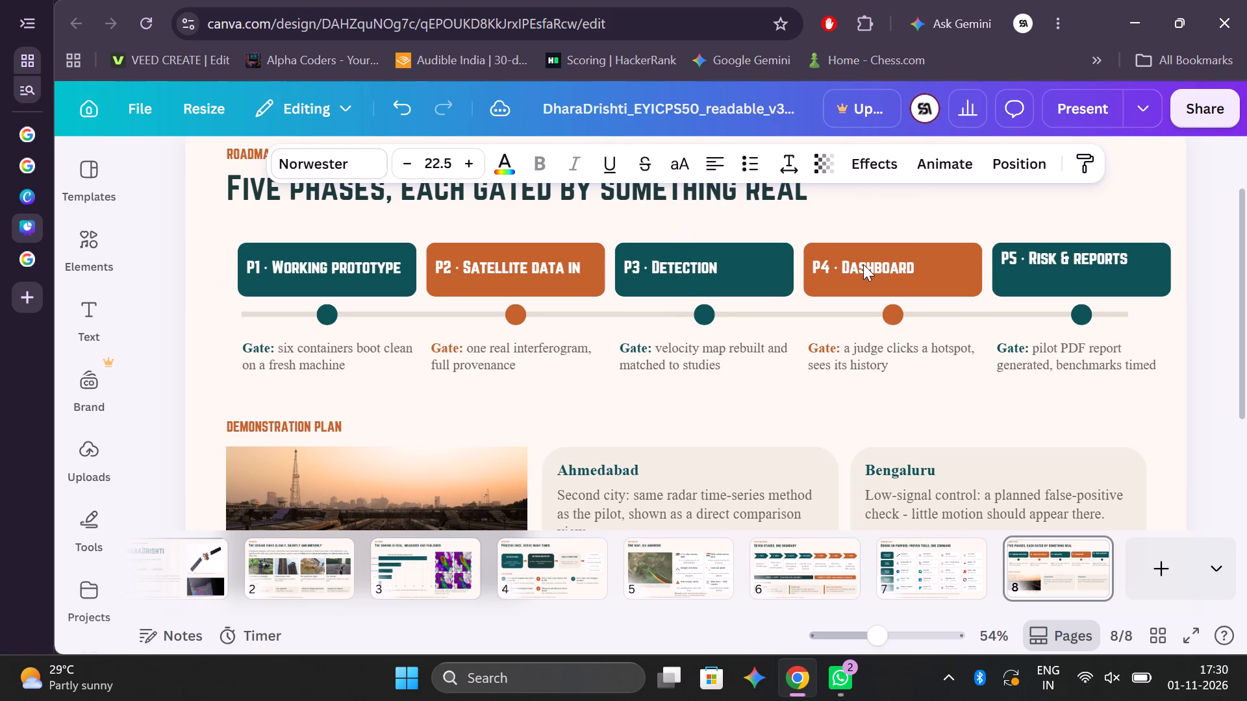
{"action": "key", "text": "Down"}
Nudge the "P5 · Risk & reports" heading down 18 increments, level with the other four phase headings.
{"action": "left_click", "coordinate": [1080, 260]}
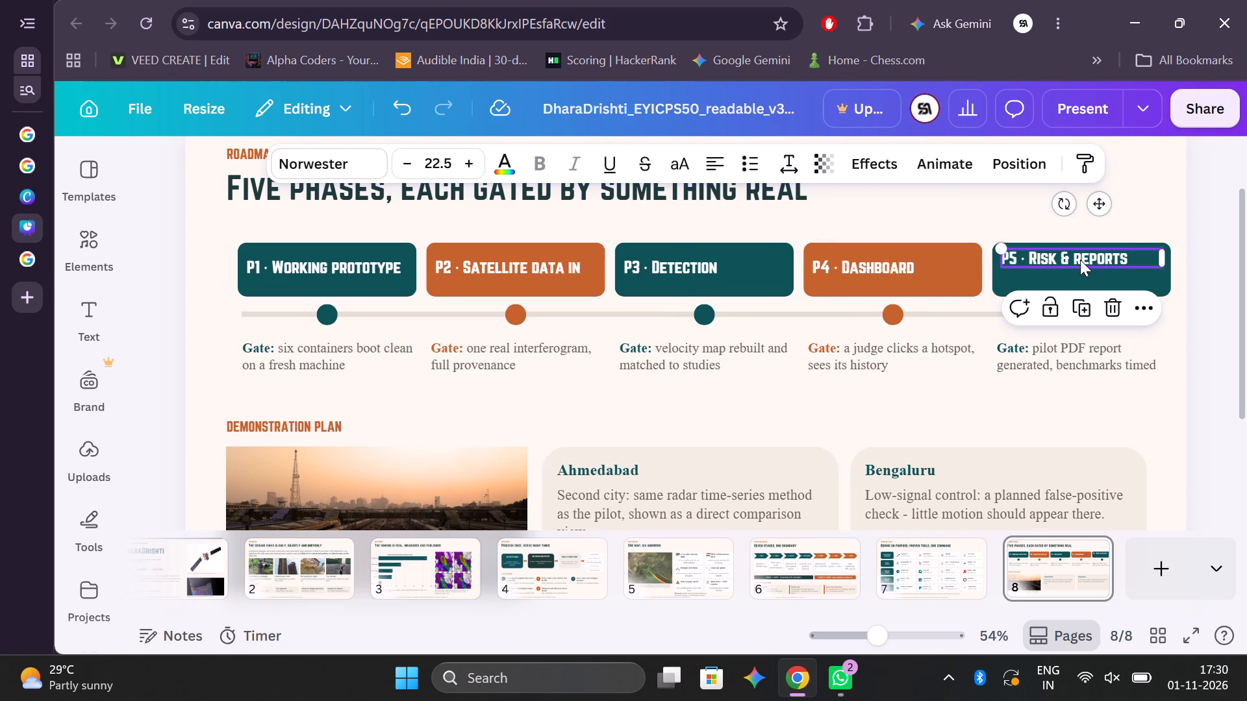
{"action": "key", "text": "Down"}
{"action": "key", "text": "Down"}
{"action": "key", "text": "Down"}
{"action": "key", "text": "Down"}
{"action": "key", "text": "Down"}
{"action": "key", "text": "Down"}
{"action": "key", "text": "Down"}
{"action": "key", "text": "Down"}
{"action": "key", "text": "Down"}
{"action": "key", "text": "Down"}
{"action": "key", "text": "Down"}
{"action": "key", "text": "Down"}
{"action": "key", "text": "Down"}
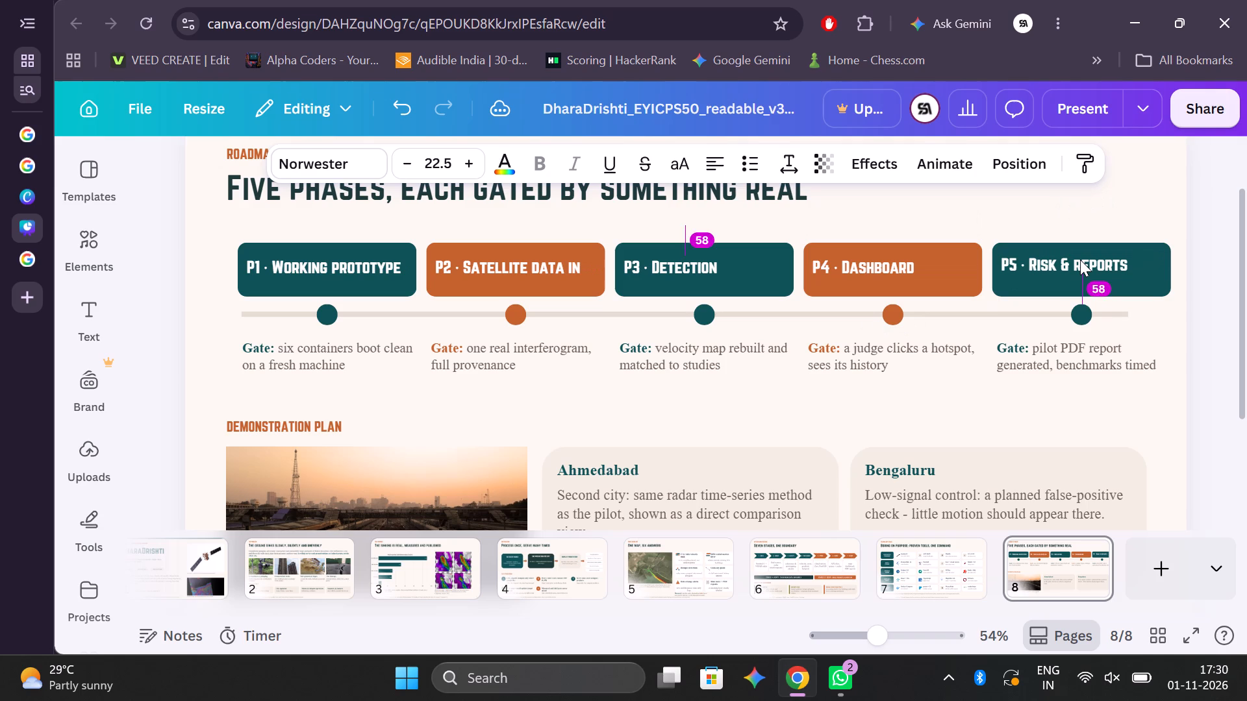
{"action": "key", "text": "Down"}
{"action": "key", "text": "Down"}
{"action": "key", "text": "Down"}
{"action": "key", "text": "Down"}
{"action": "key", "text": "Down"}
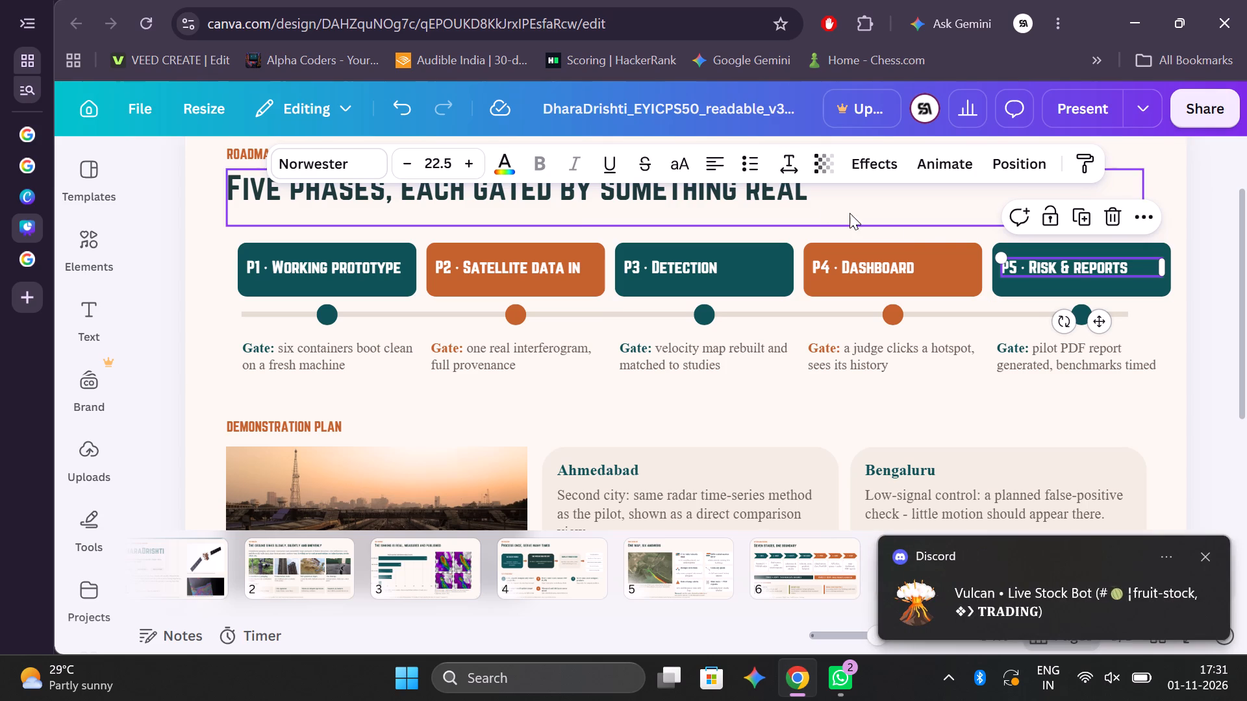
Center-align the text of all five phase headings, P1 through P5, within their boxes.
{"action": "left_click", "coordinate": [381, 272]}
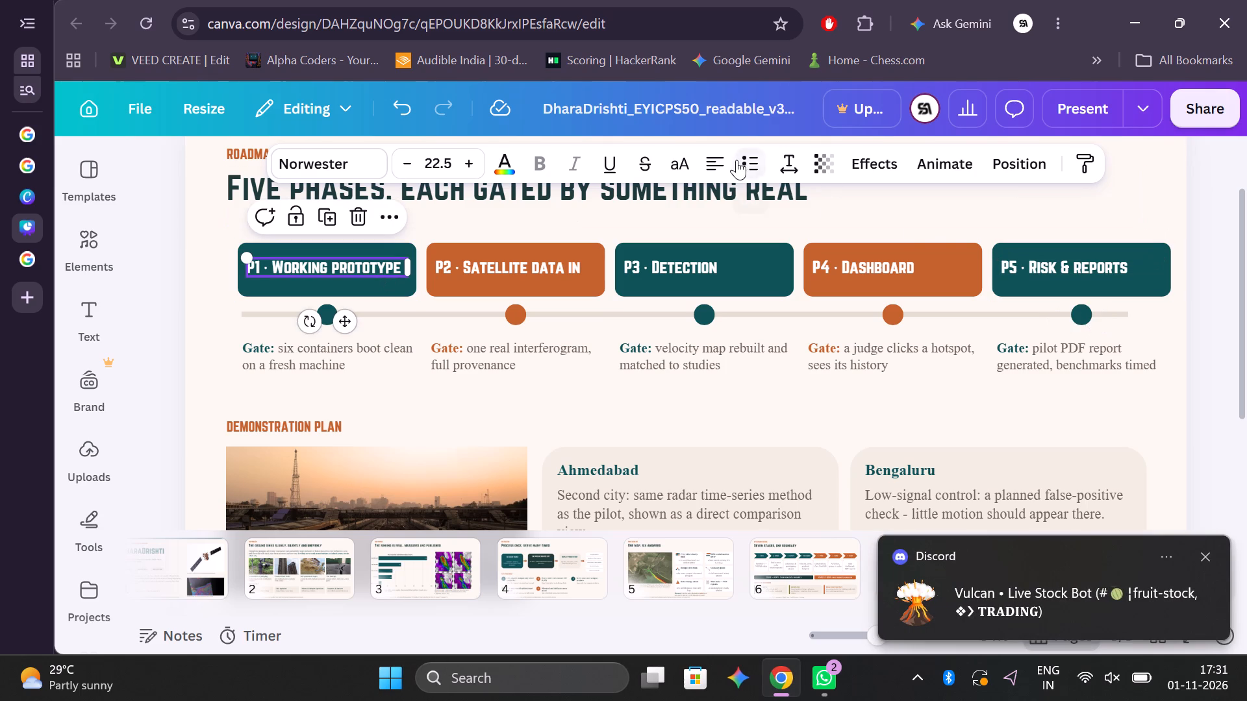
{"action": "left_click", "coordinate": [705, 164]}
{"action": "left_click", "coordinate": [532, 269]}
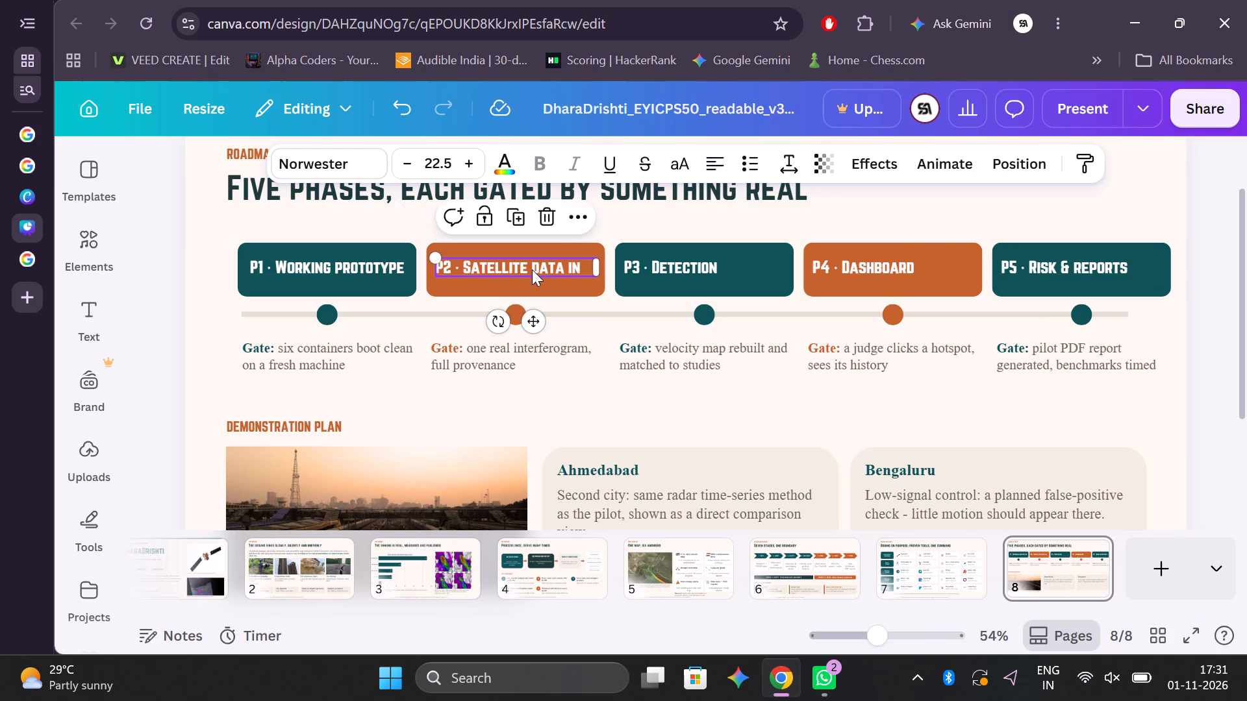
{"action": "left_click", "coordinate": [707, 160]}
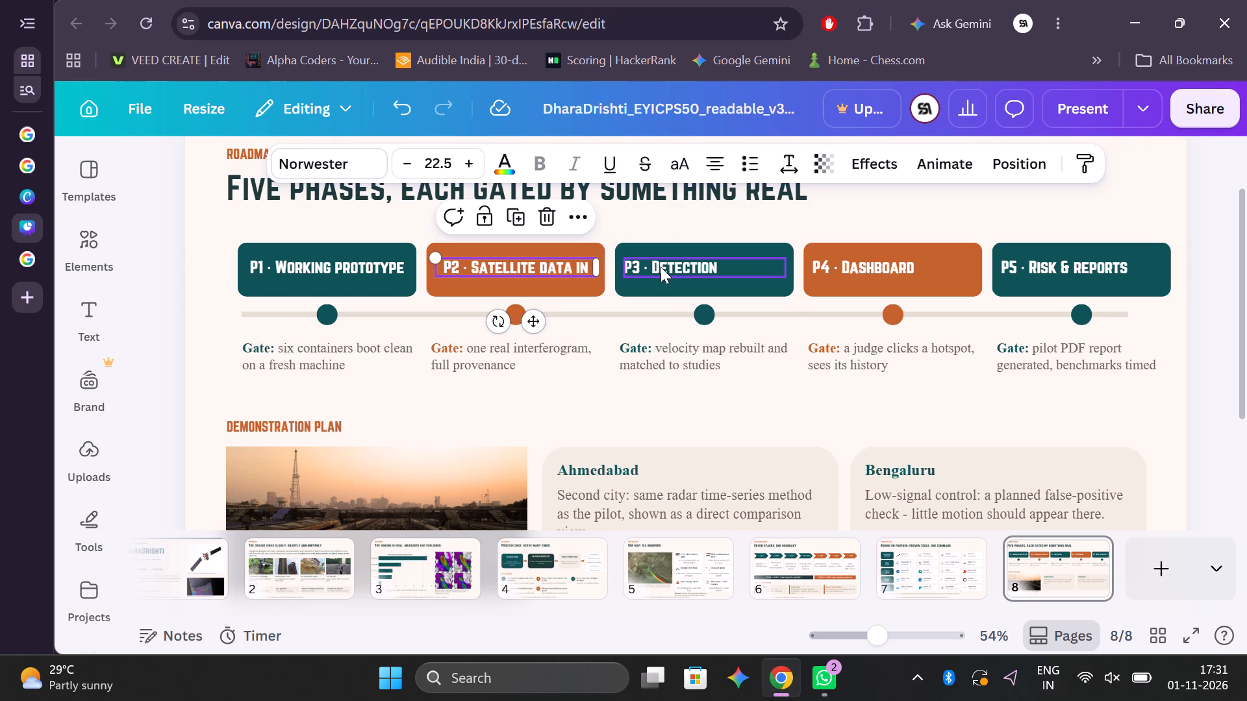
{"action": "left_click", "coordinate": [661, 267]}
{"action": "left_click", "coordinate": [710, 170]}
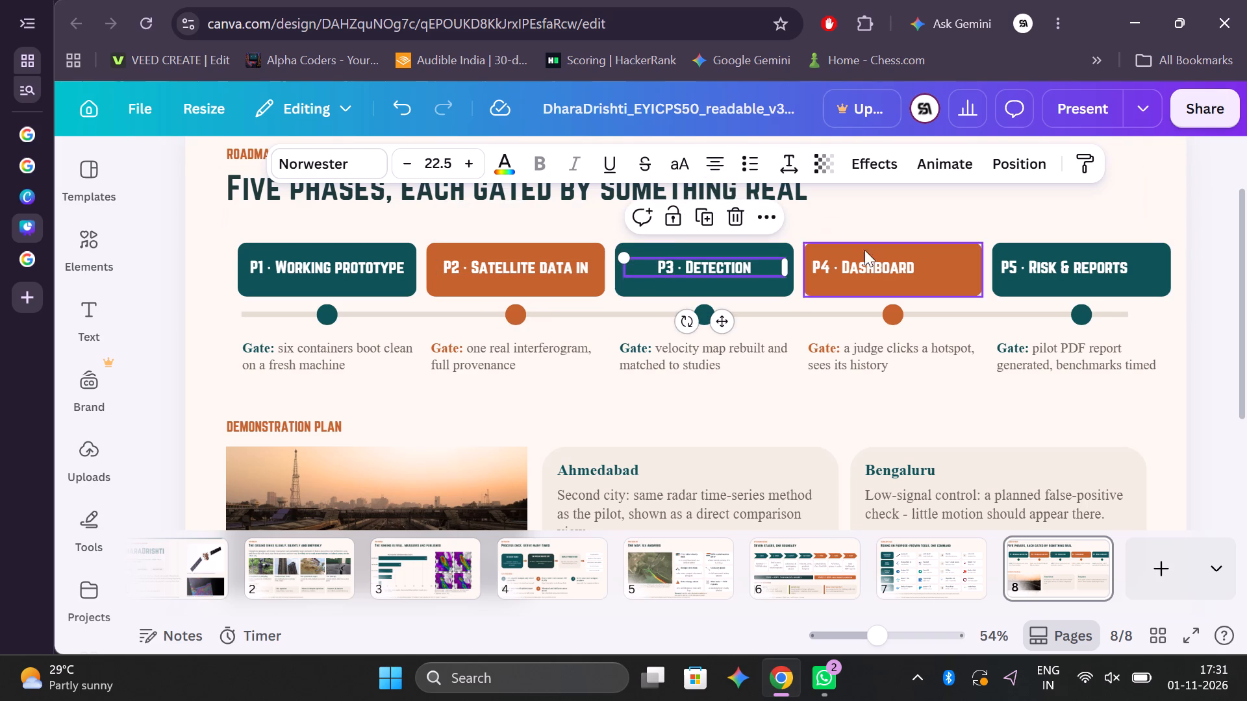
{"action": "left_click", "coordinate": [879, 269]}
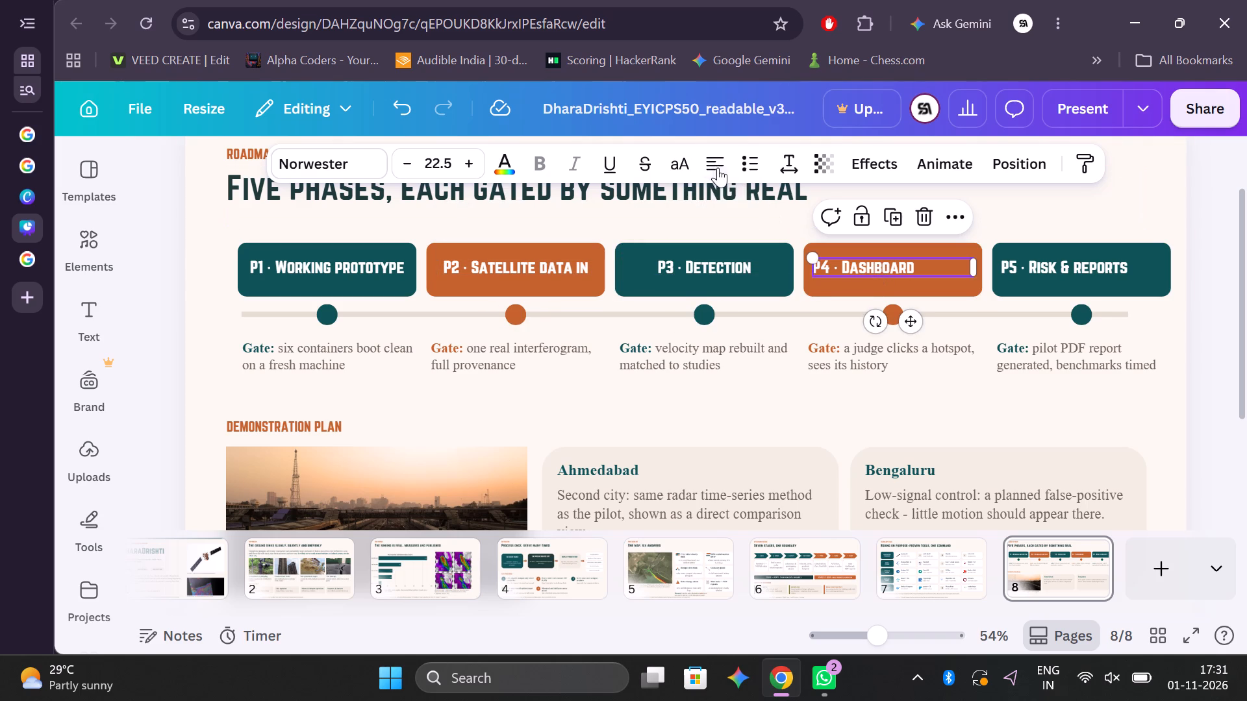
{"action": "left_click", "coordinate": [714, 167]}
{"action": "left_click", "coordinate": [1033, 268]}
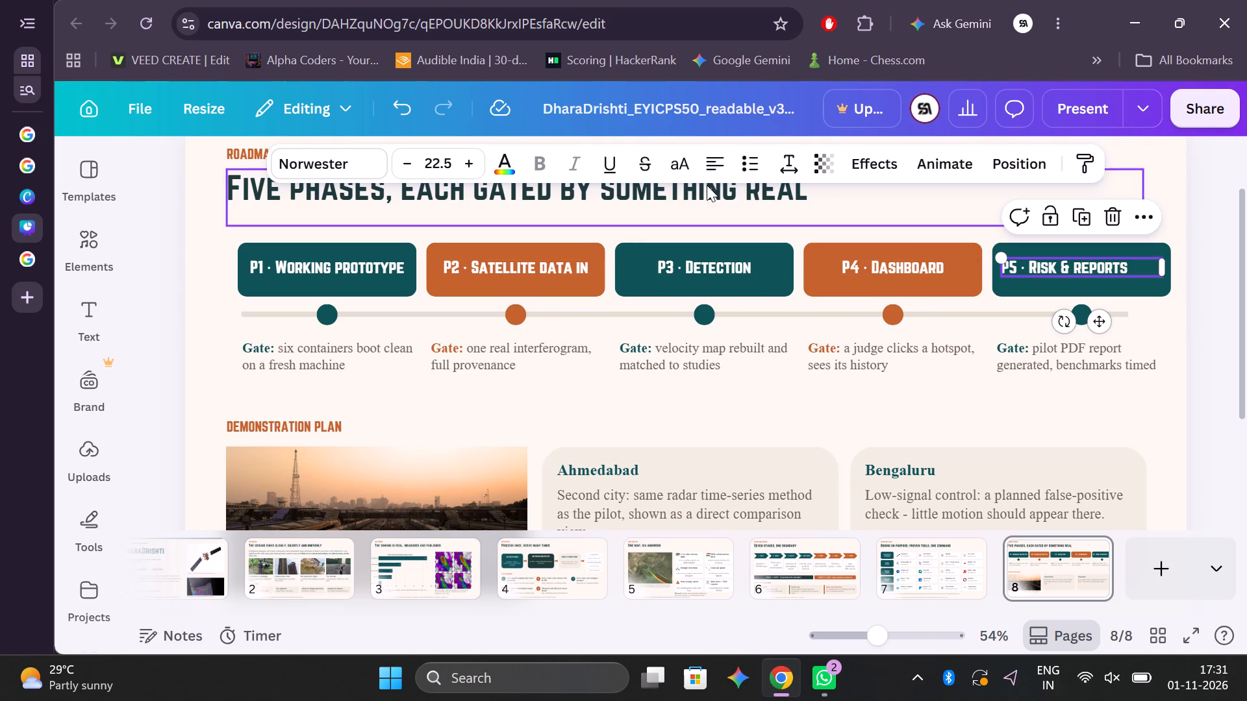
{"action": "left_click", "coordinate": [701, 167]}
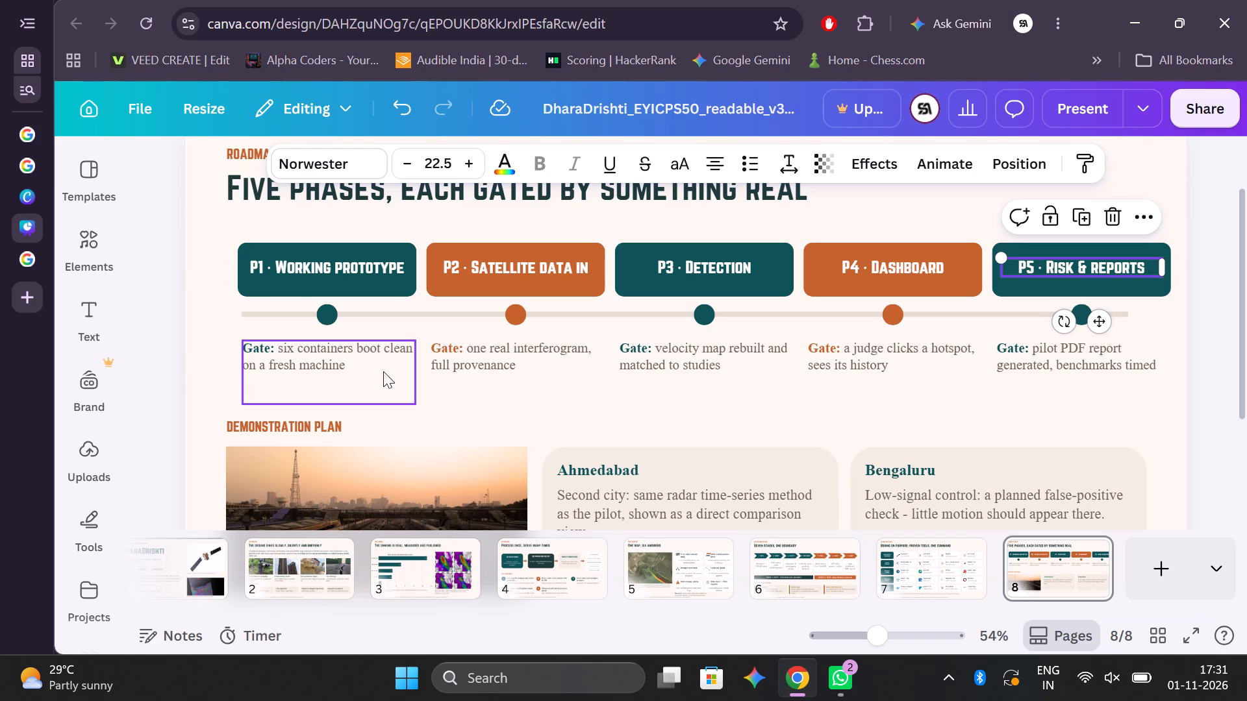
Set the five "Gate:" descriptions below the phase timeline to font size 22.5.
{"action": "left_click", "coordinate": [360, 356]}
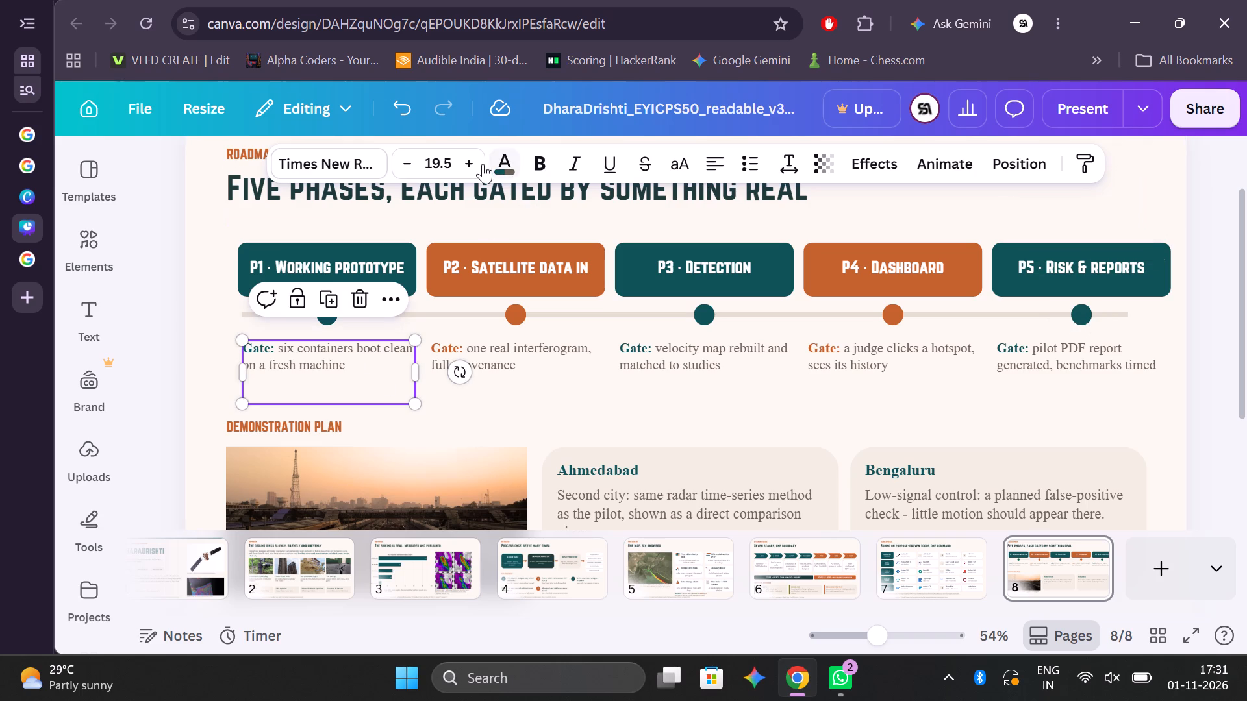
{"action": "double_click", "coordinate": [473, 164]}
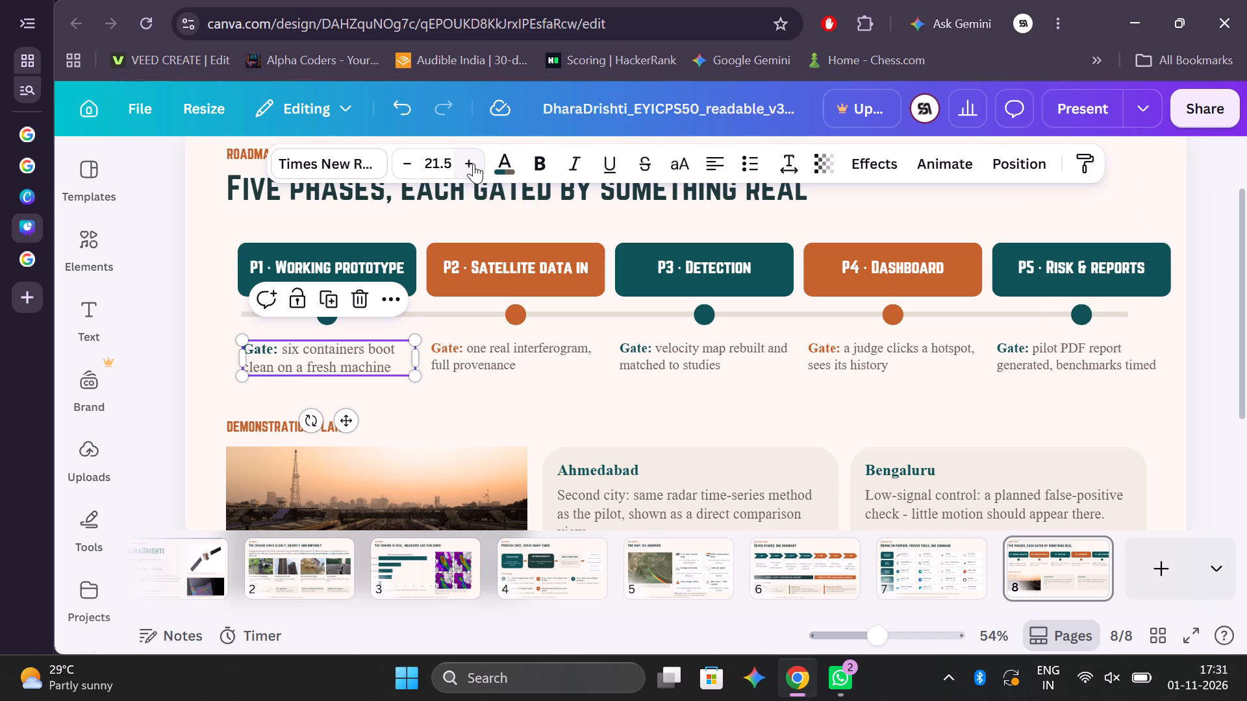
{"action": "left_click", "coordinate": [473, 164]}
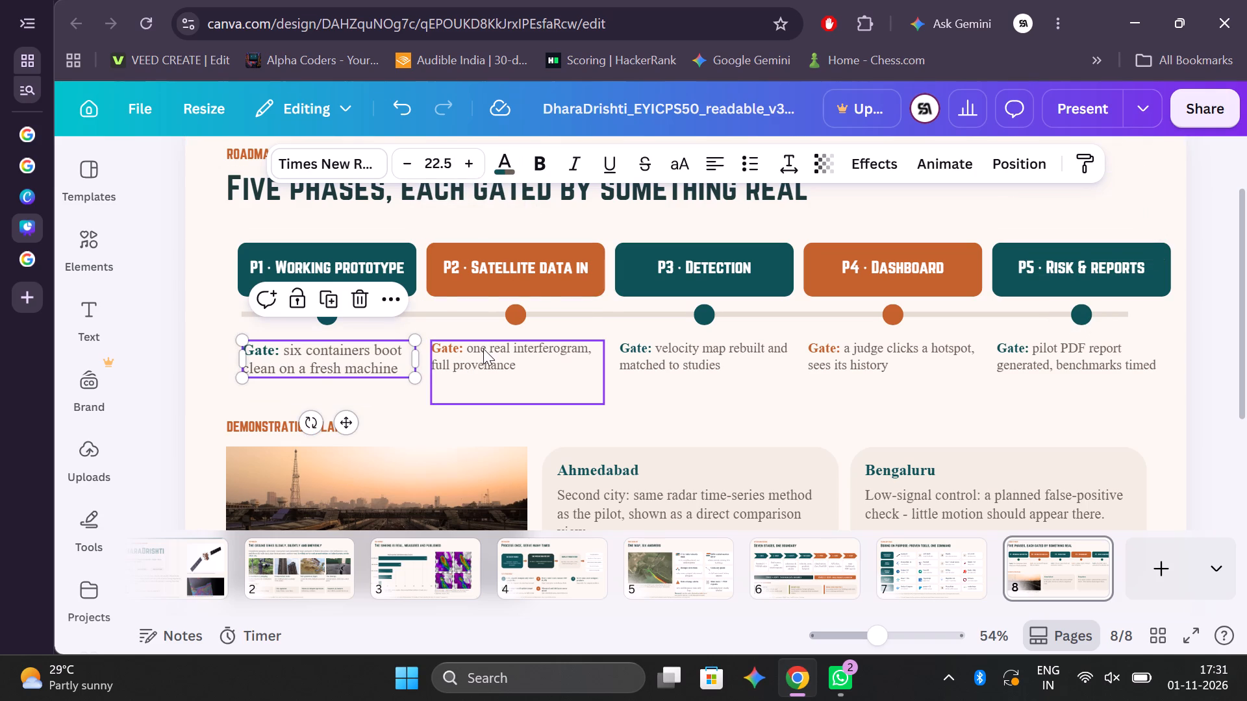
{"action": "left_click", "coordinate": [483, 349]}
{"action": "triple_click", "coordinate": [475, 173]}
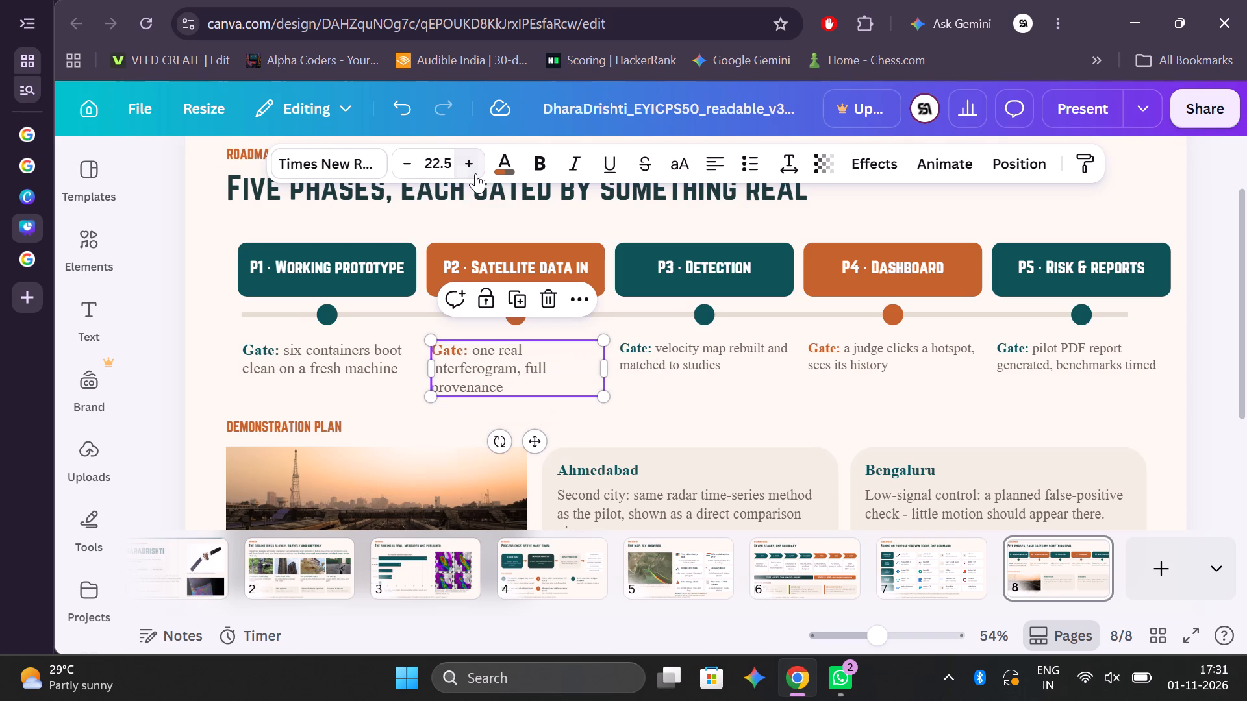
{"action": "left_click", "coordinate": [675, 356]}
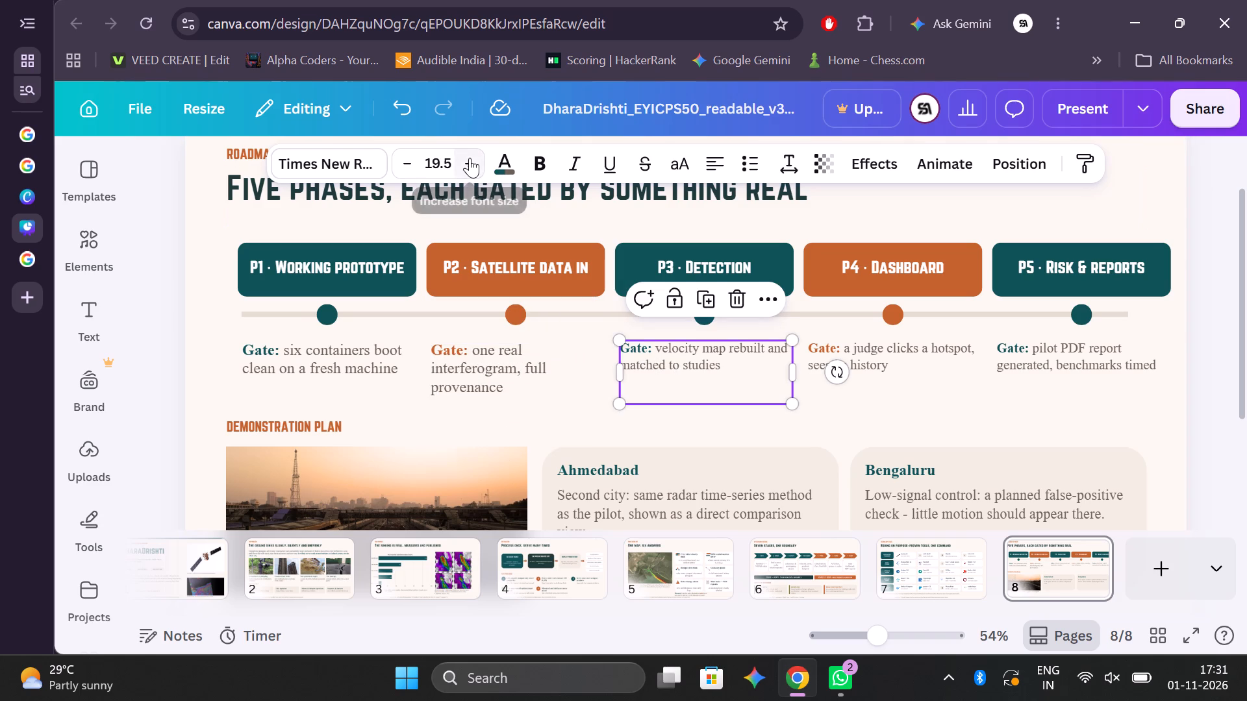
{"action": "triple_click", "coordinate": [470, 158]}
{"action": "left_click", "coordinate": [848, 345]}
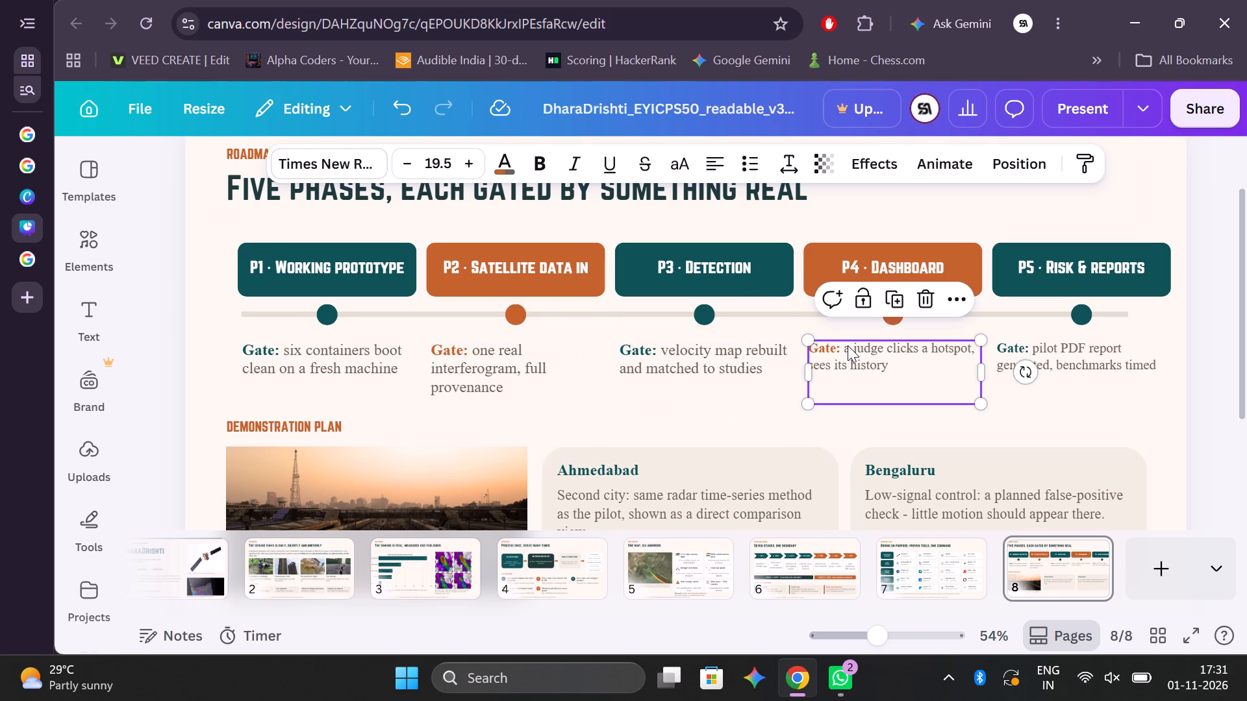
{"action": "triple_click", "coordinate": [472, 162]}
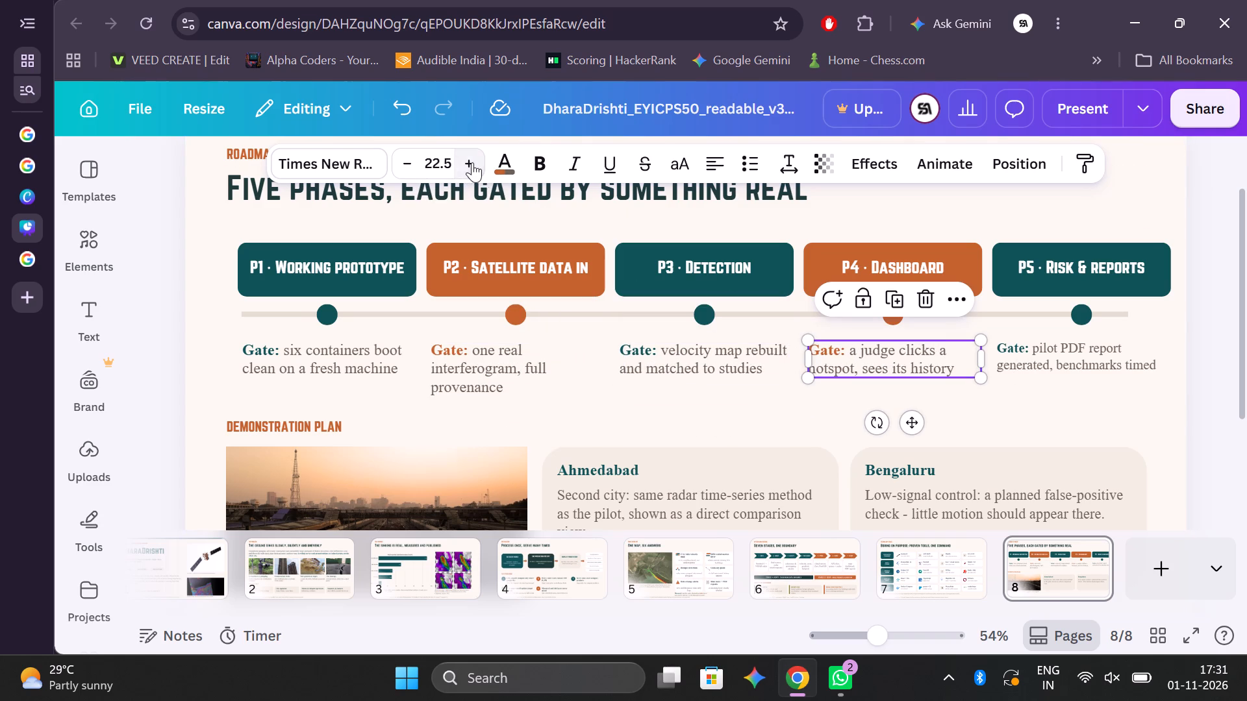
{"action": "left_click", "coordinate": [1047, 376]}
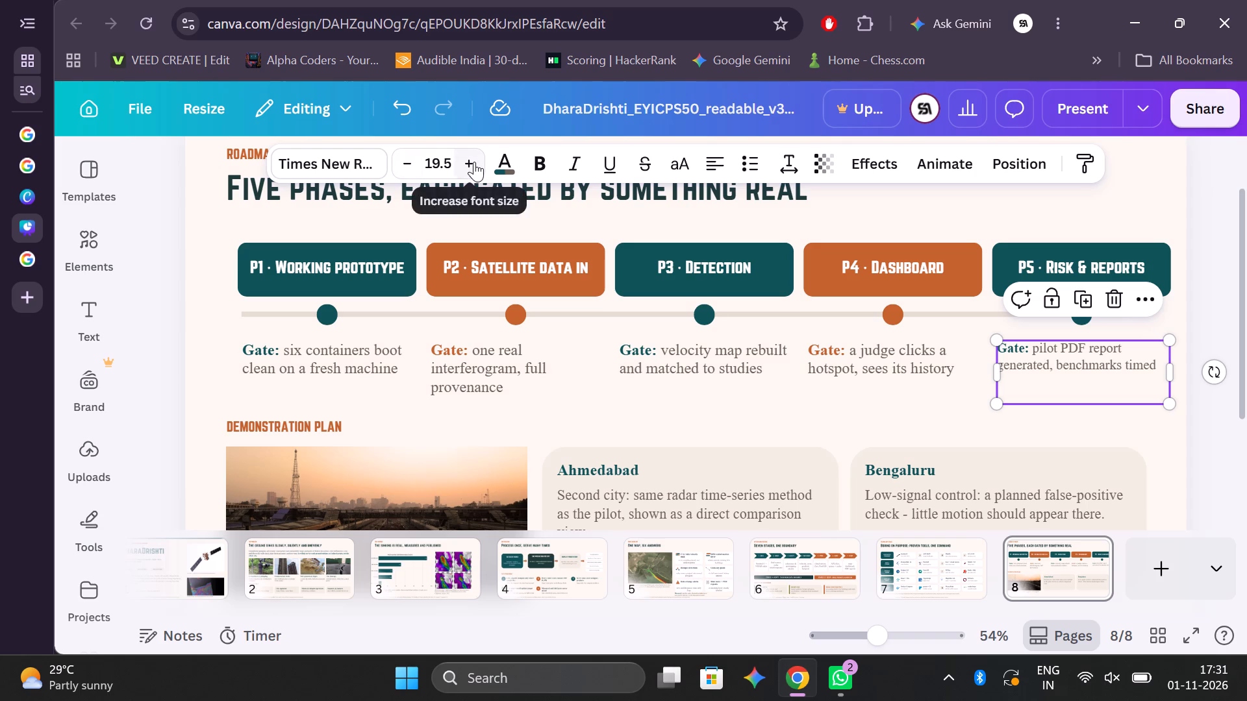
{"action": "triple_click", "coordinate": [474, 162]}
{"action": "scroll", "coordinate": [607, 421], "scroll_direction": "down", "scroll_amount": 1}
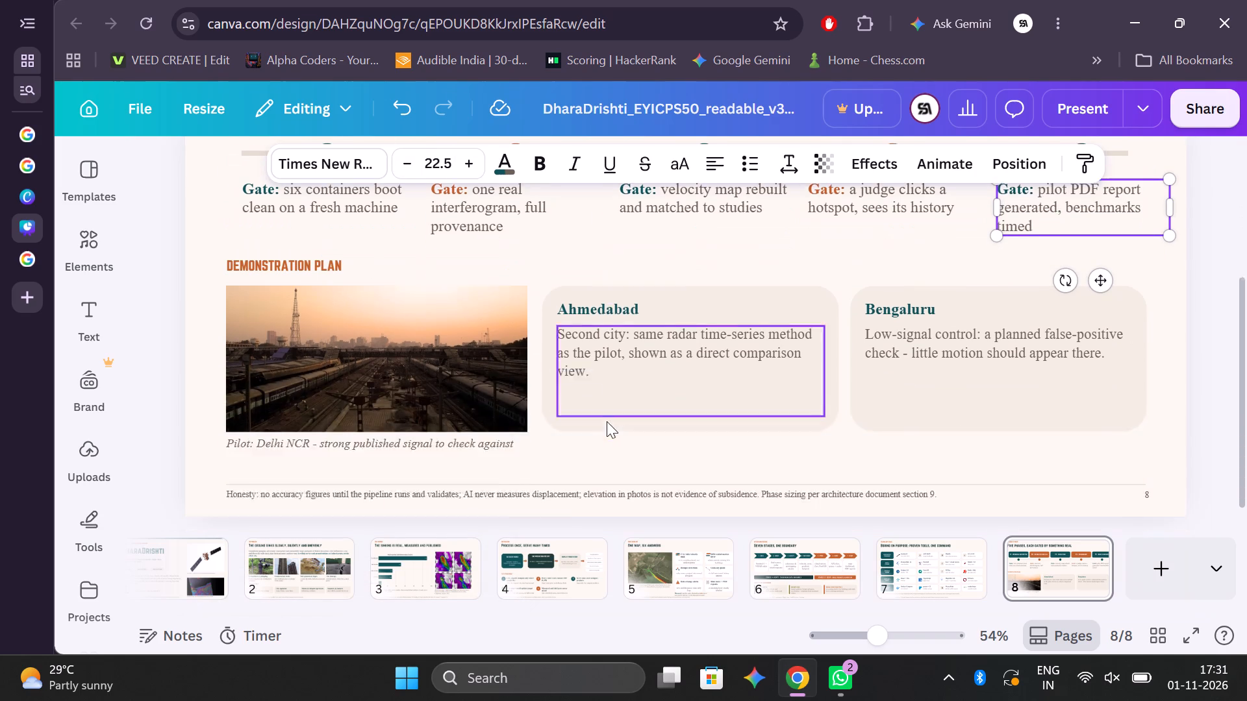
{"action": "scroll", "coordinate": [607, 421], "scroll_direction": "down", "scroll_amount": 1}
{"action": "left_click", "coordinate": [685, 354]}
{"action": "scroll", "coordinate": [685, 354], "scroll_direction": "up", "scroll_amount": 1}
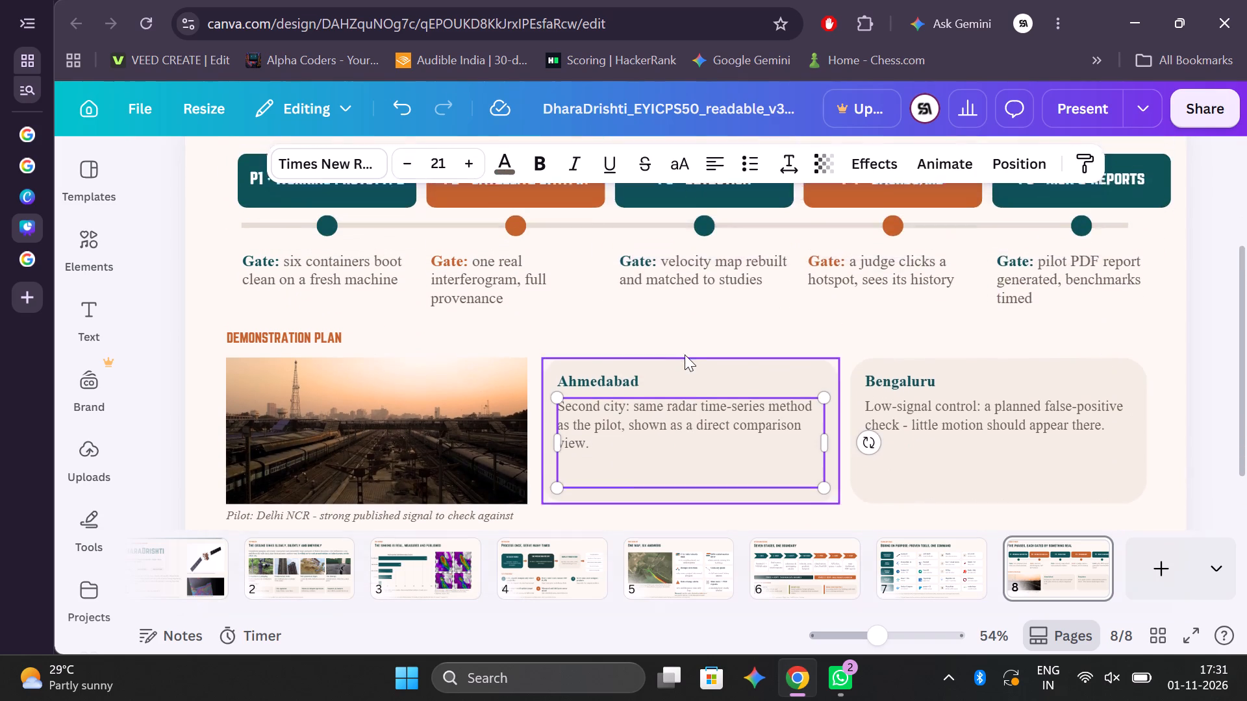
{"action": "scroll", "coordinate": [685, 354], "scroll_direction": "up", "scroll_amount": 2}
Center-align the five "Gate:" descriptions beneath the P1 to P5 phase timeline.
{"action": "left_click", "coordinate": [483, 360]}
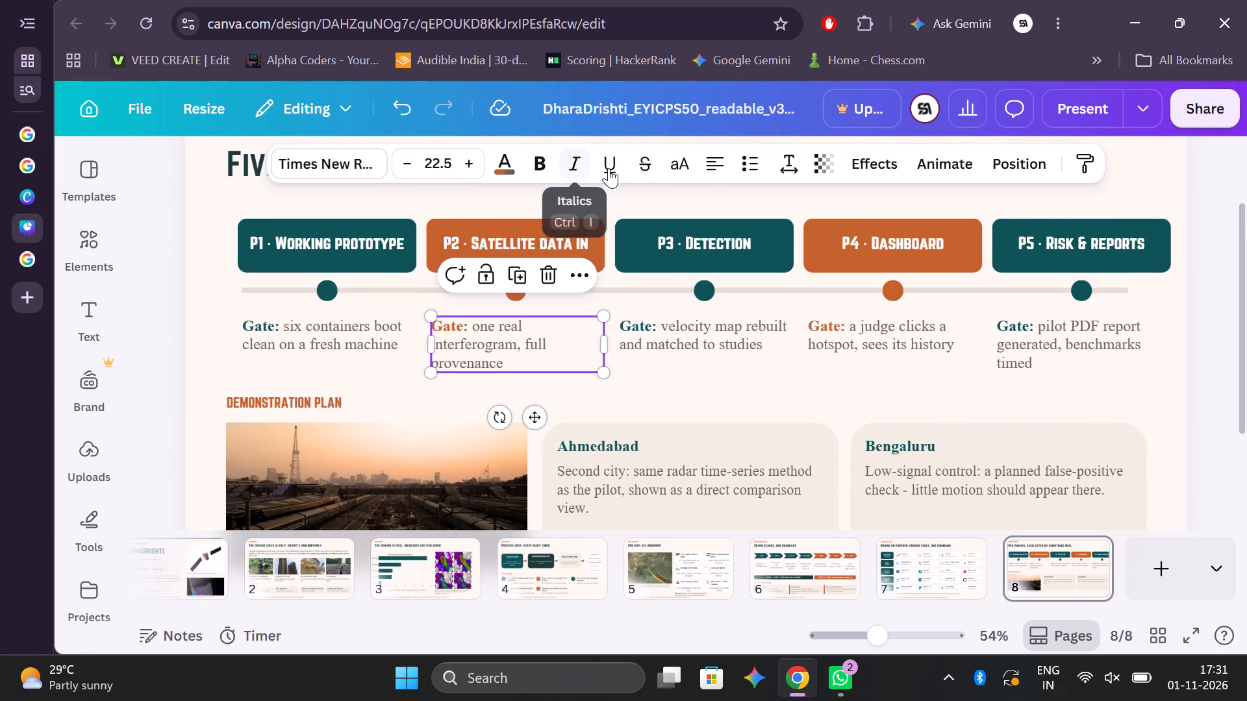
{"action": "left_click", "coordinate": [709, 168]}
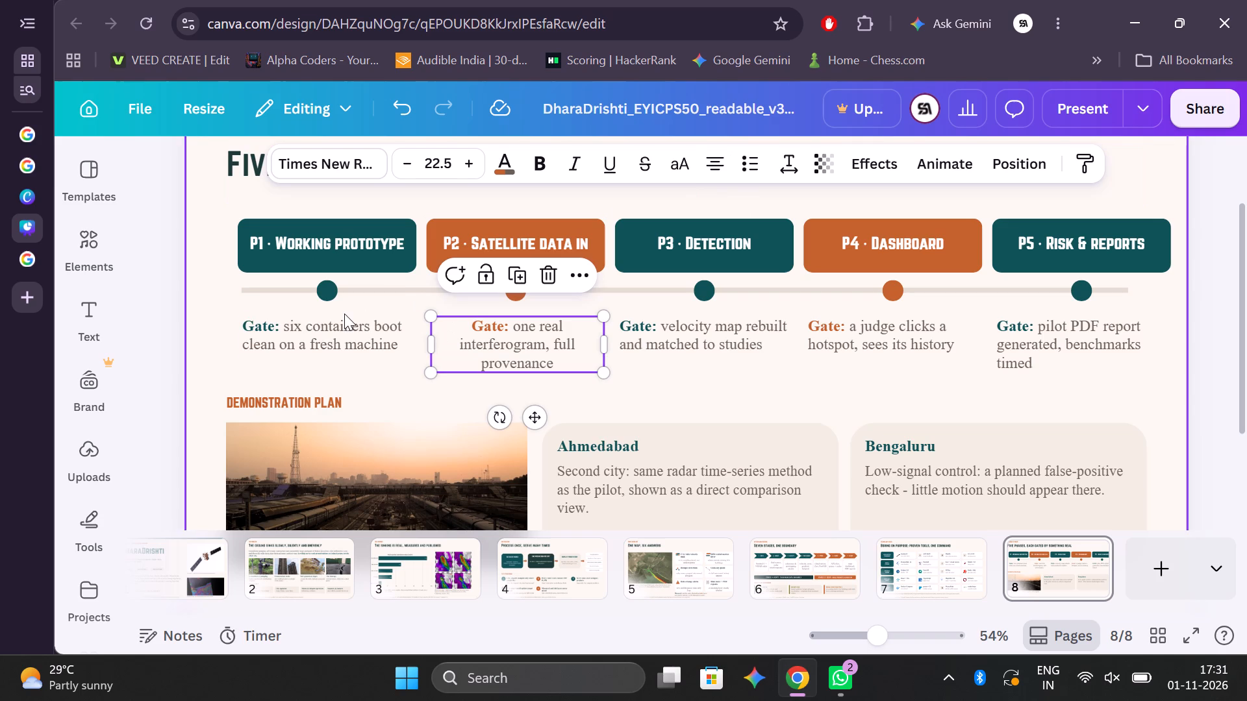
{"action": "left_click", "coordinate": [308, 326]}
{"action": "left_click", "coordinate": [706, 158]}
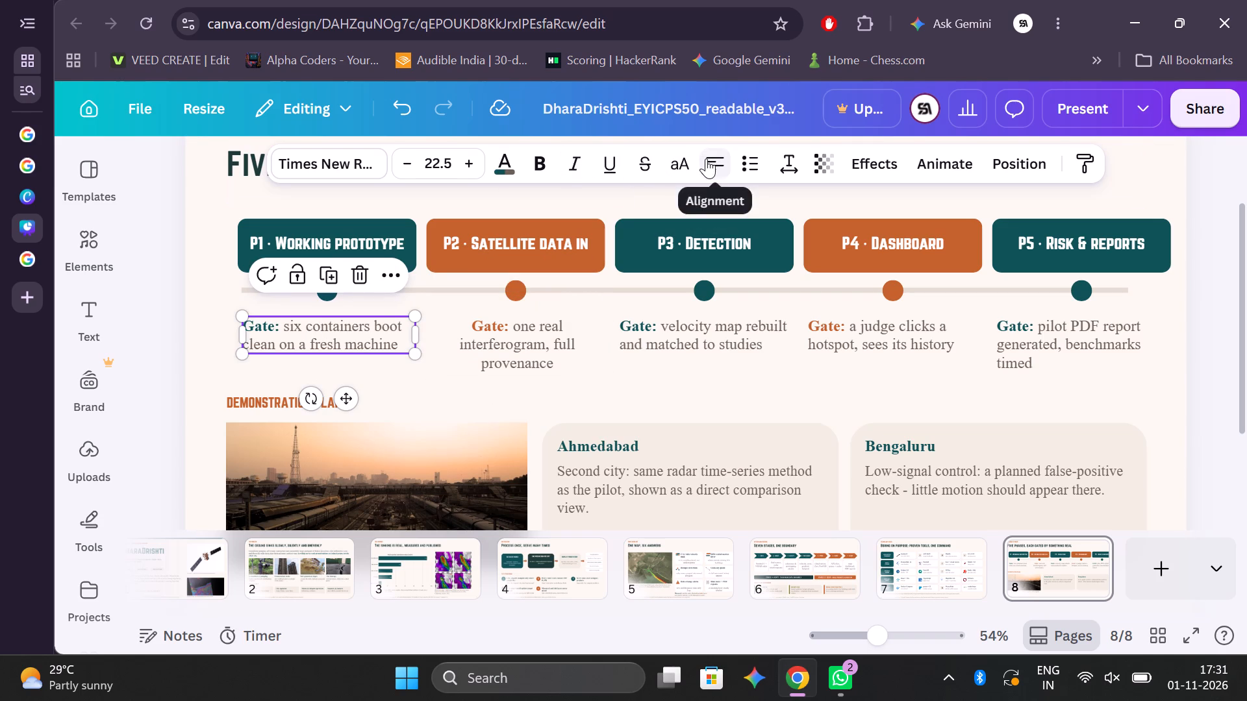
{"action": "left_click", "coordinate": [857, 328]}
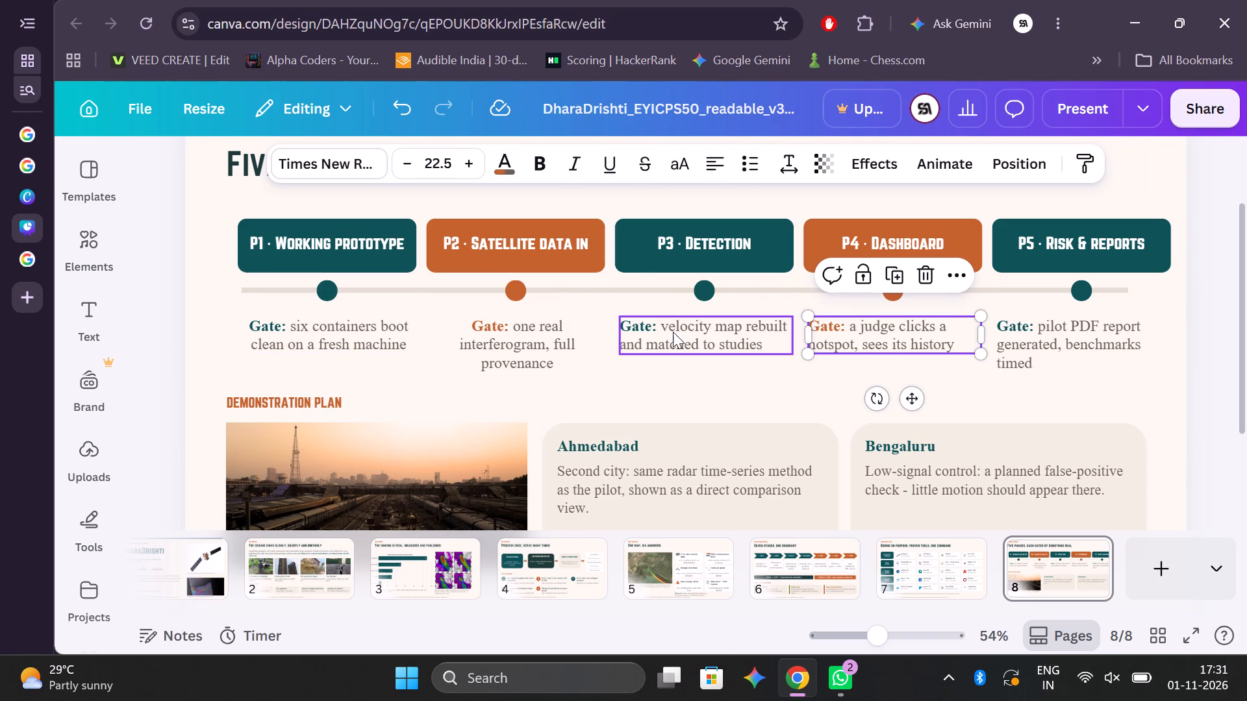
{"action": "left_click", "coordinate": [673, 332]}
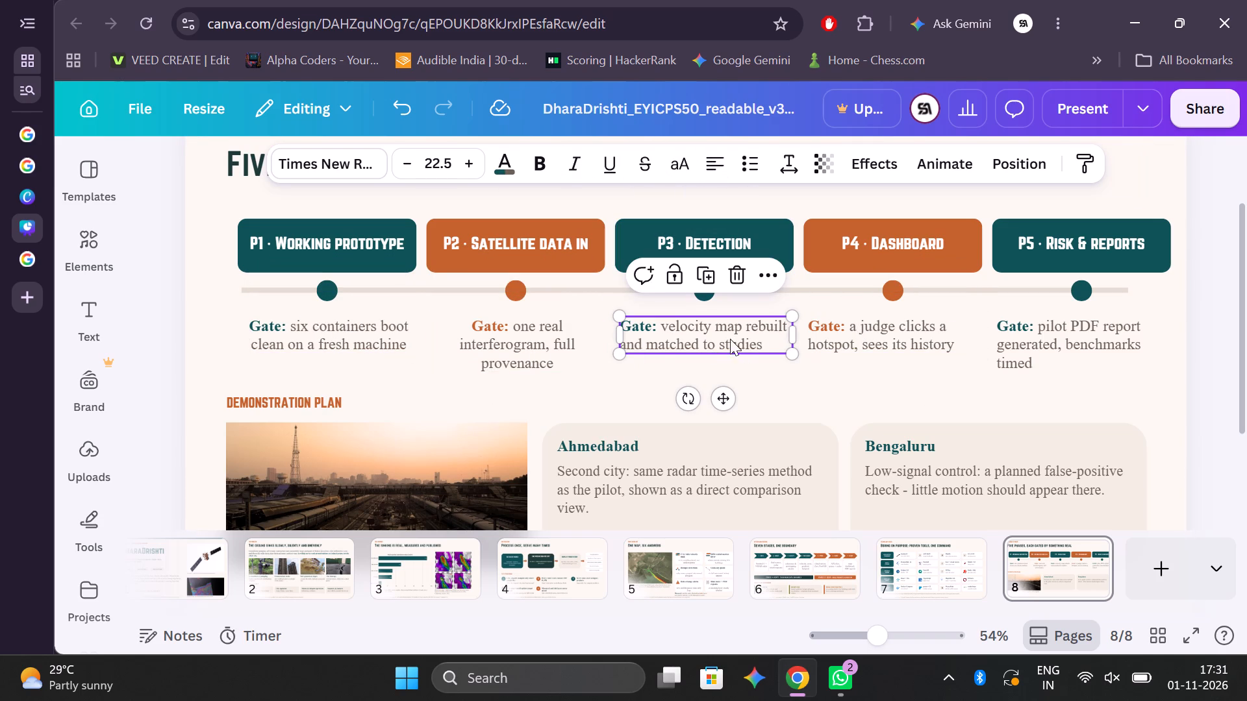
{"action": "left_click", "coordinate": [860, 330]}
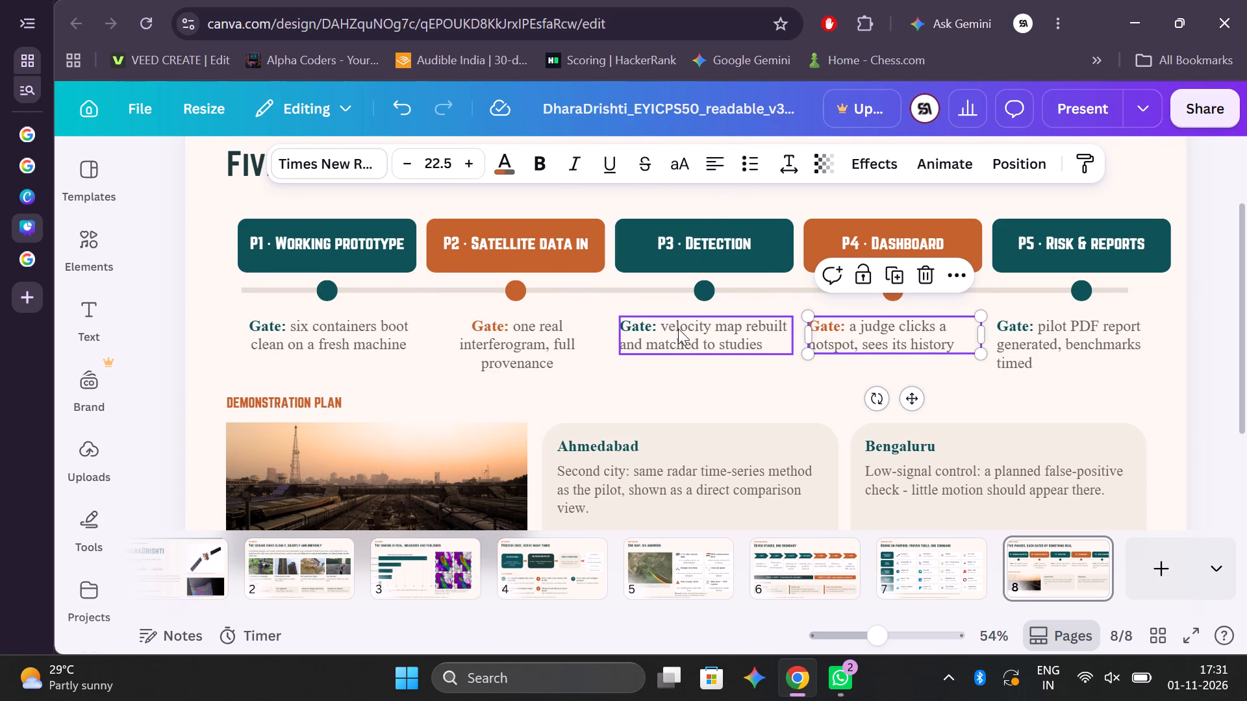
{"action": "left_click", "coordinate": [711, 169]}
{"action": "left_click", "coordinate": [1077, 350]}
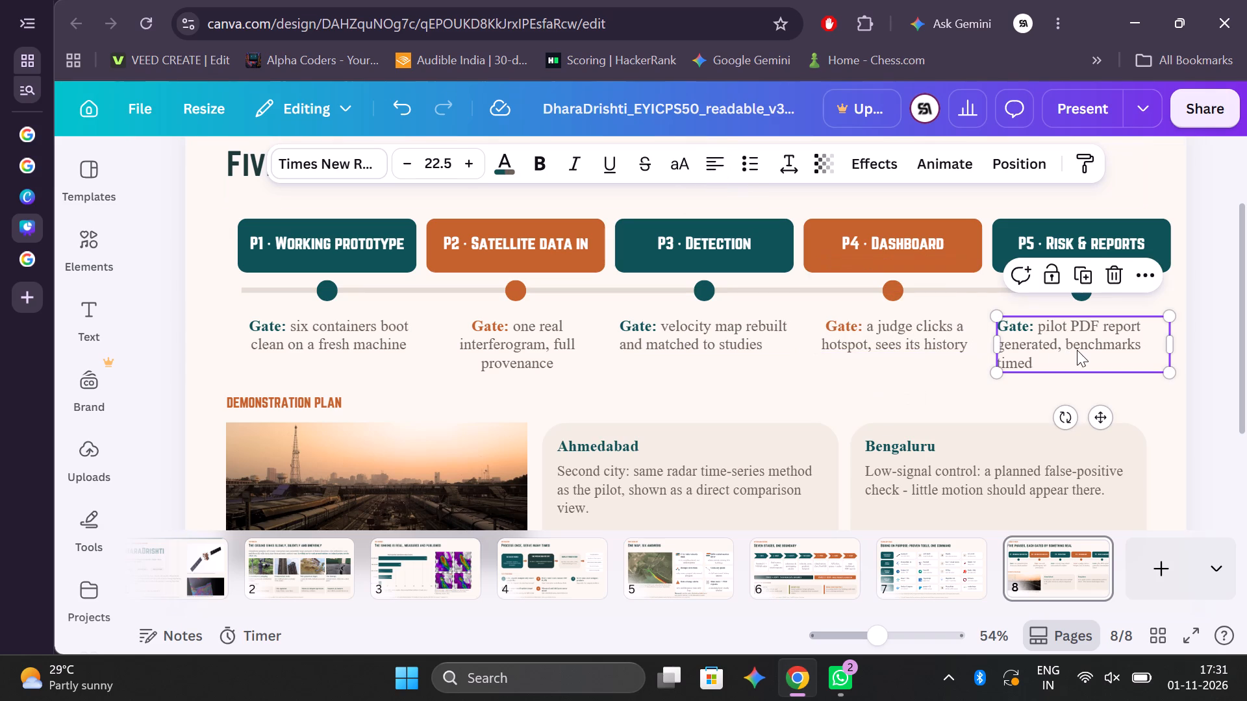
{"action": "left_click", "coordinate": [714, 160]}
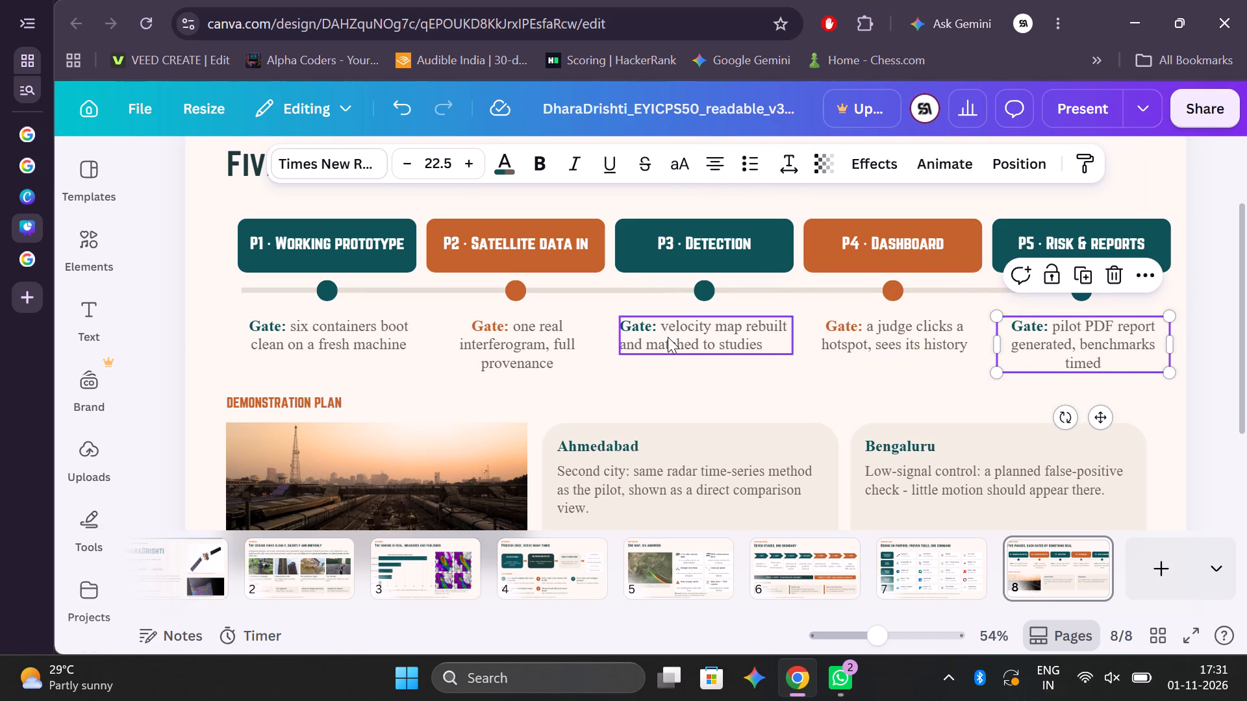
{"action": "left_click", "coordinate": [668, 337]}
{"action": "left_click", "coordinate": [707, 167]}
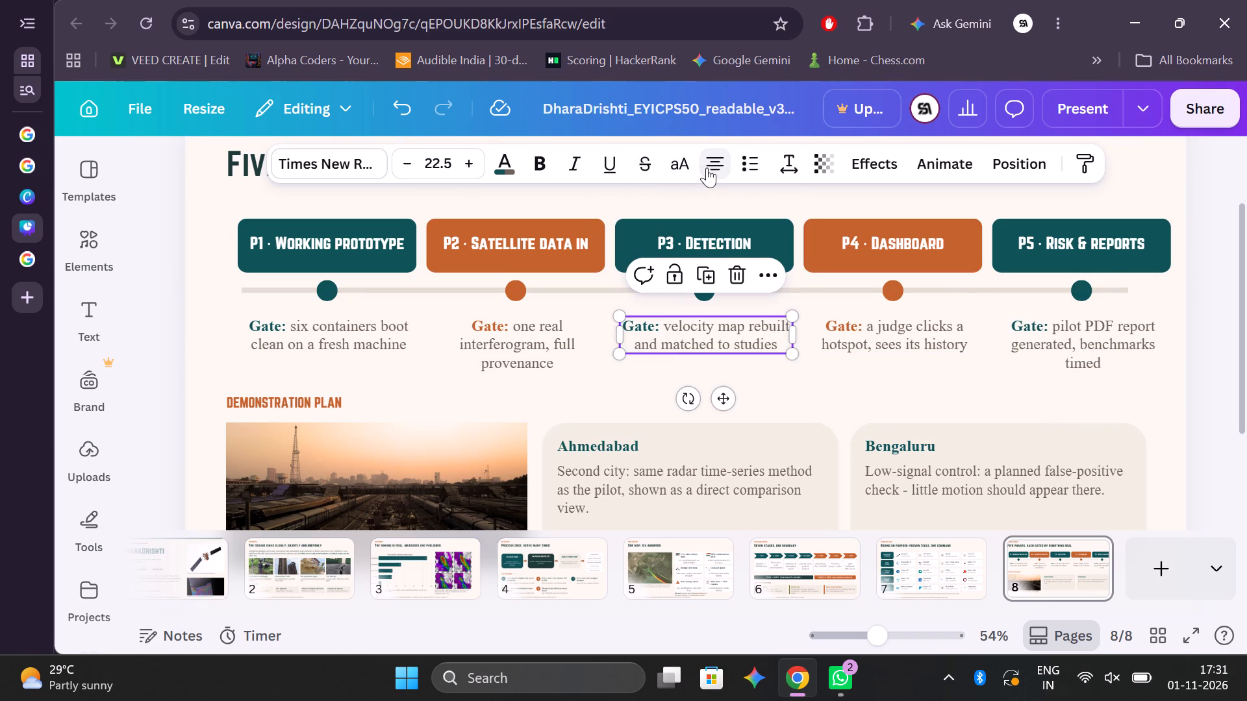
Set the Ahmedabad and Bengaluru card descriptions in the Demonstration plan section to font size 25.
{"action": "scroll", "coordinate": [680, 413], "scroll_direction": "down", "scroll_amount": 1}
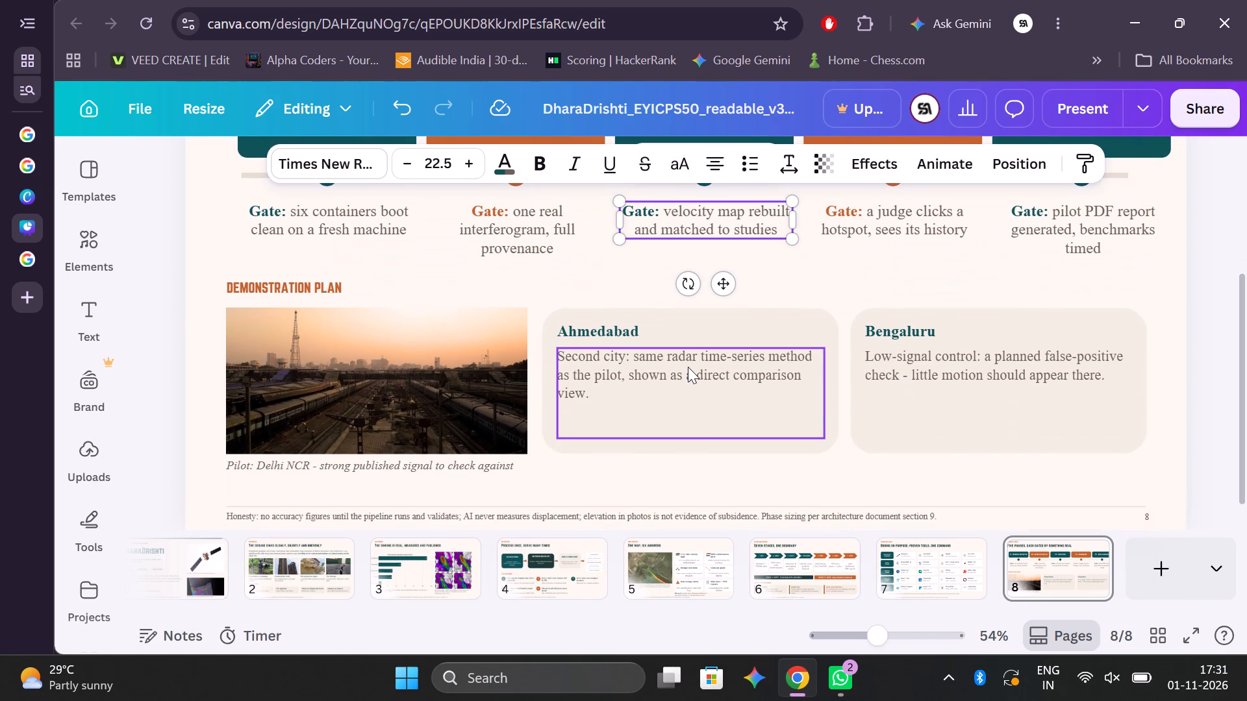
{"action": "left_click", "coordinate": [688, 367]}
{"action": "double_click", "coordinate": [463, 159]}
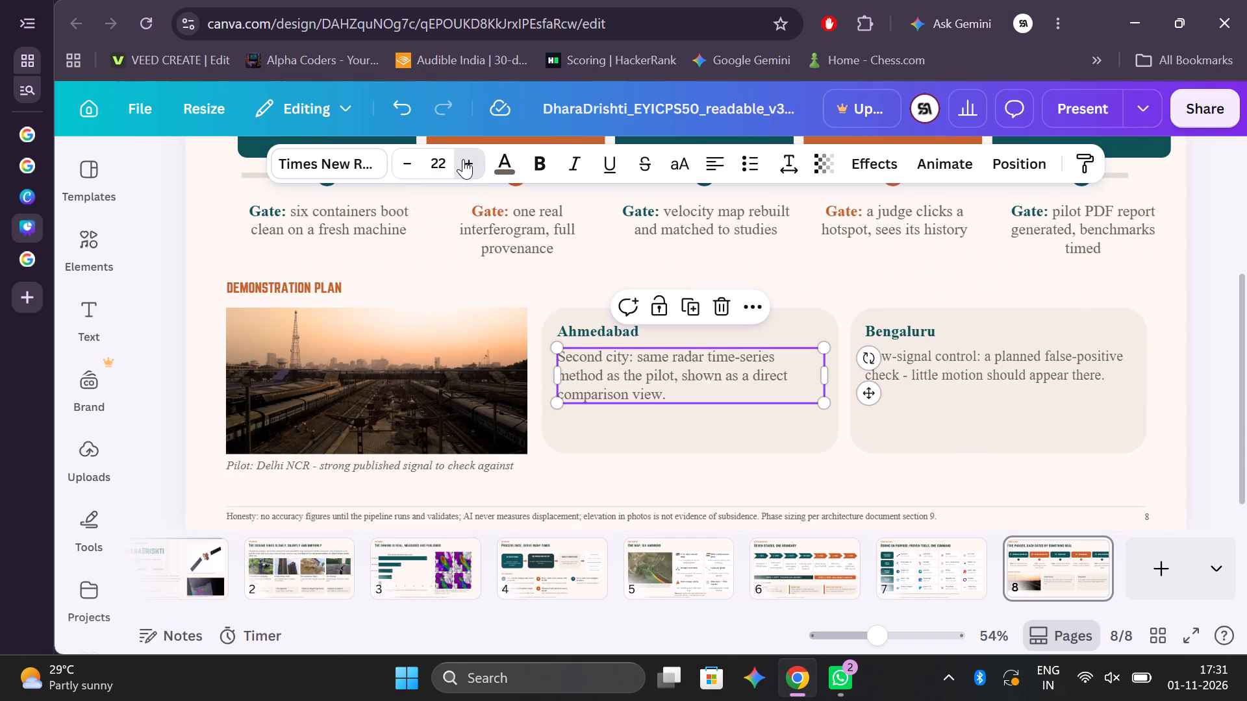
{"action": "left_click", "coordinate": [463, 159]}
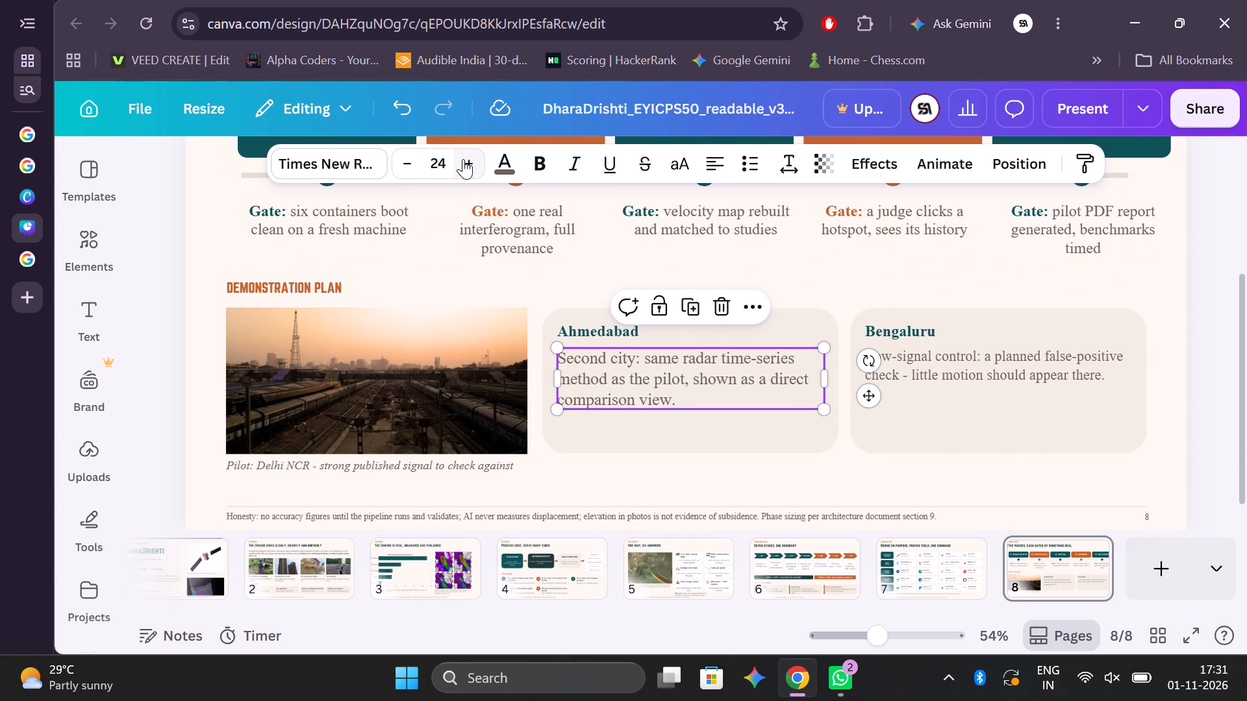
{"action": "left_click", "coordinate": [463, 159]}
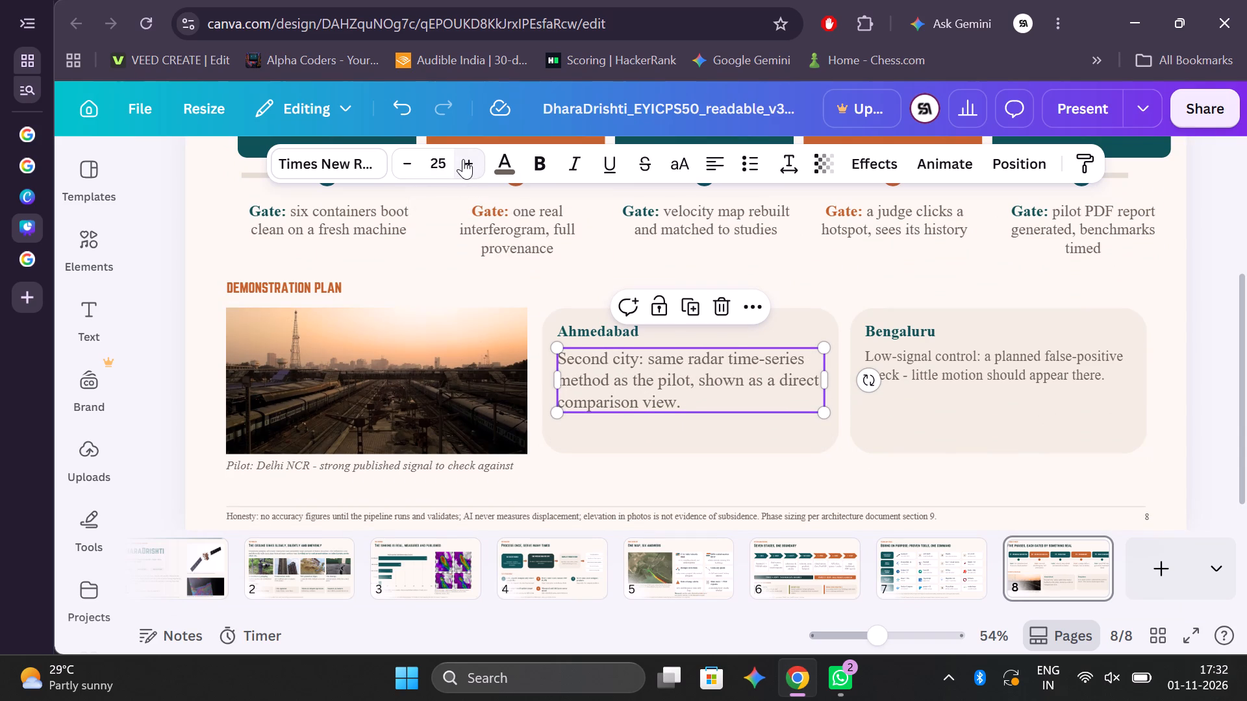
{"action": "left_click", "coordinate": [948, 360]}
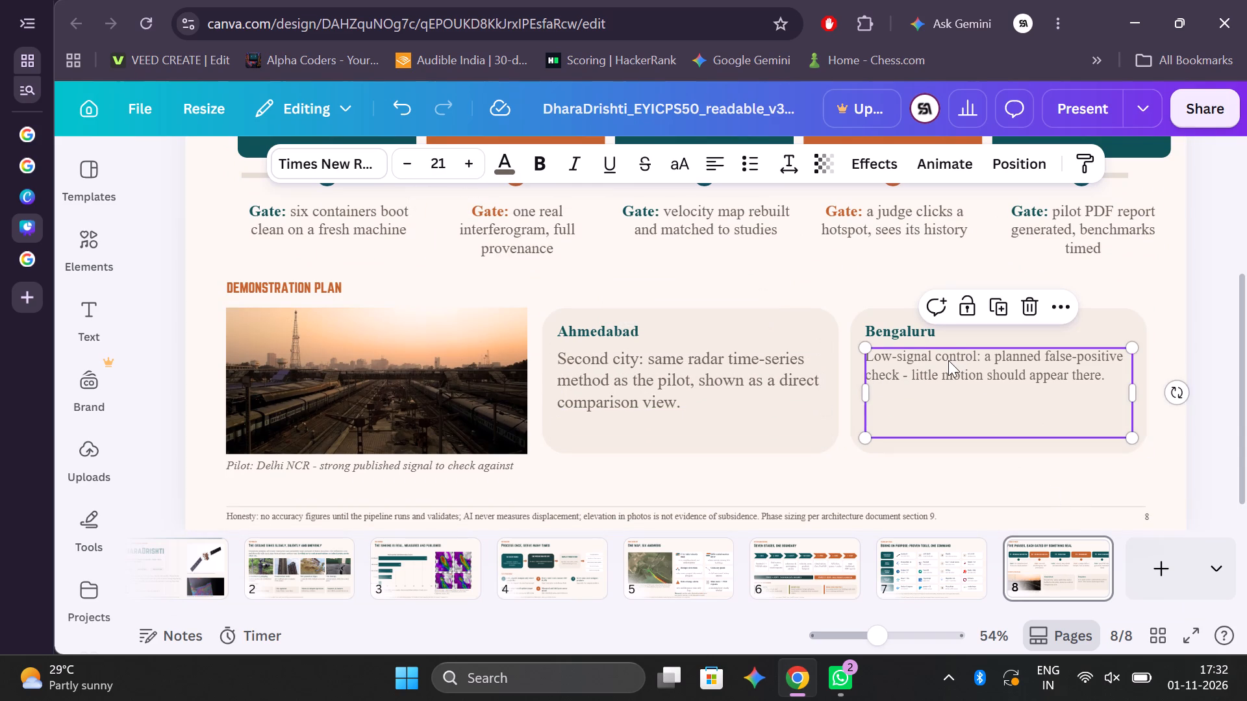
{"action": "triple_click", "coordinate": [472, 162]}
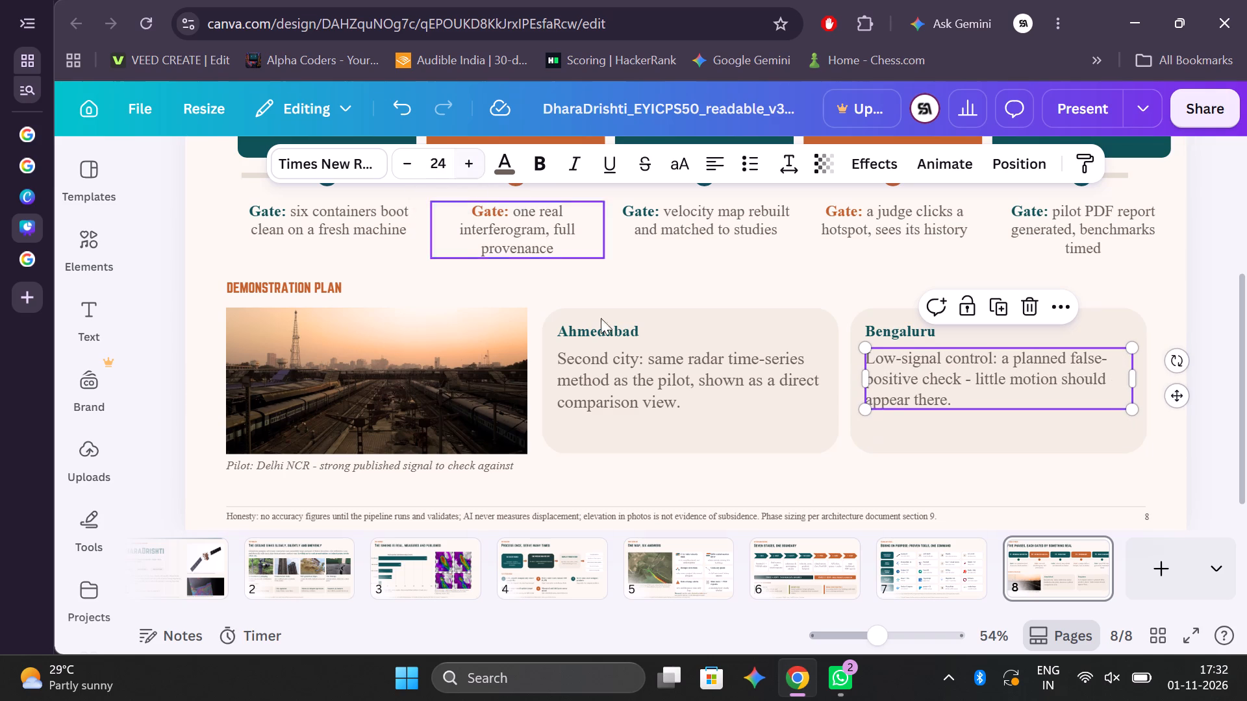
{"action": "left_click", "coordinate": [651, 380]}
{"action": "left_click", "coordinate": [906, 399]}
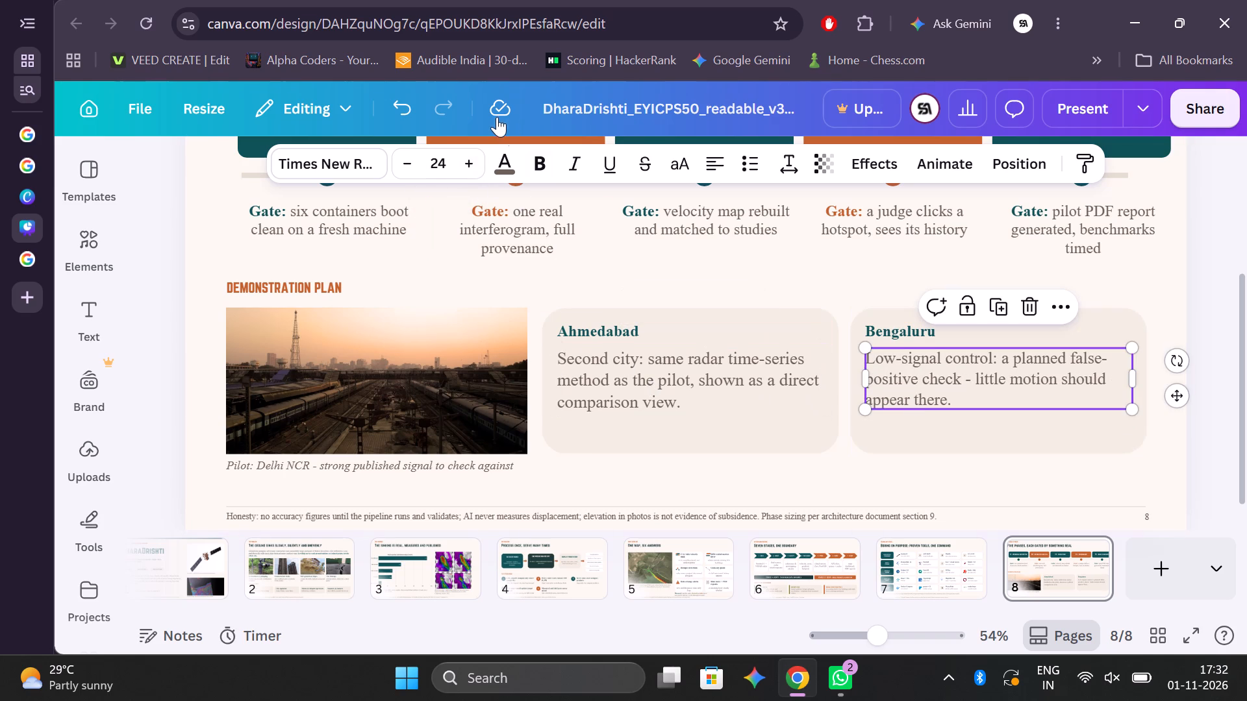
{"action": "left_click", "coordinate": [466, 163]}
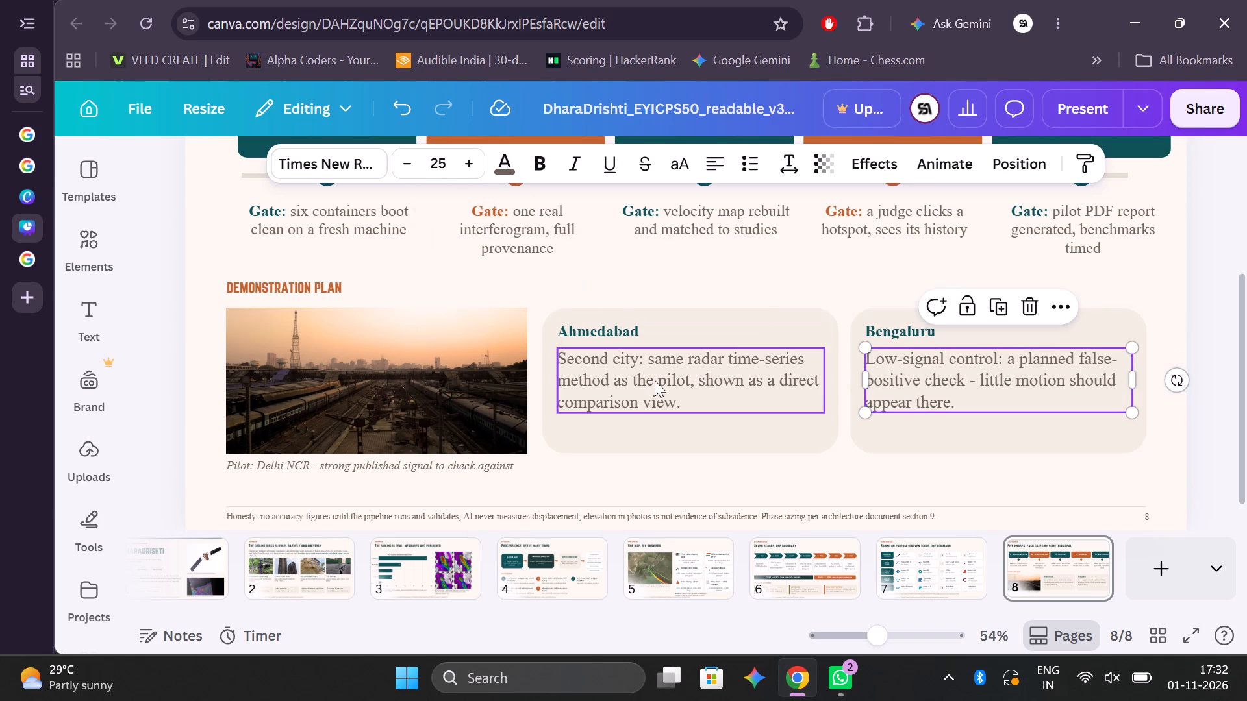
Center-align the Ahmedabad card's description in the demonstration plan.
{"action": "left_click", "coordinate": [655, 380]}
{"action": "left_click", "coordinate": [716, 173]}
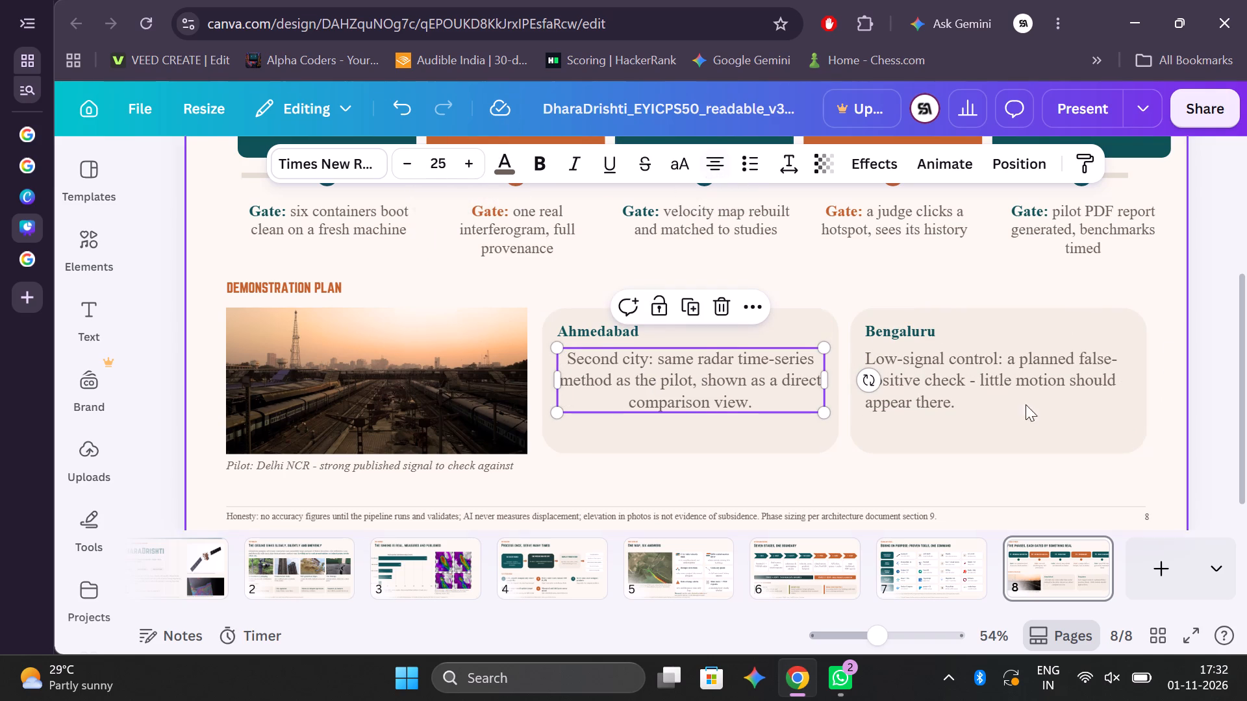
Justify the text of the Ahmedabad card's description in the demonstration plan.
{"action": "double_click", "coordinate": [725, 169]}
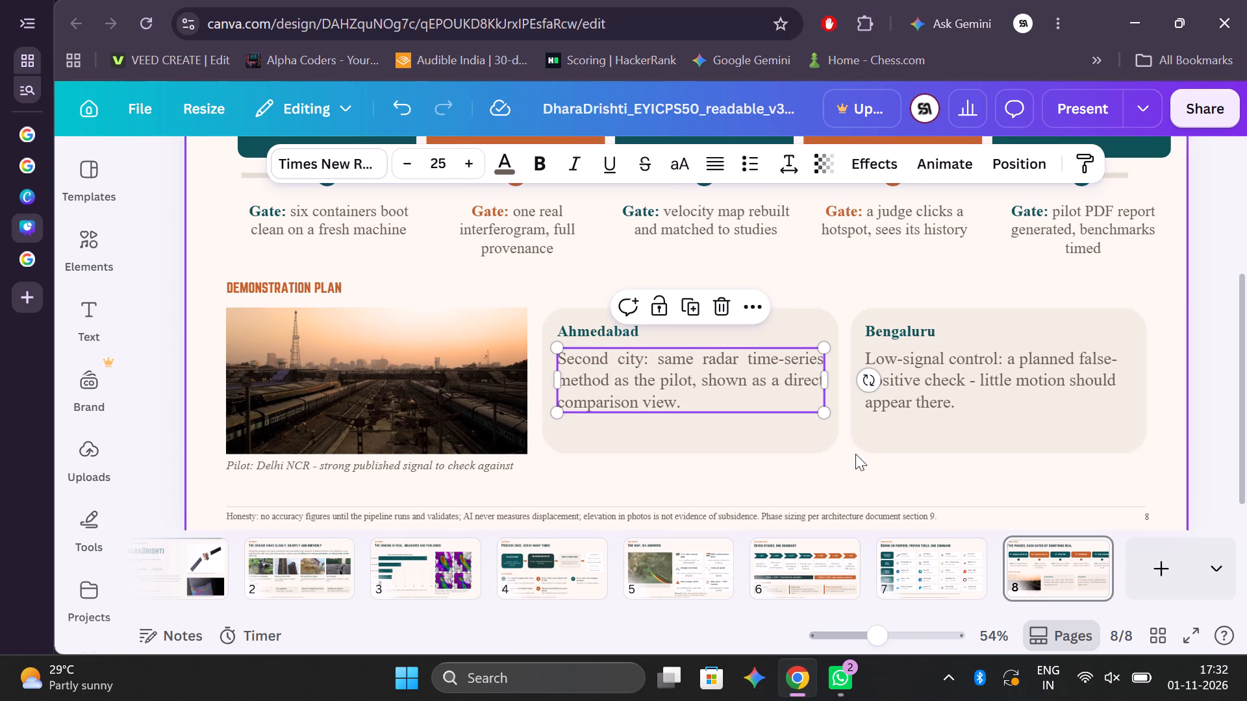
Set the Ahmedabad and Bengaluru card headings in the demonstration plan to font size 27.5.
{"action": "left_click", "coordinate": [596, 330]}
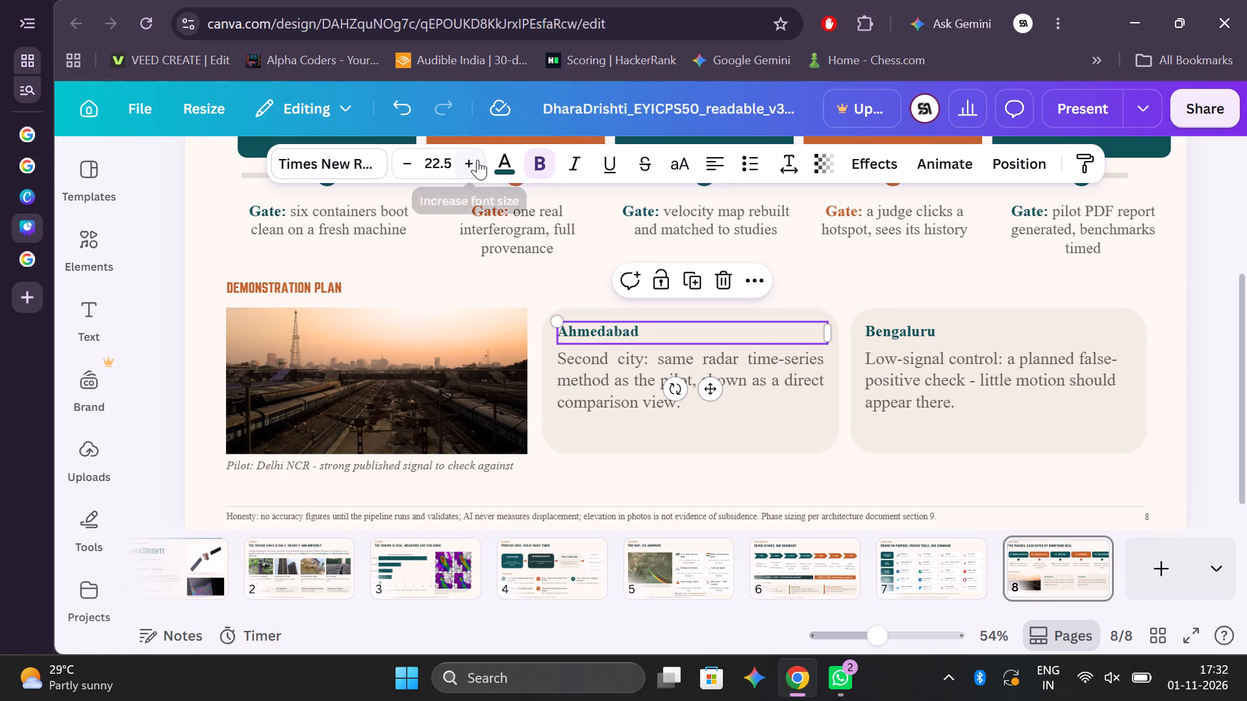
{"action": "double_click", "coordinate": [477, 160]}
{"action": "right_click", "coordinate": [477, 160]}
{"action": "left_click", "coordinate": [477, 160]}
{"action": "left_click", "coordinate": [477, 160]}
{"action": "right_click", "coordinate": [477, 160]}
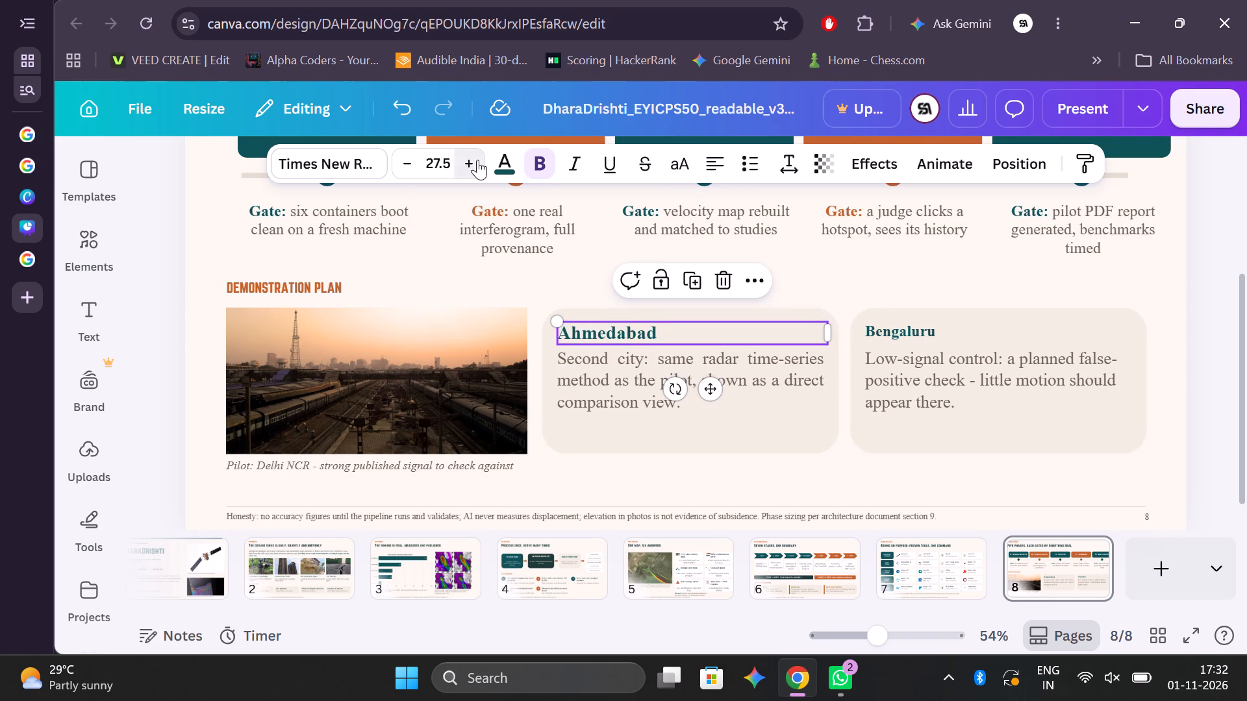
{"action": "left_click", "coordinate": [415, 168]}
{"action": "left_click", "coordinate": [905, 336]}
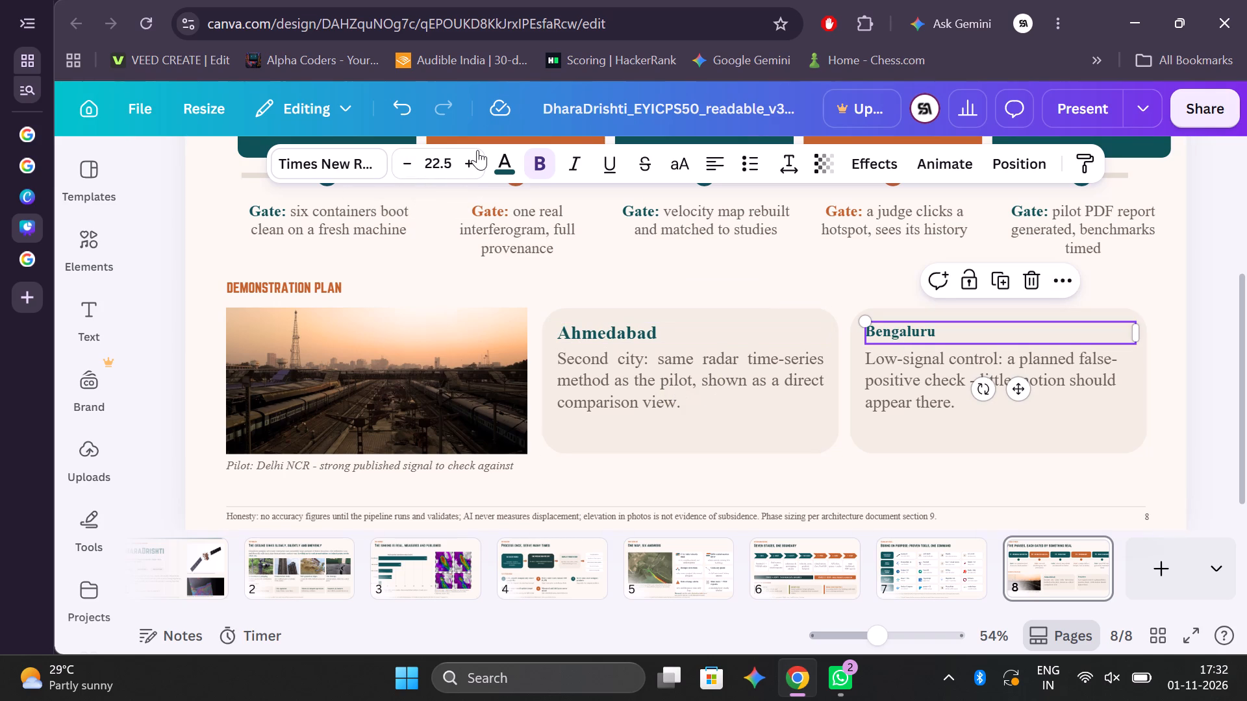
{"action": "triple_click", "coordinate": [475, 155]}
{"action": "left_click", "coordinate": [475, 155]}
{"action": "left_click", "coordinate": [475, 155]}
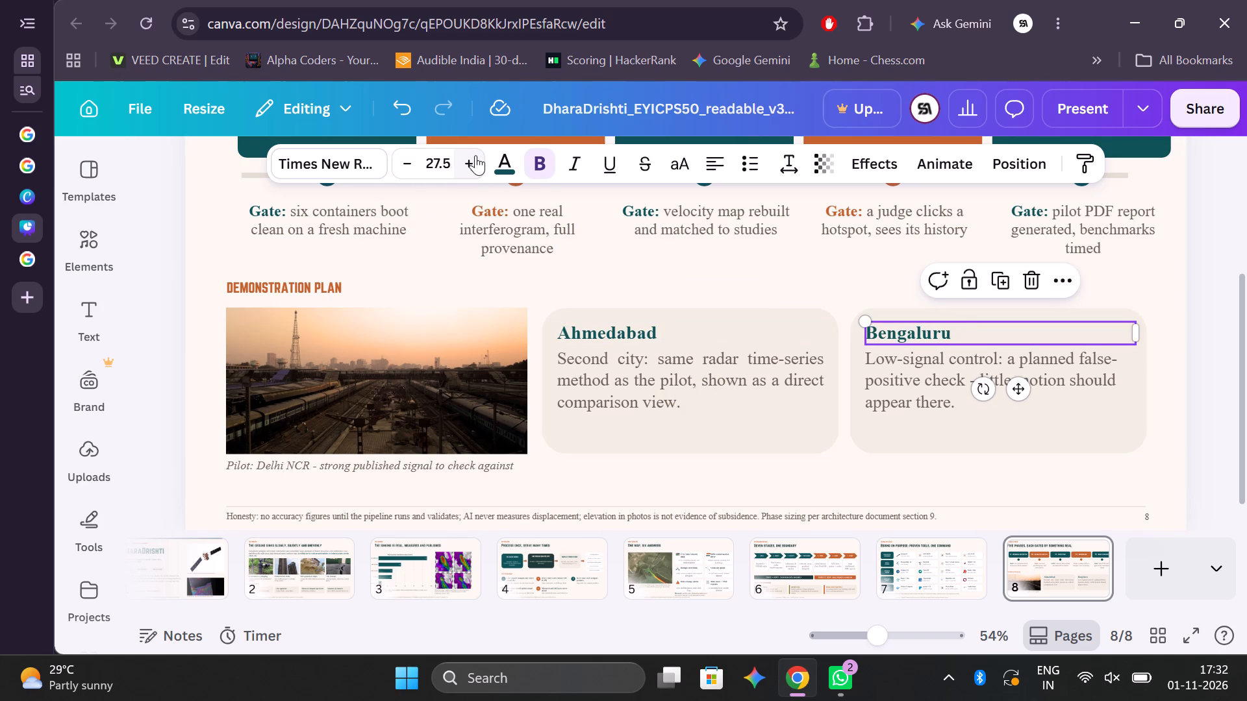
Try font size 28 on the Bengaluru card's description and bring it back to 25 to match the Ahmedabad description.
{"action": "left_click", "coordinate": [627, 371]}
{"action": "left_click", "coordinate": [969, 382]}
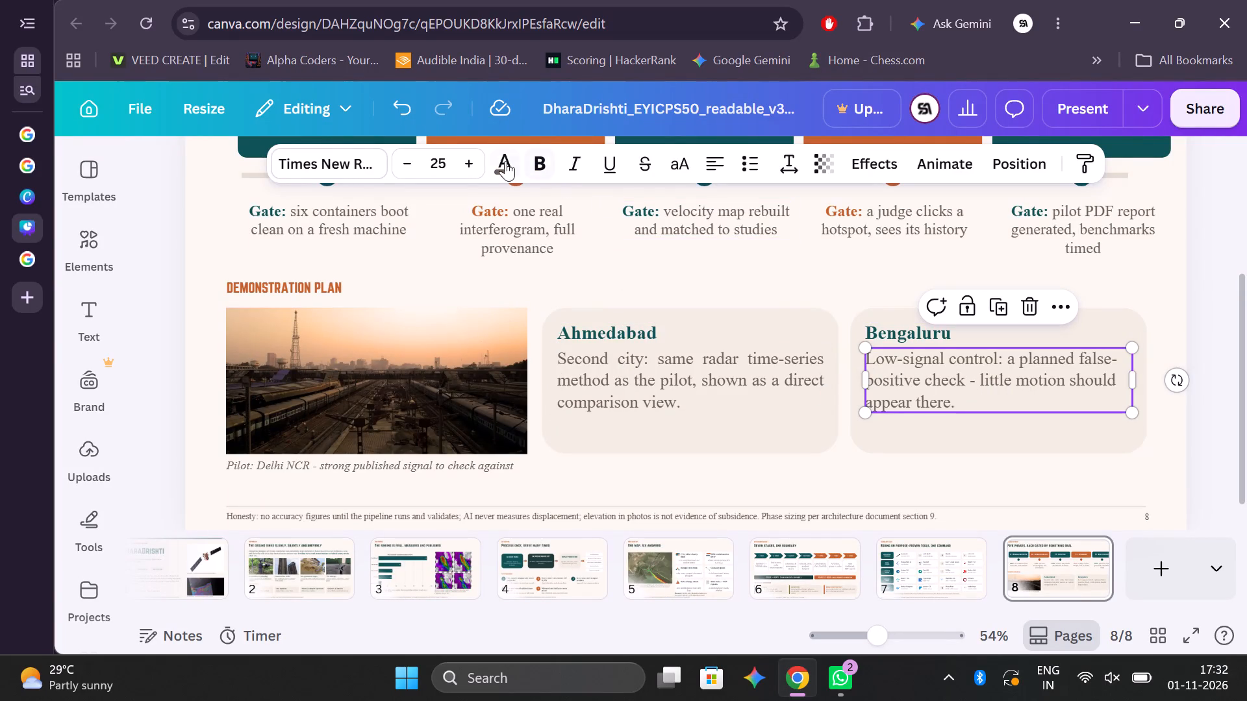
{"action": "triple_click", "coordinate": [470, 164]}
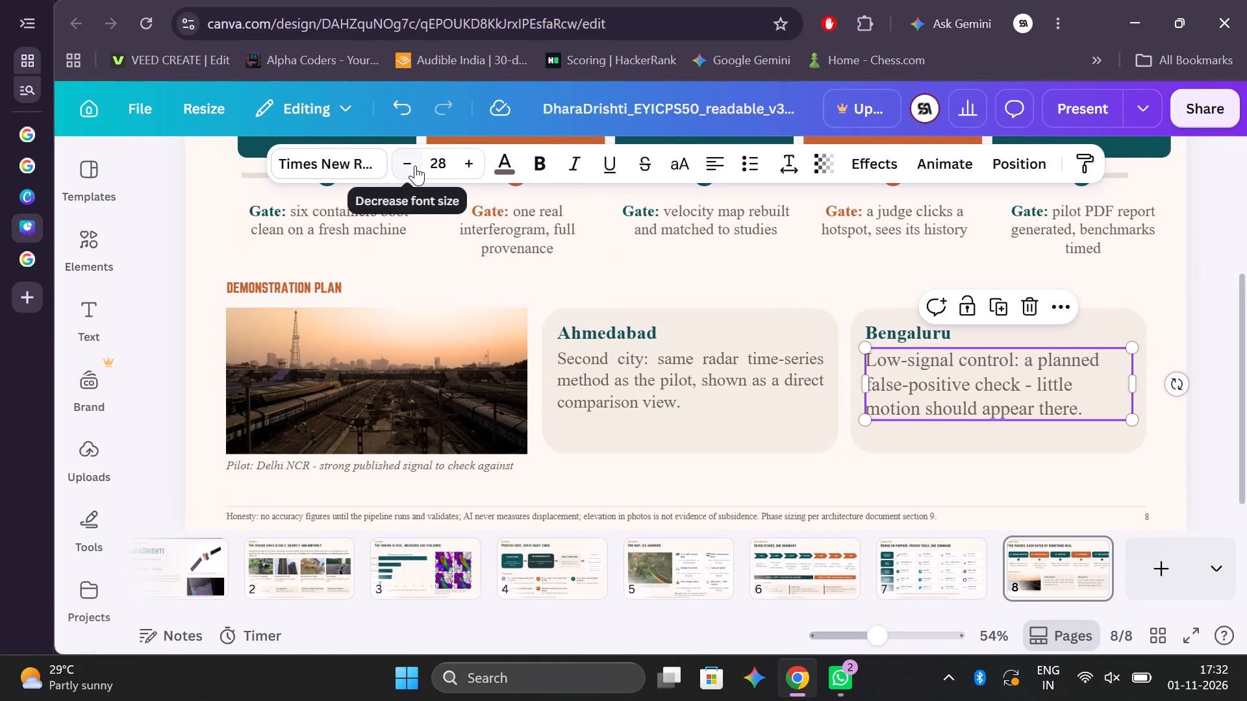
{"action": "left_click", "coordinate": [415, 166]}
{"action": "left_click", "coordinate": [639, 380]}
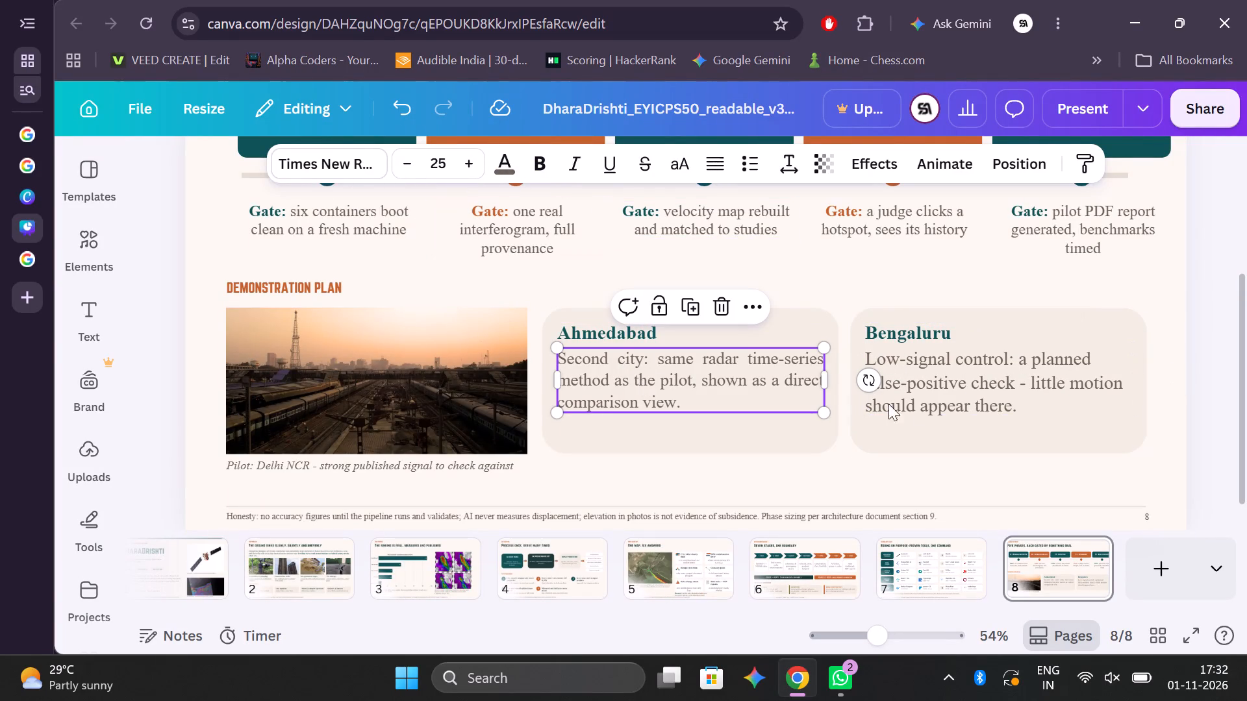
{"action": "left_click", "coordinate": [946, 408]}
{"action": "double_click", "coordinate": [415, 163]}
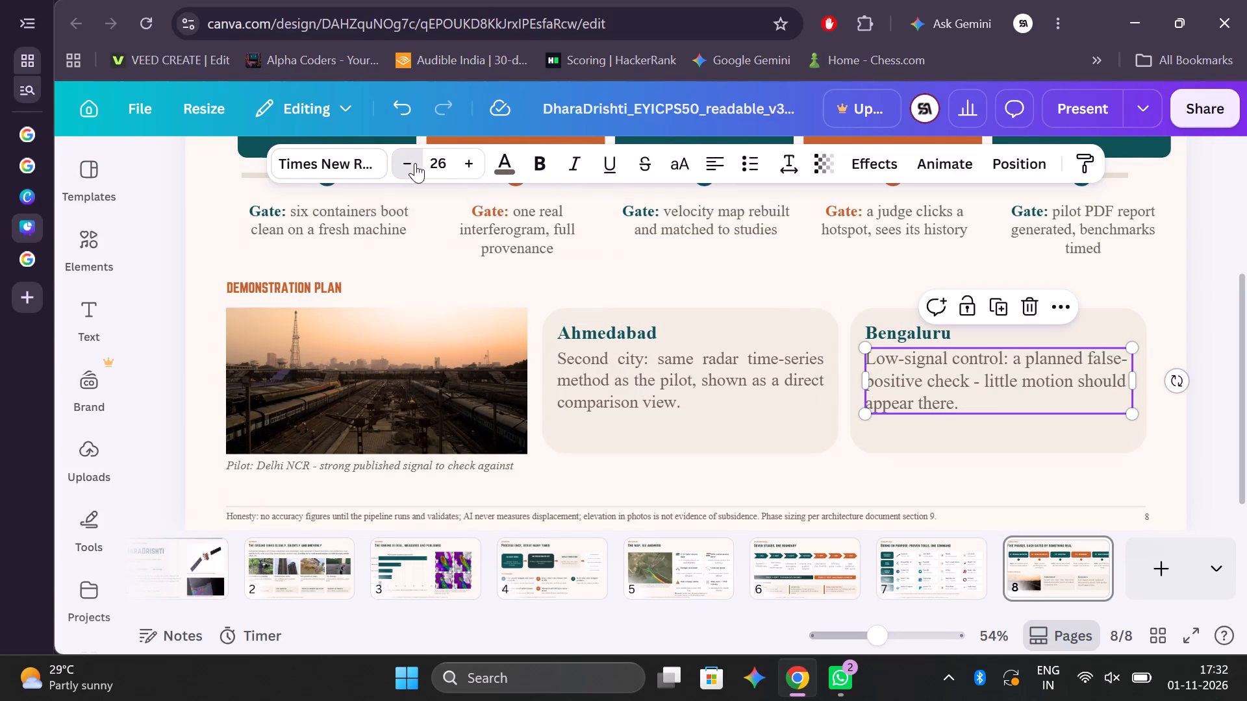
Set the design's sharing access level to anyone with the link and copy the share link.
{"action": "scroll", "coordinate": [809, 572], "scroll_direction": "right", "scroll_amount": 7}
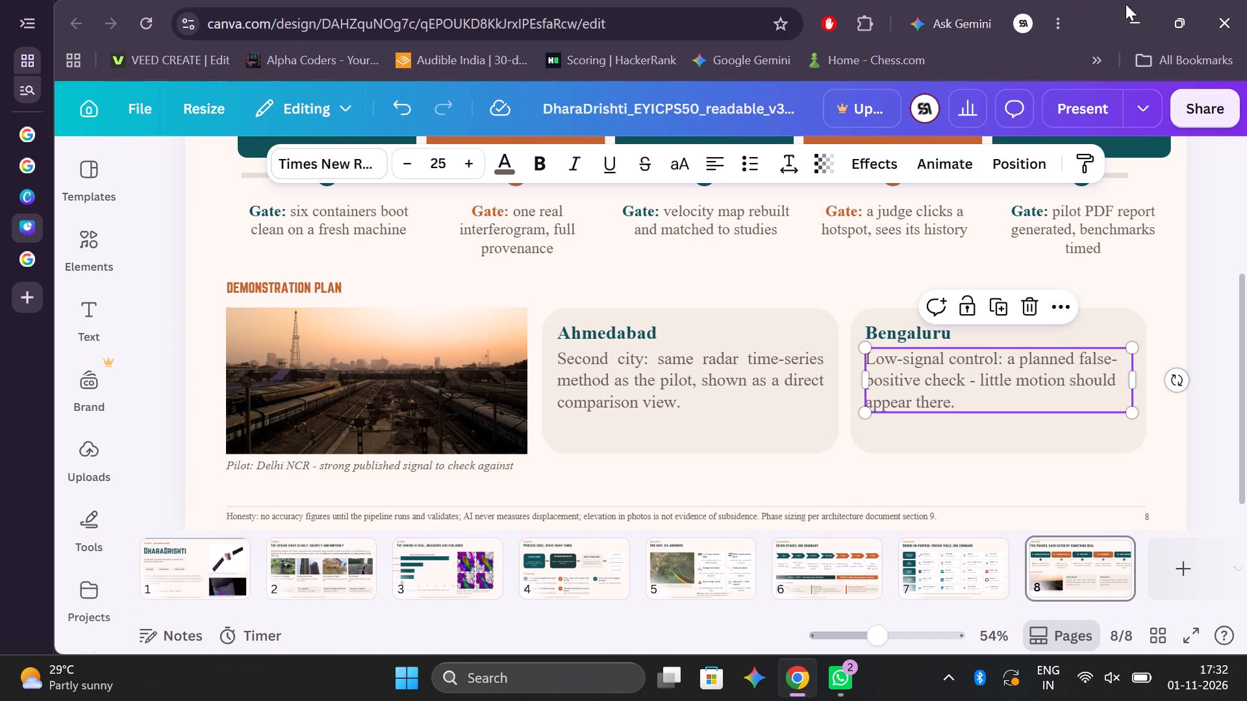
{"action": "left_click", "coordinate": [1180, 123]}
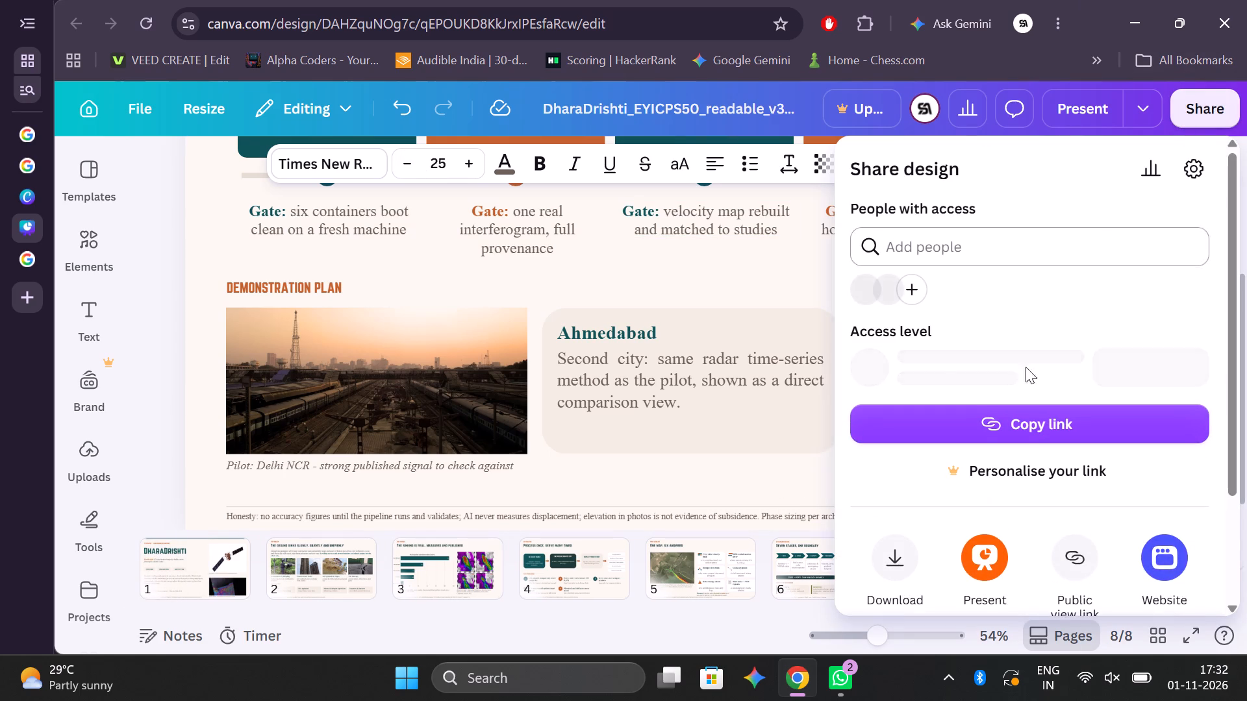
{"action": "left_click", "coordinate": [998, 384]}
{"action": "left_click", "coordinate": [1068, 290]}
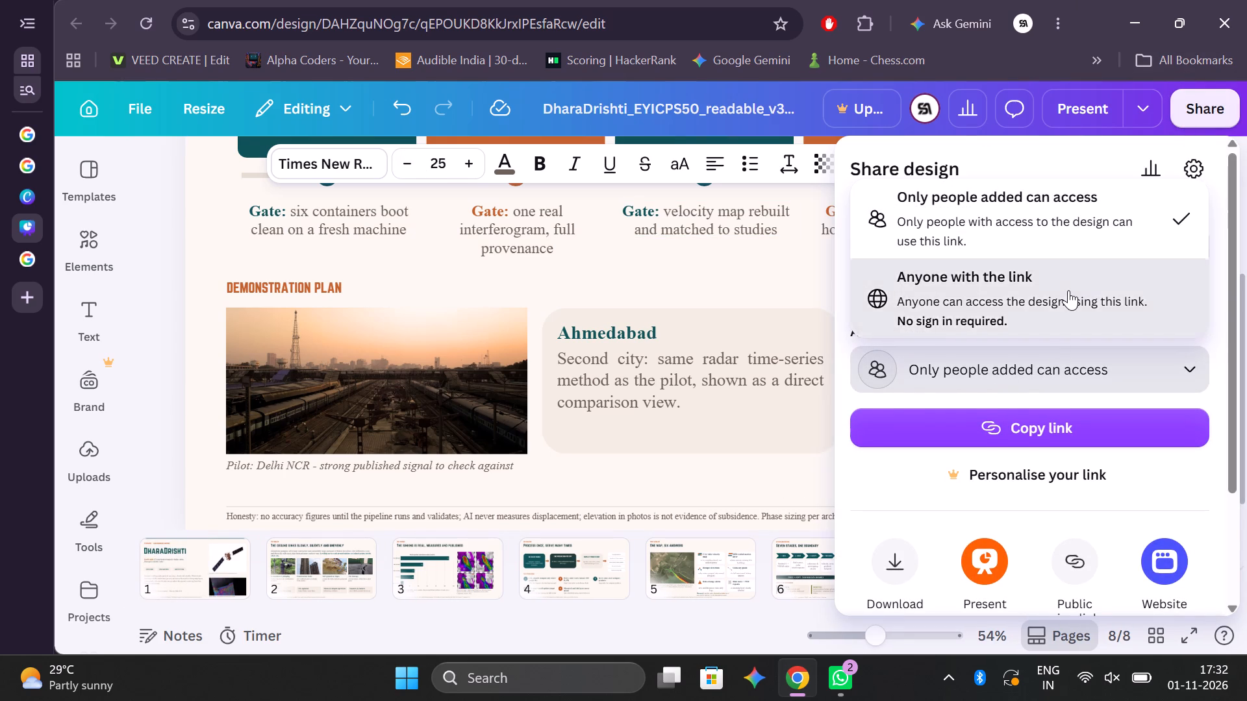
{"action": "left_click", "coordinate": [1039, 438]}
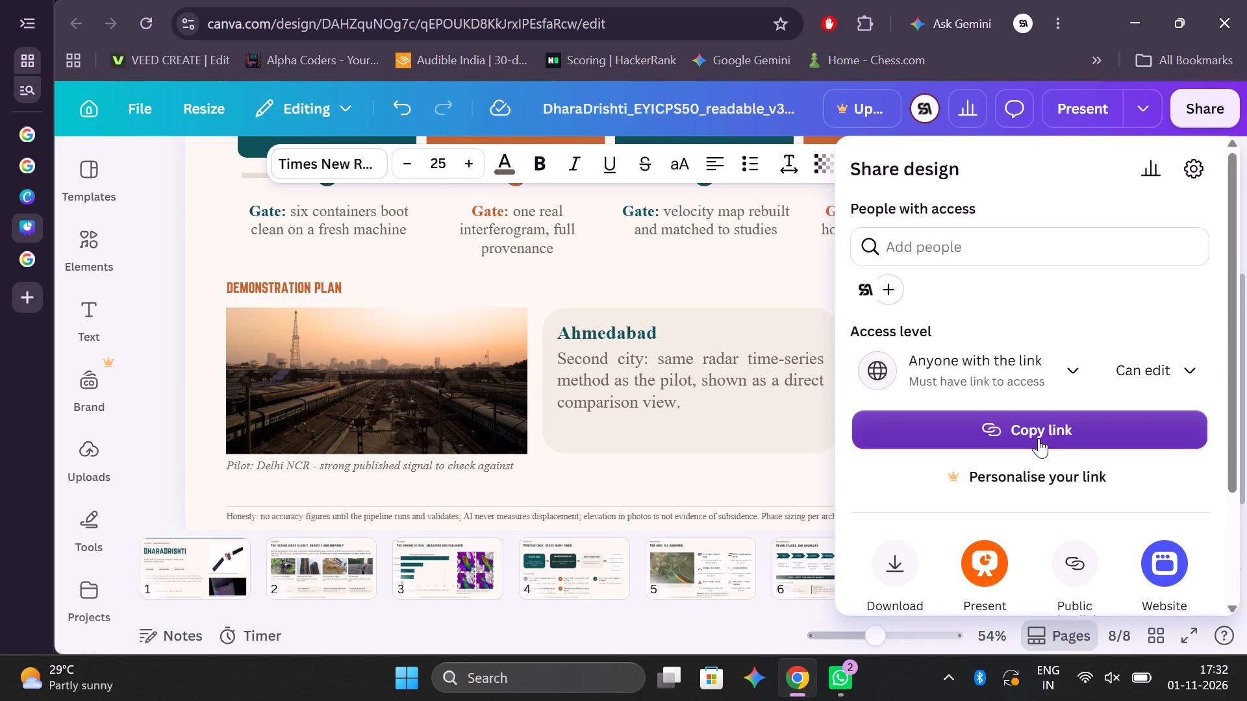